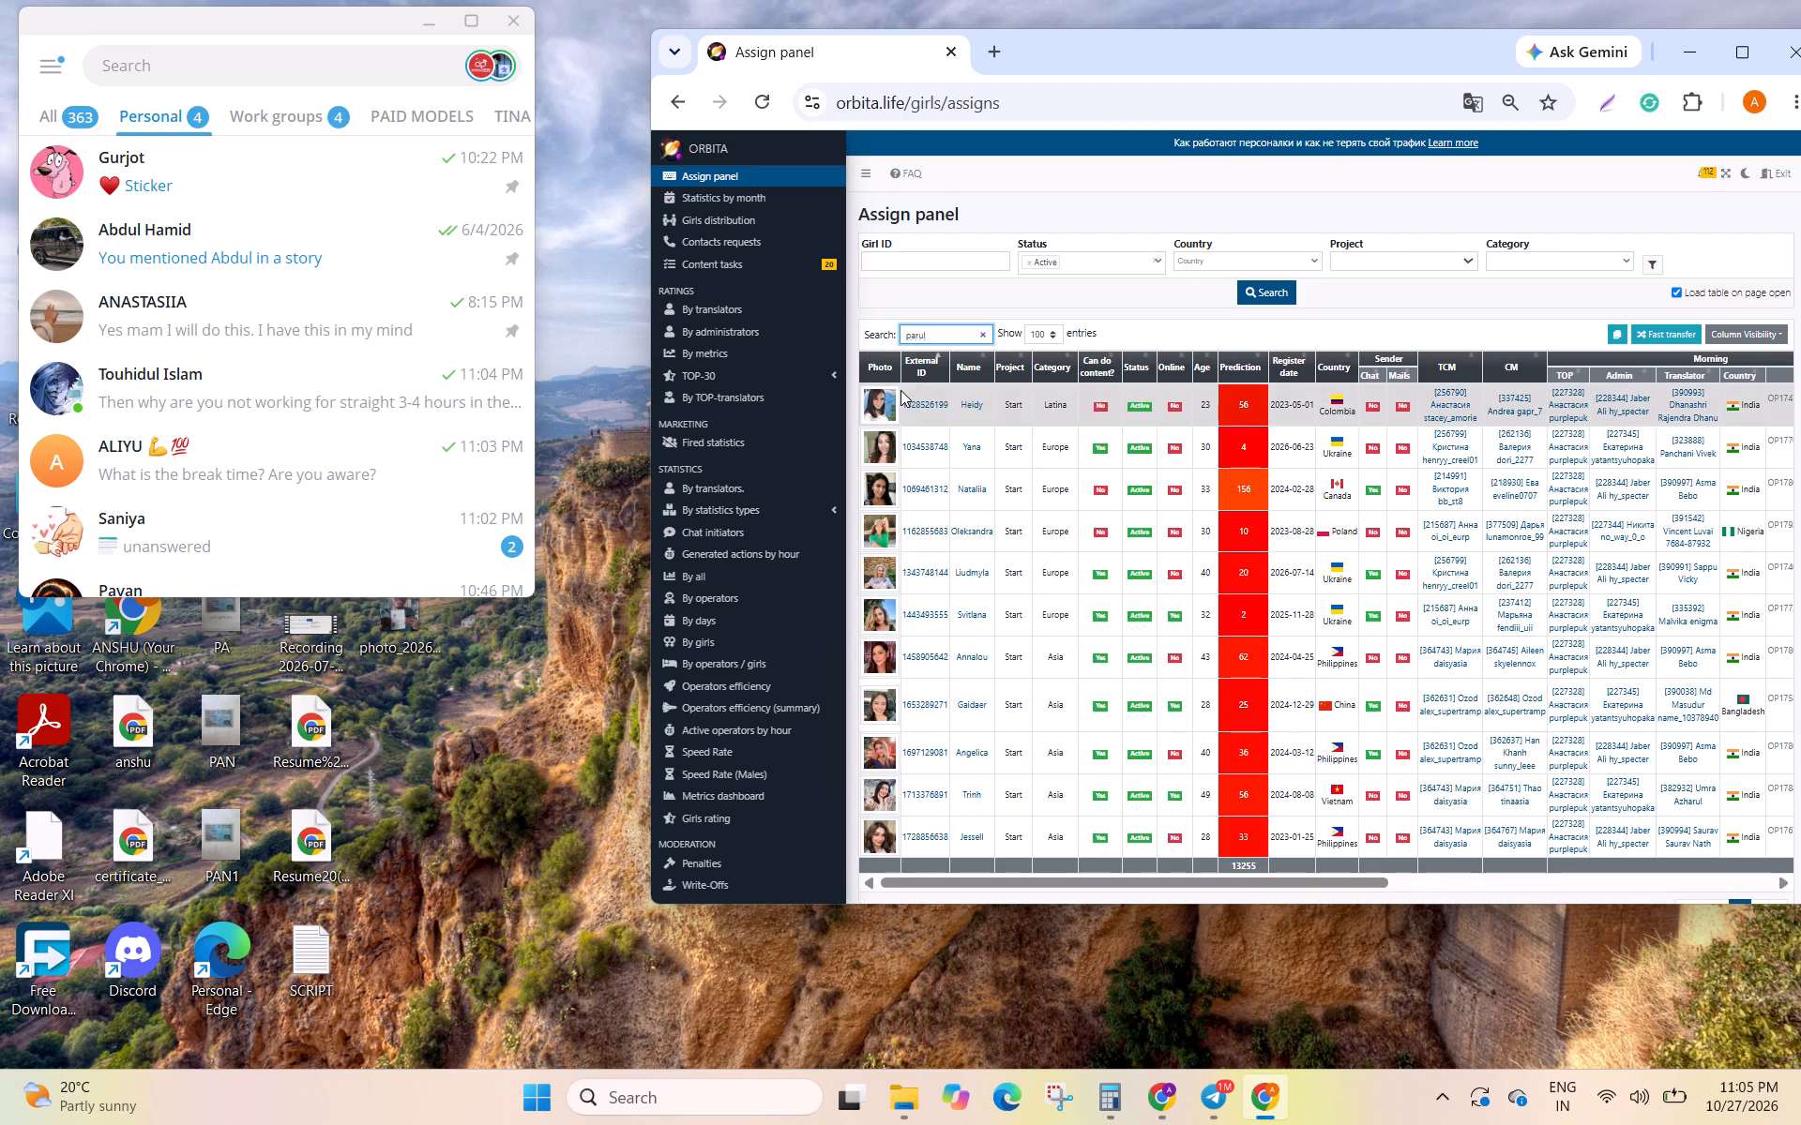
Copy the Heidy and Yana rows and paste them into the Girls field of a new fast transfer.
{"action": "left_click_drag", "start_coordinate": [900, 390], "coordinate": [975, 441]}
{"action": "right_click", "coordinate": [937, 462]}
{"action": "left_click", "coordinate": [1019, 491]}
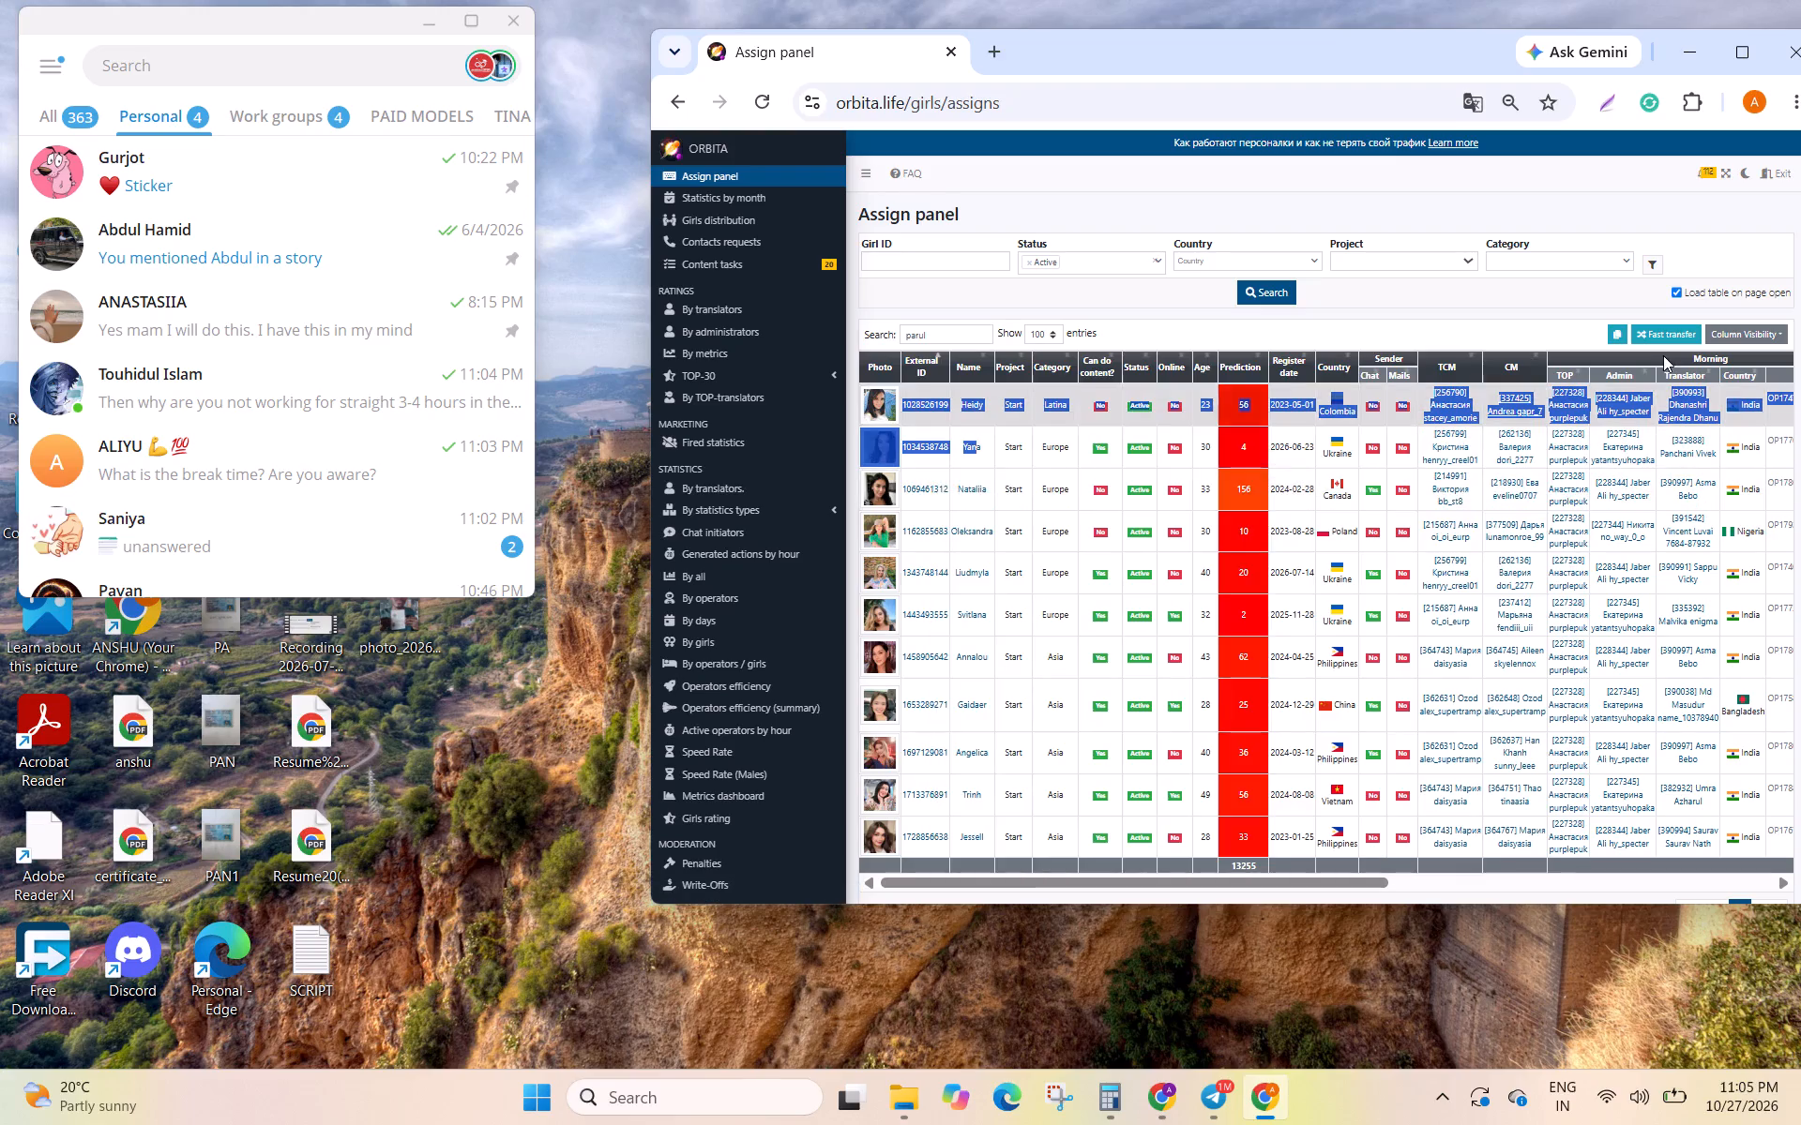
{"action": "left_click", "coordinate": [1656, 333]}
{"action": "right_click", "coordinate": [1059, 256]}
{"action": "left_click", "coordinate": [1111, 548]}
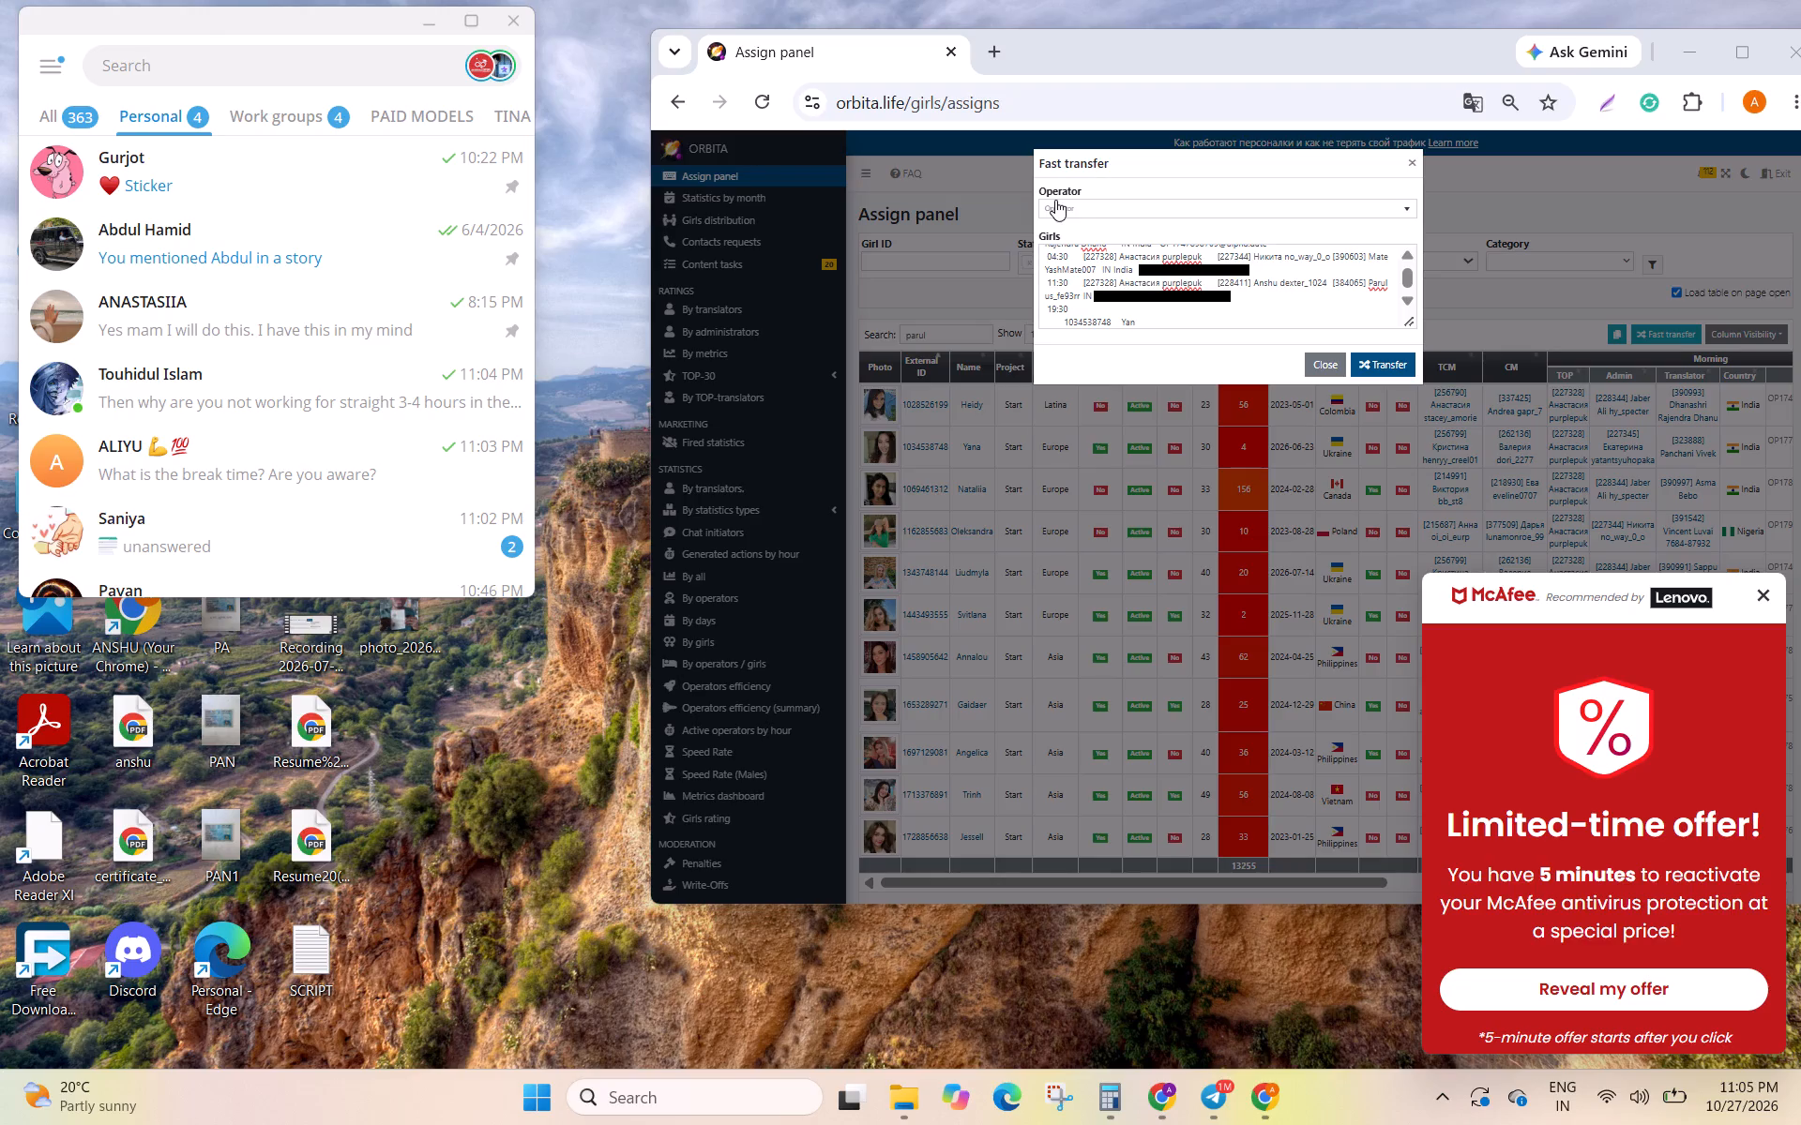
Find the operator with "sani", choose begum, and transfer the Heidy and Yana profiles to her; dismiss the McAfee offer.
{"action": "left_click", "coordinate": [1077, 212]}
{"action": "left_click", "coordinate": [1038, 237]}
{"action": "left_click", "coordinate": [1073, 241]}
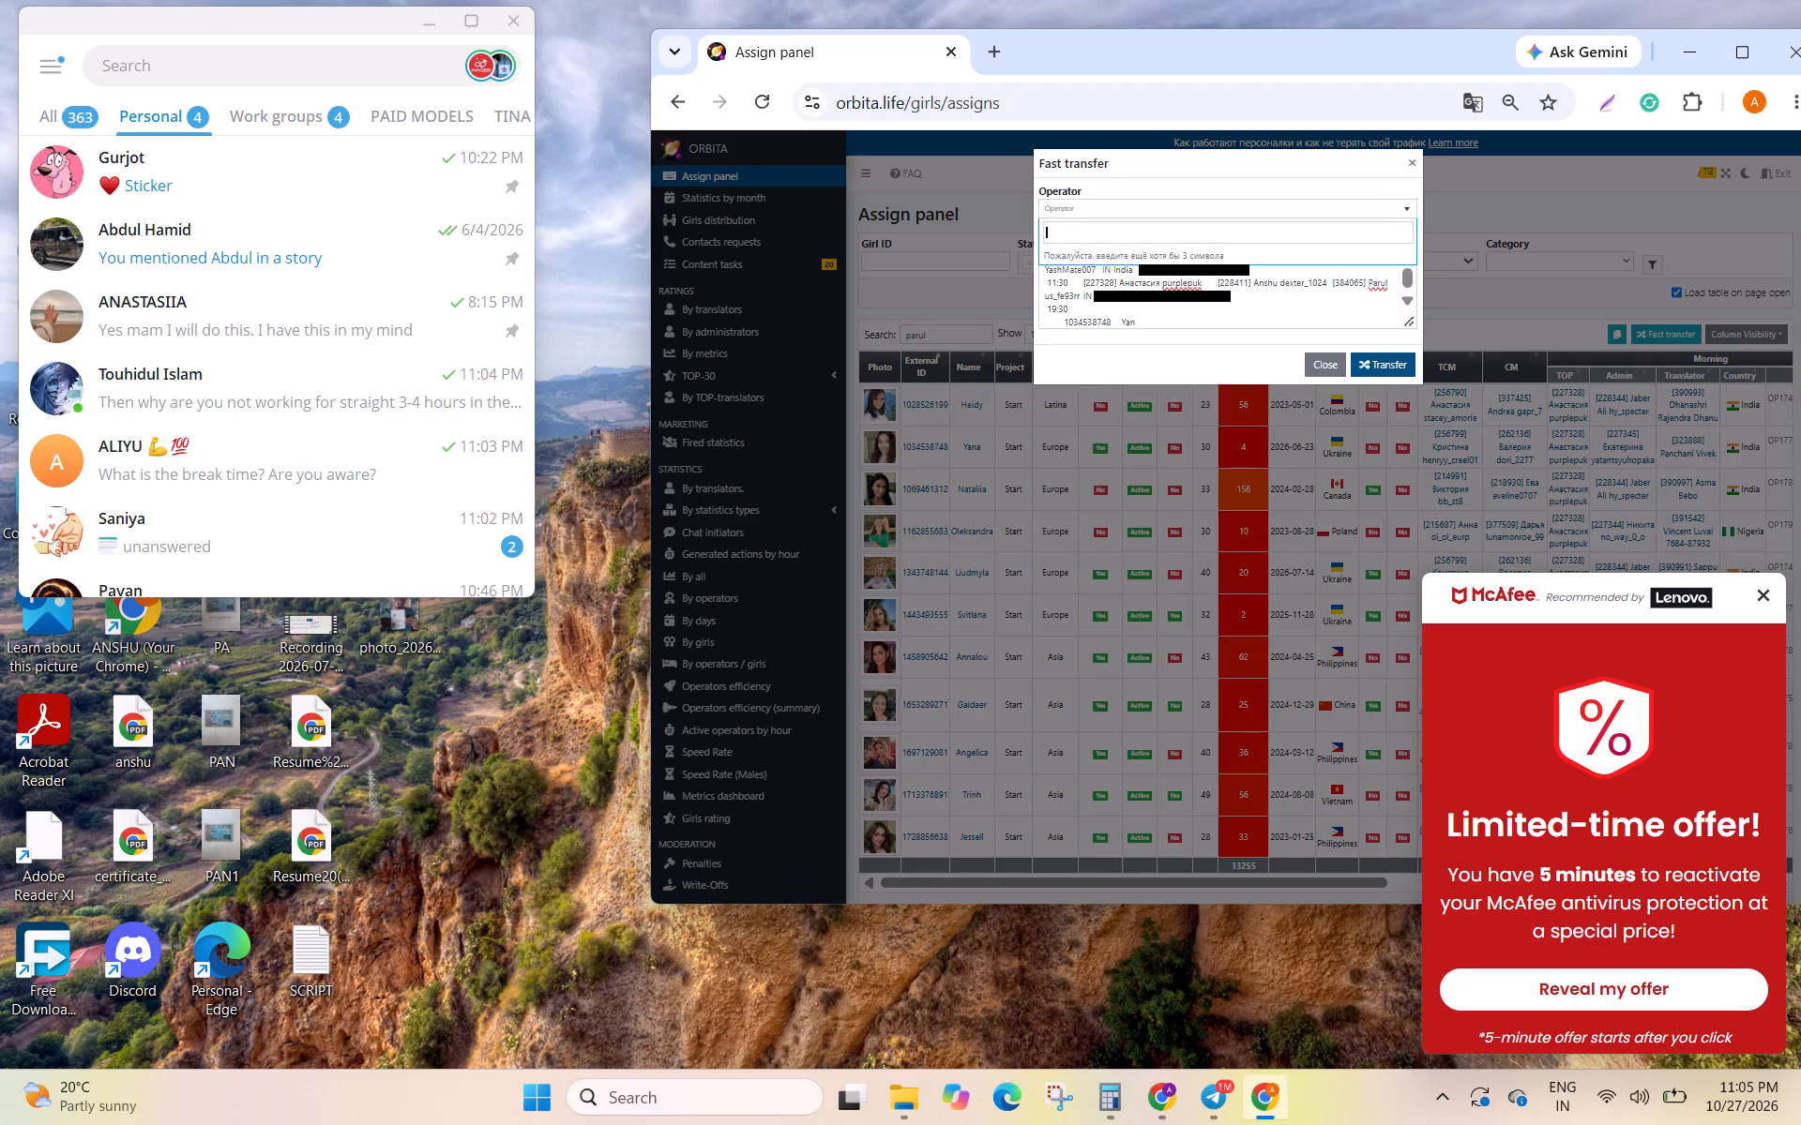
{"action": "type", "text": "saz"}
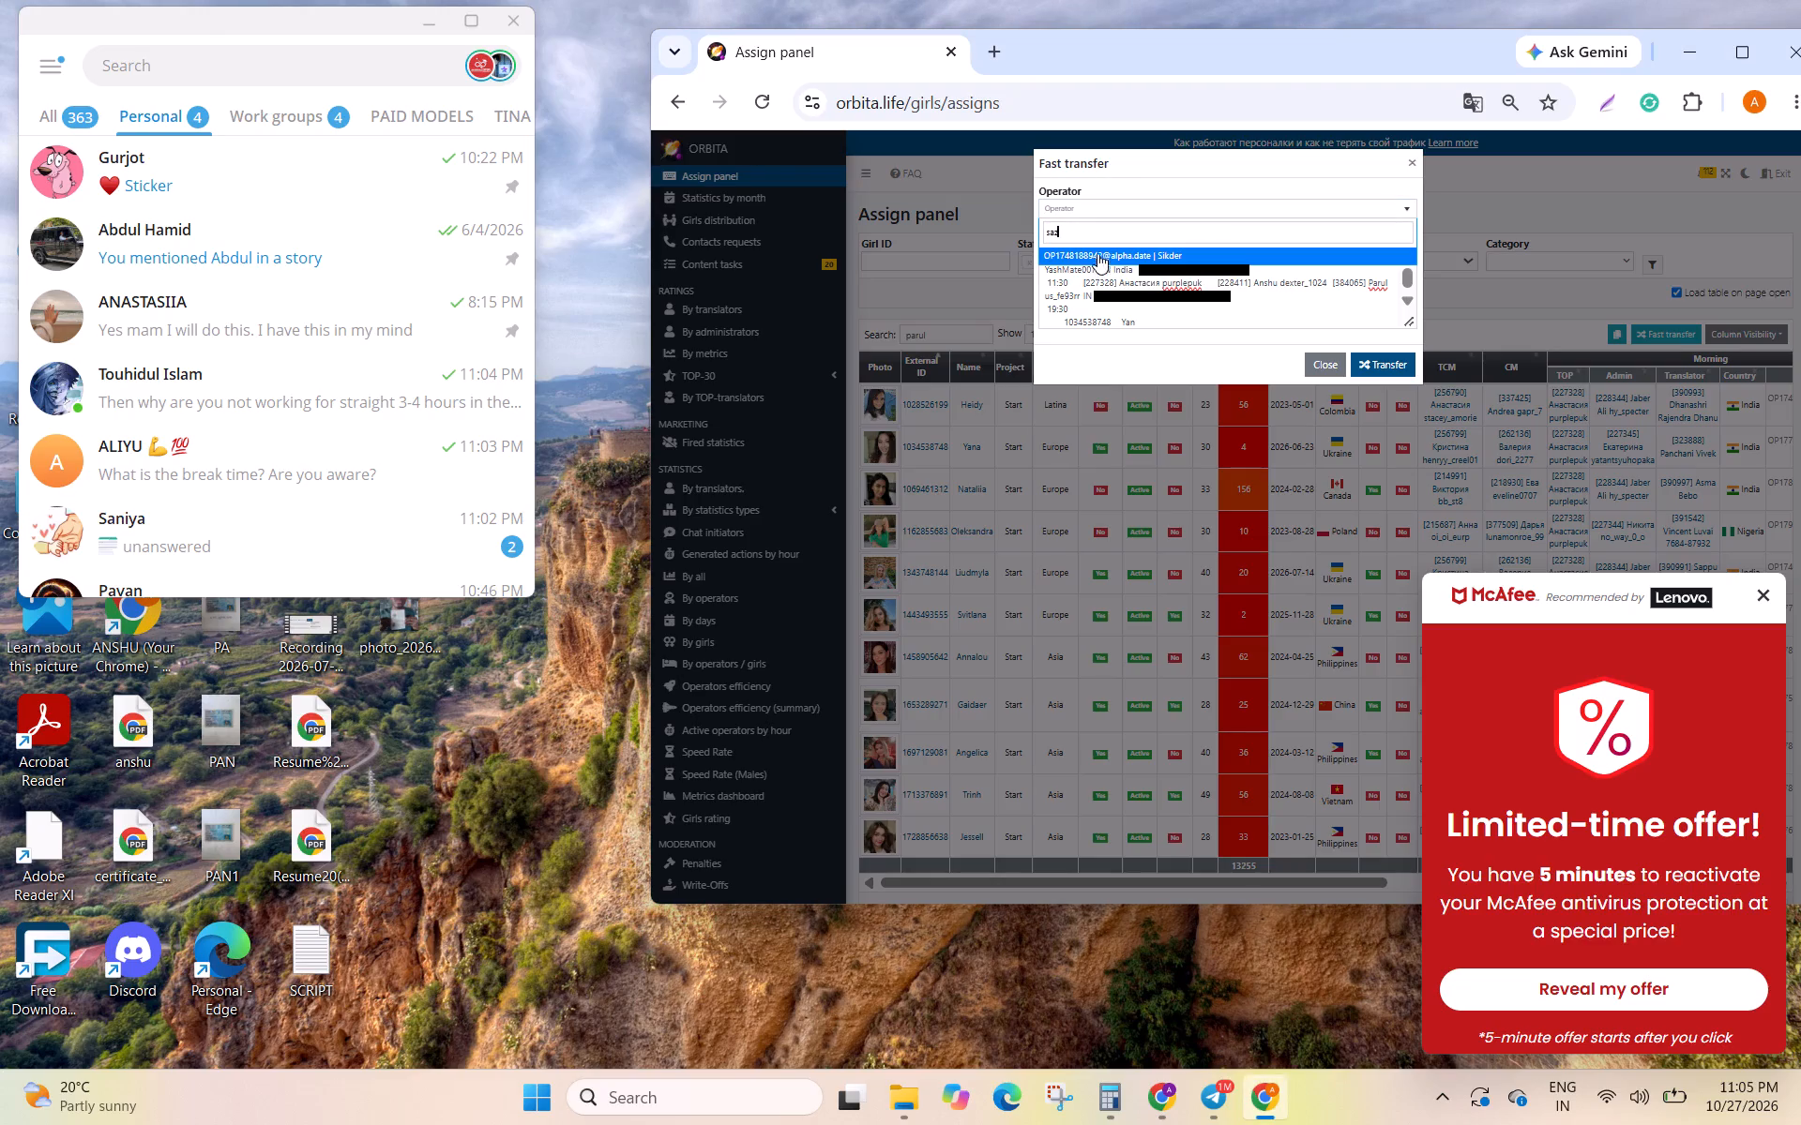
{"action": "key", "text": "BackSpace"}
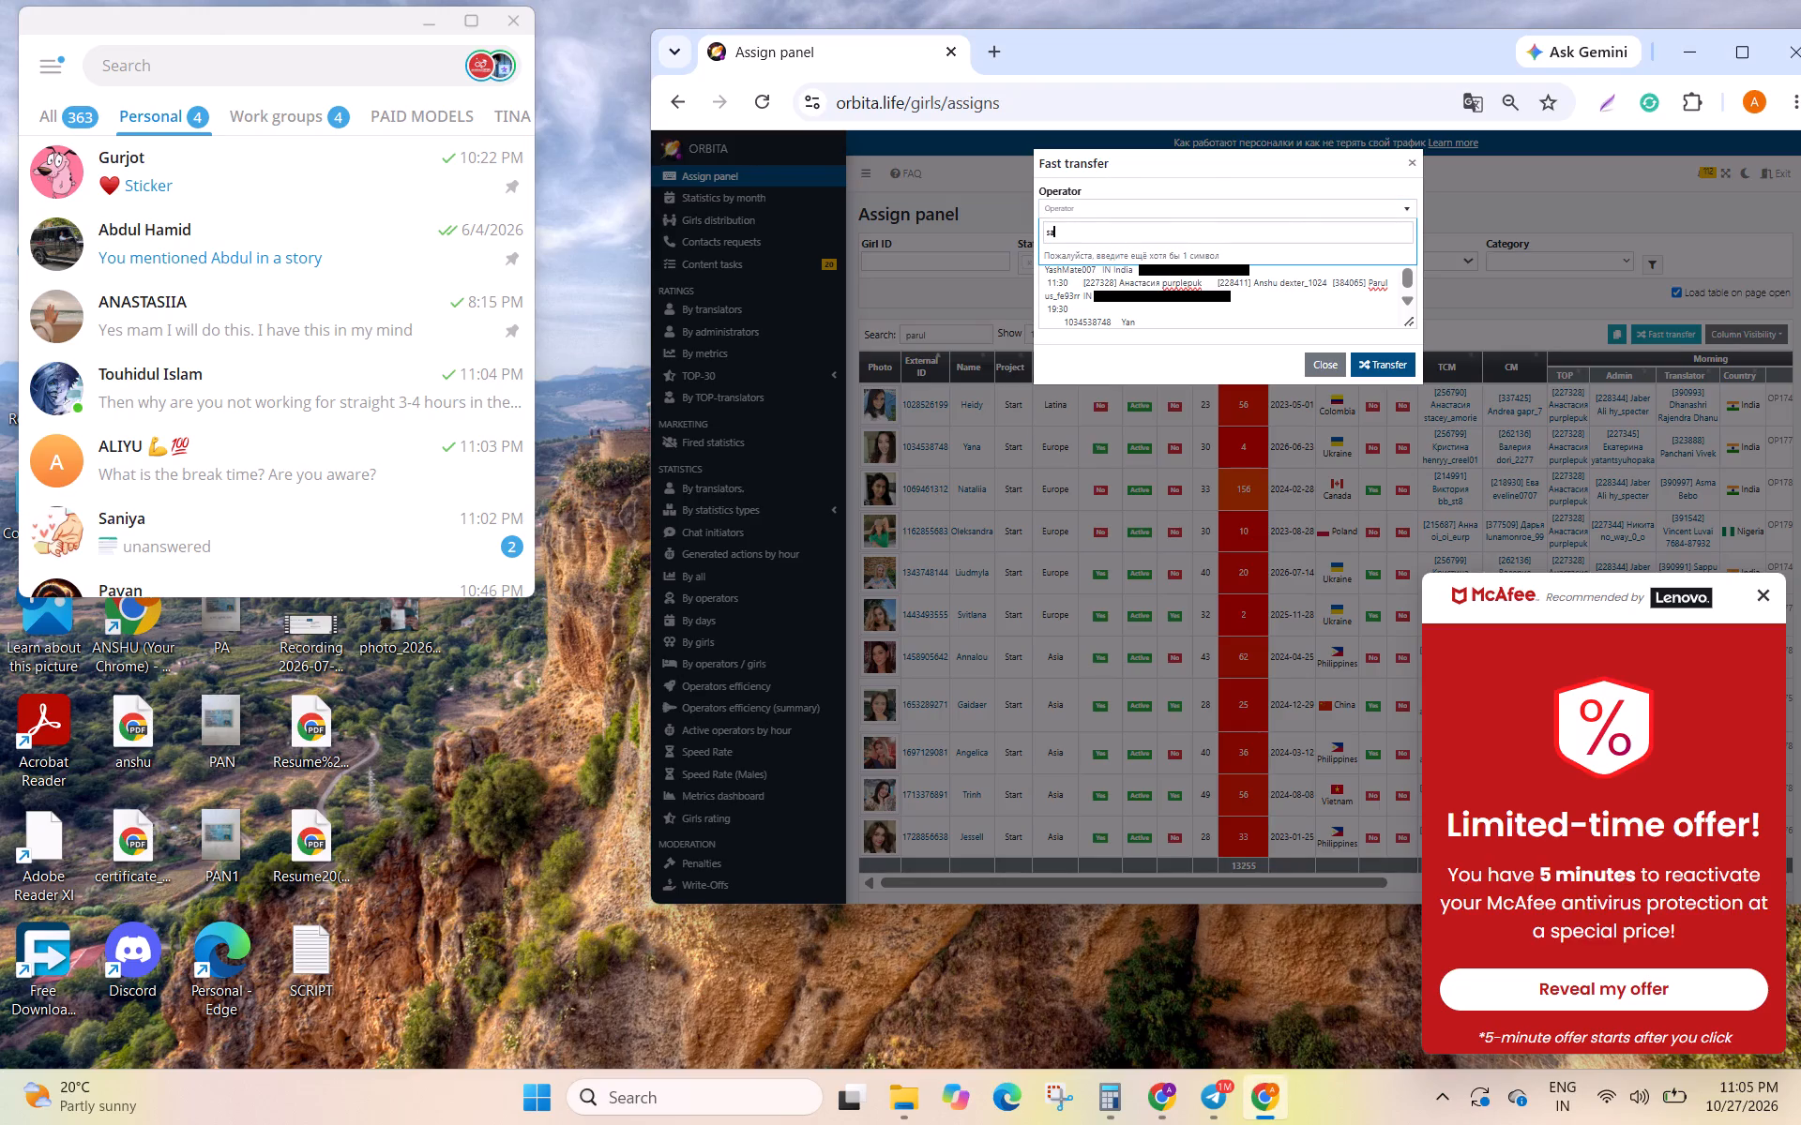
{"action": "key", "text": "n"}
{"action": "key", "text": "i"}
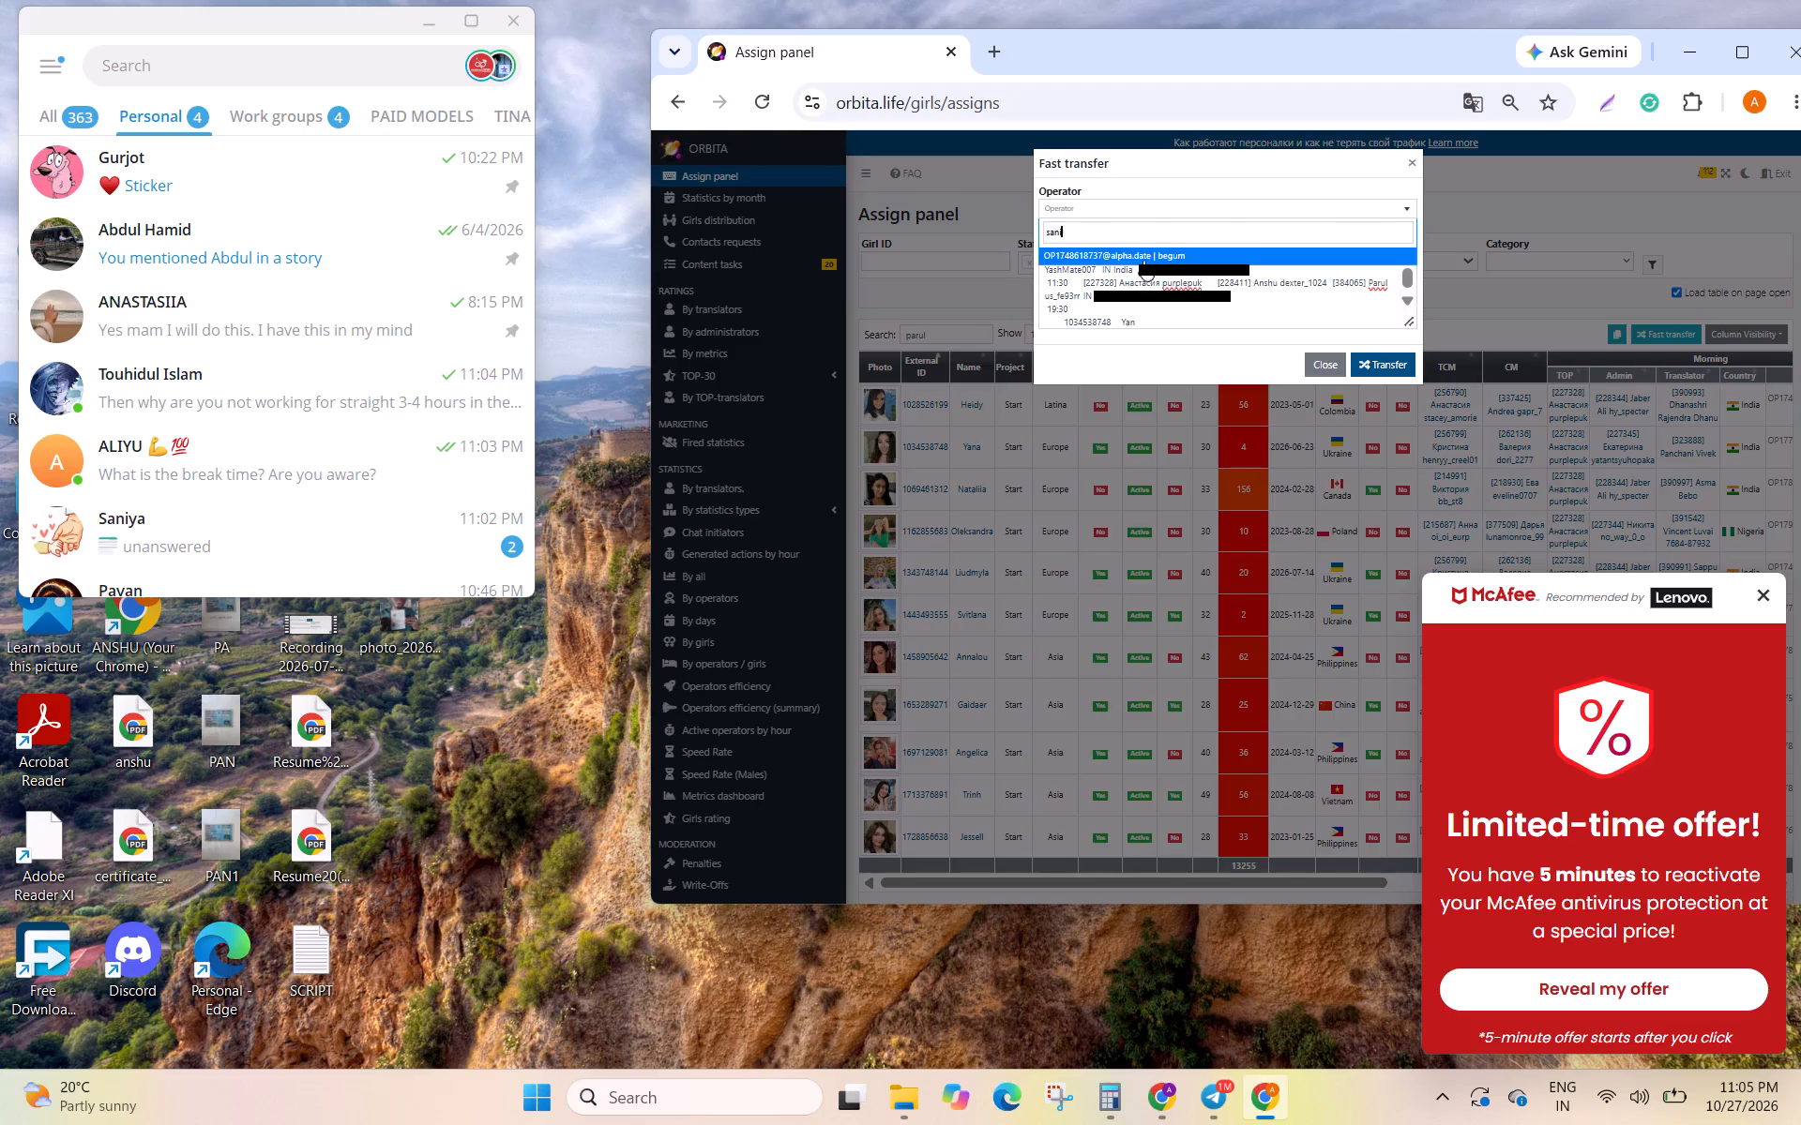
{"action": "left_click", "coordinate": [1143, 257]}
{"action": "left_click", "coordinate": [1397, 361]}
{"action": "left_click", "coordinate": [1764, 596]}
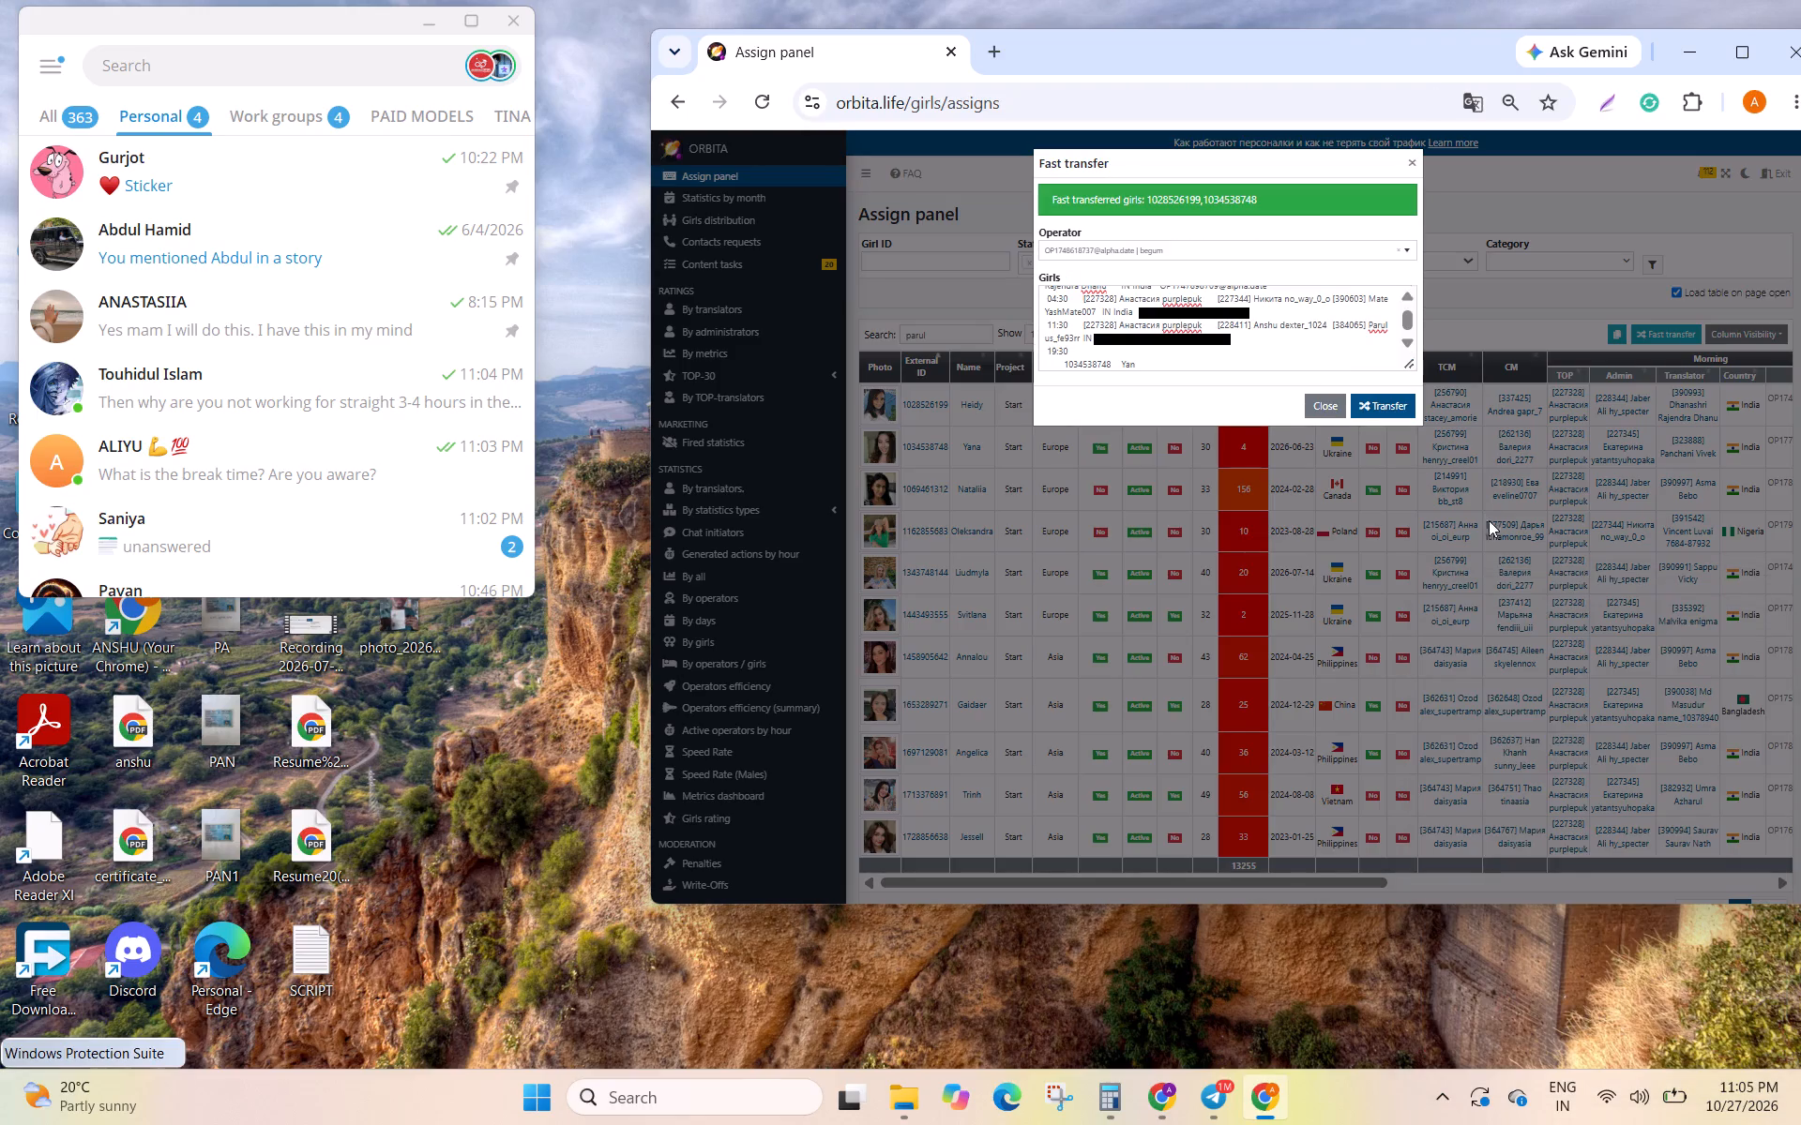
{"action": "left_click", "coordinate": [1331, 407]}
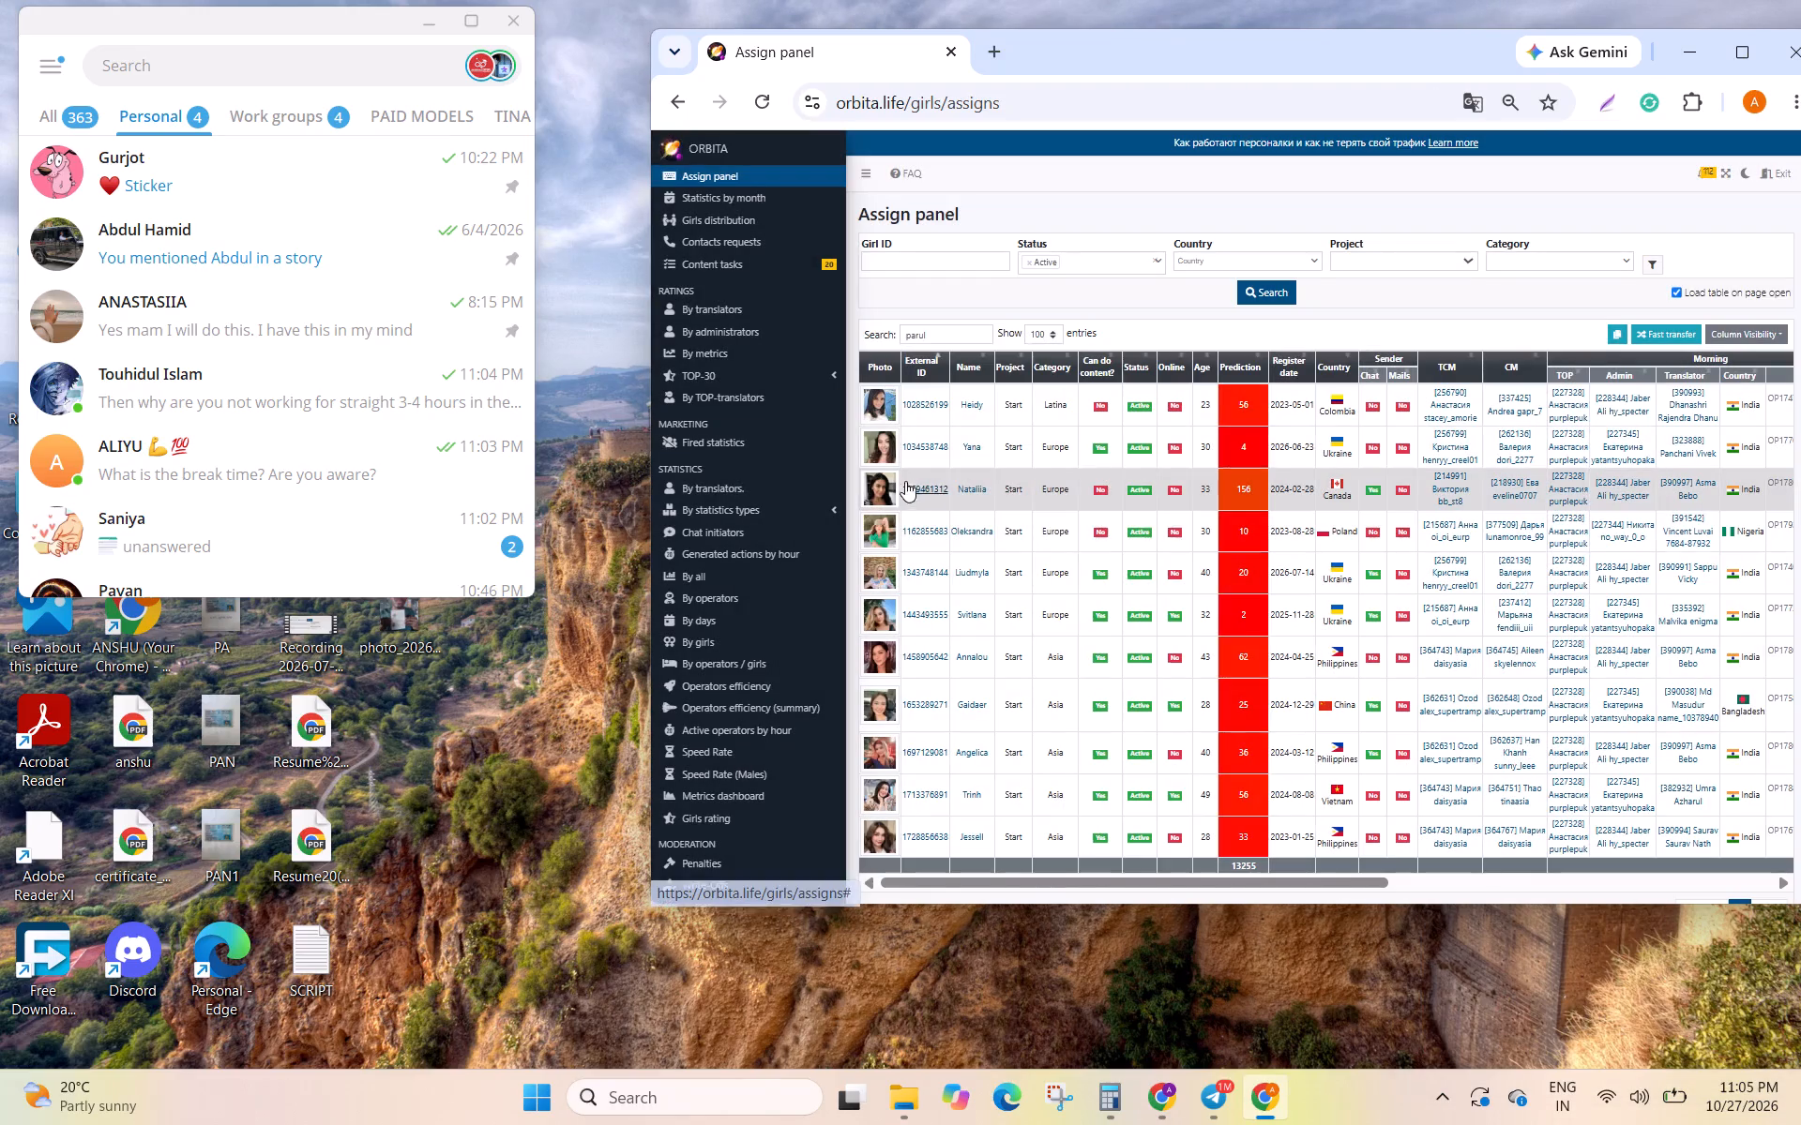
Copy the Nataliia and Oleksandra rows and paste them into the Girls field of a new fast transfer.
{"action": "left_click_drag", "start_coordinate": [900, 480], "coordinate": [969, 543]}
{"action": "right_click", "coordinate": [947, 515]}
{"action": "left_click", "coordinate": [1037, 536]}
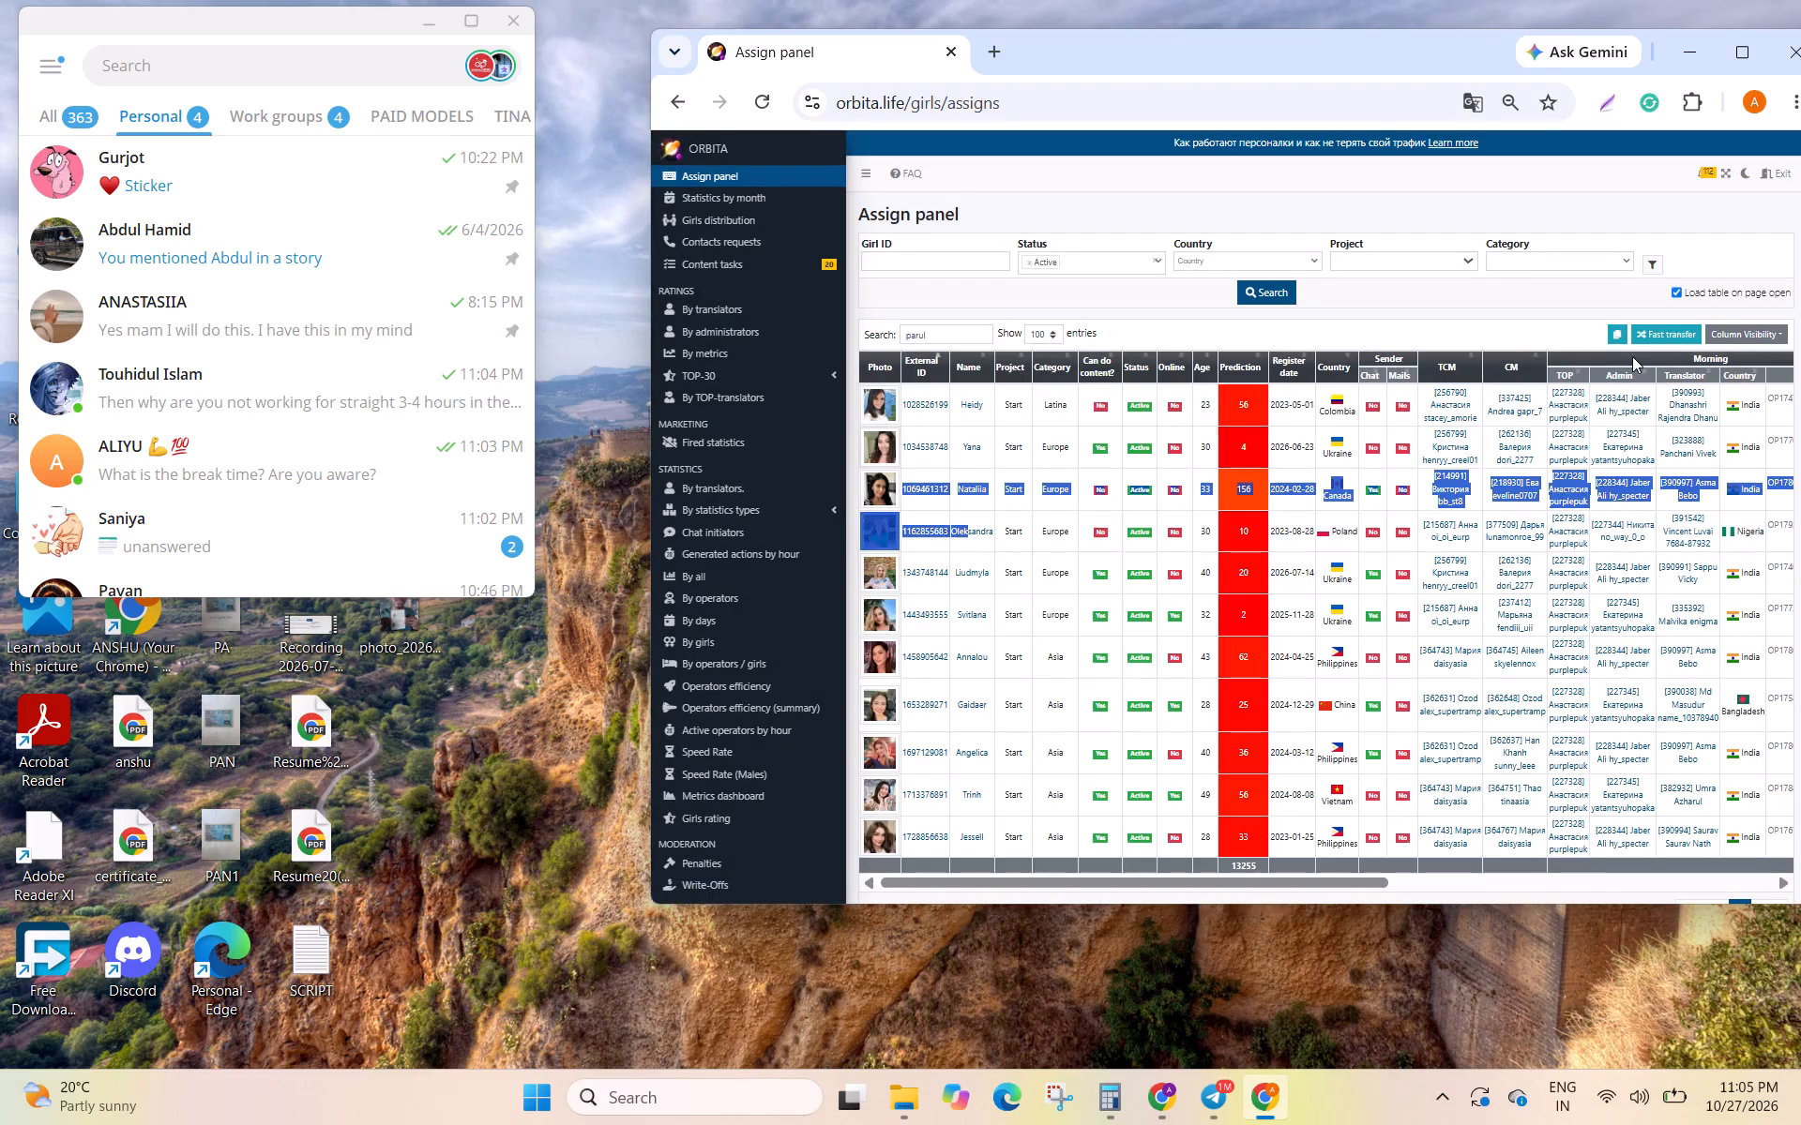
{"action": "left_click", "coordinate": [1650, 340]}
{"action": "right_click", "coordinate": [1067, 307]}
{"action": "left_click", "coordinate": [1112, 581]}
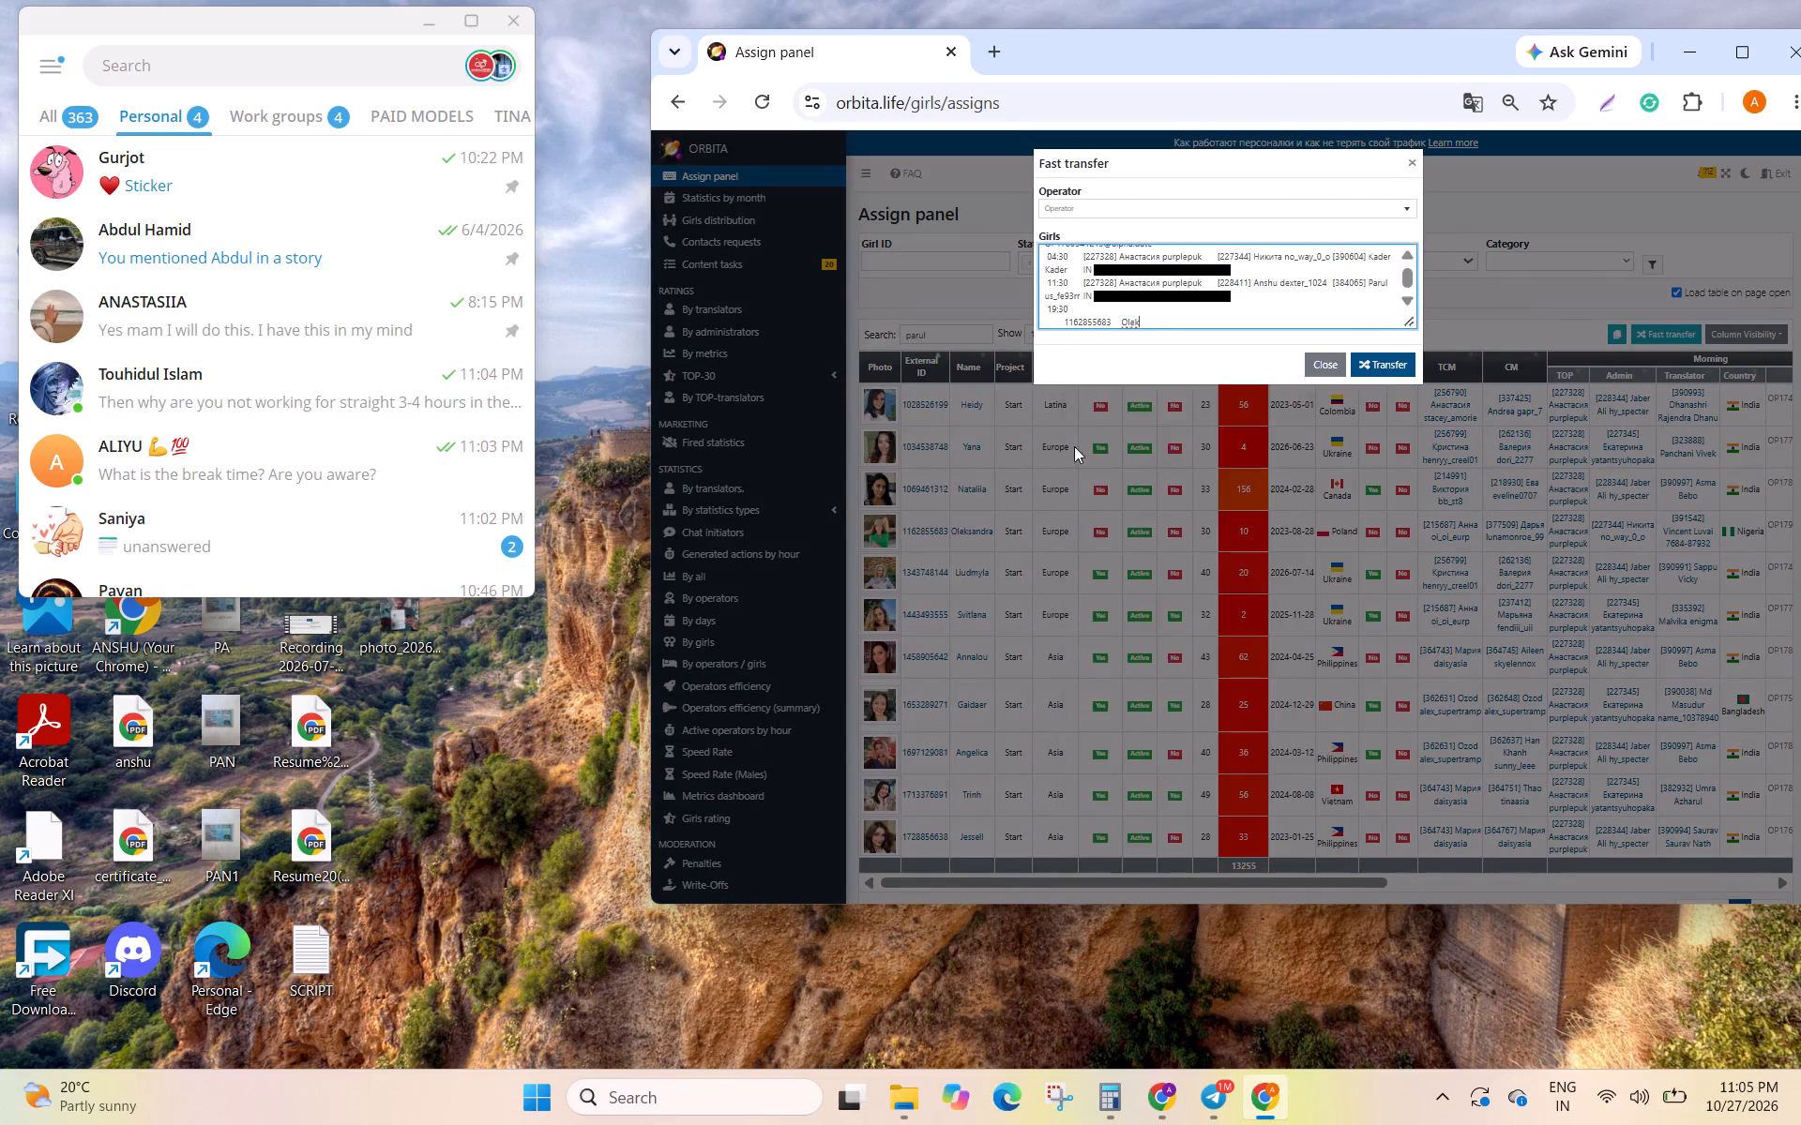
Find the operator with "dhr", choose the match, transfer the Nataliia and Oleksandra profiles, and close the fast transfer.
{"action": "double_click", "coordinate": [1064, 218]}
{"action": "left_click", "coordinate": [1063, 225]}
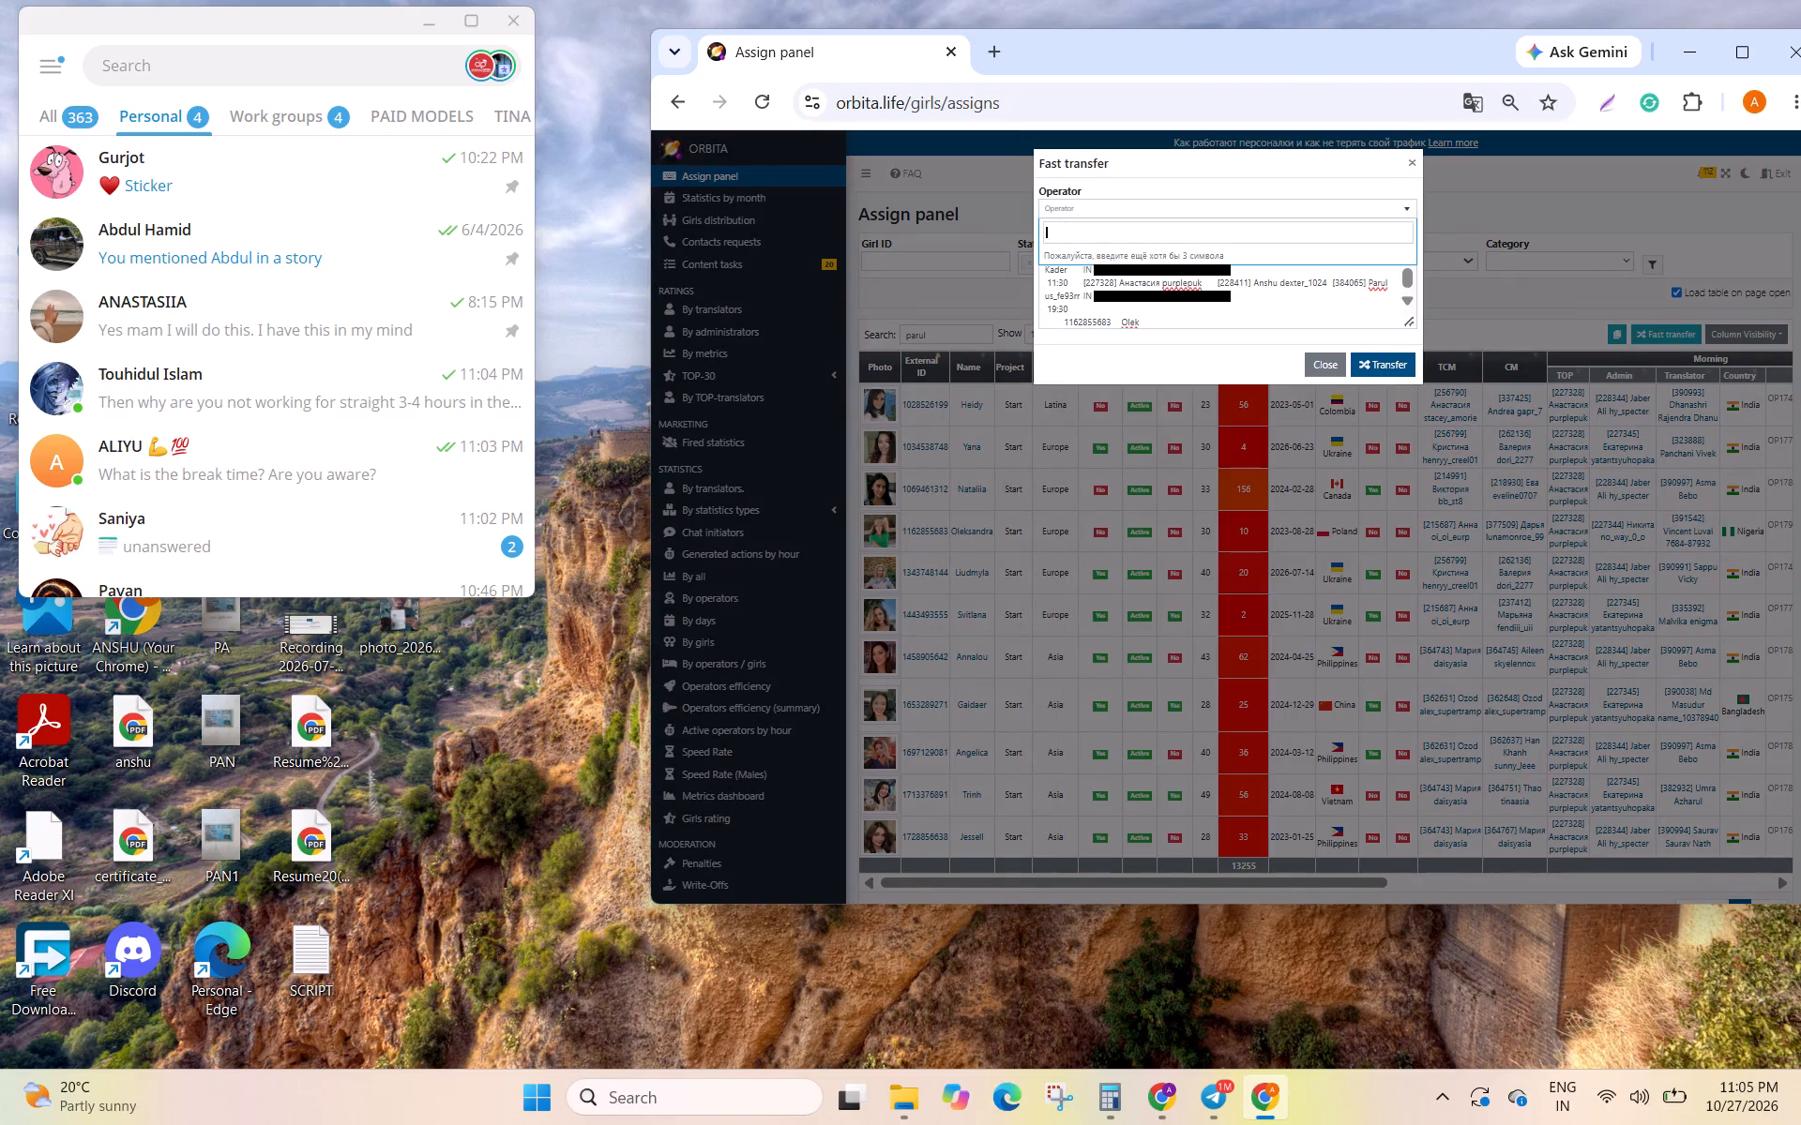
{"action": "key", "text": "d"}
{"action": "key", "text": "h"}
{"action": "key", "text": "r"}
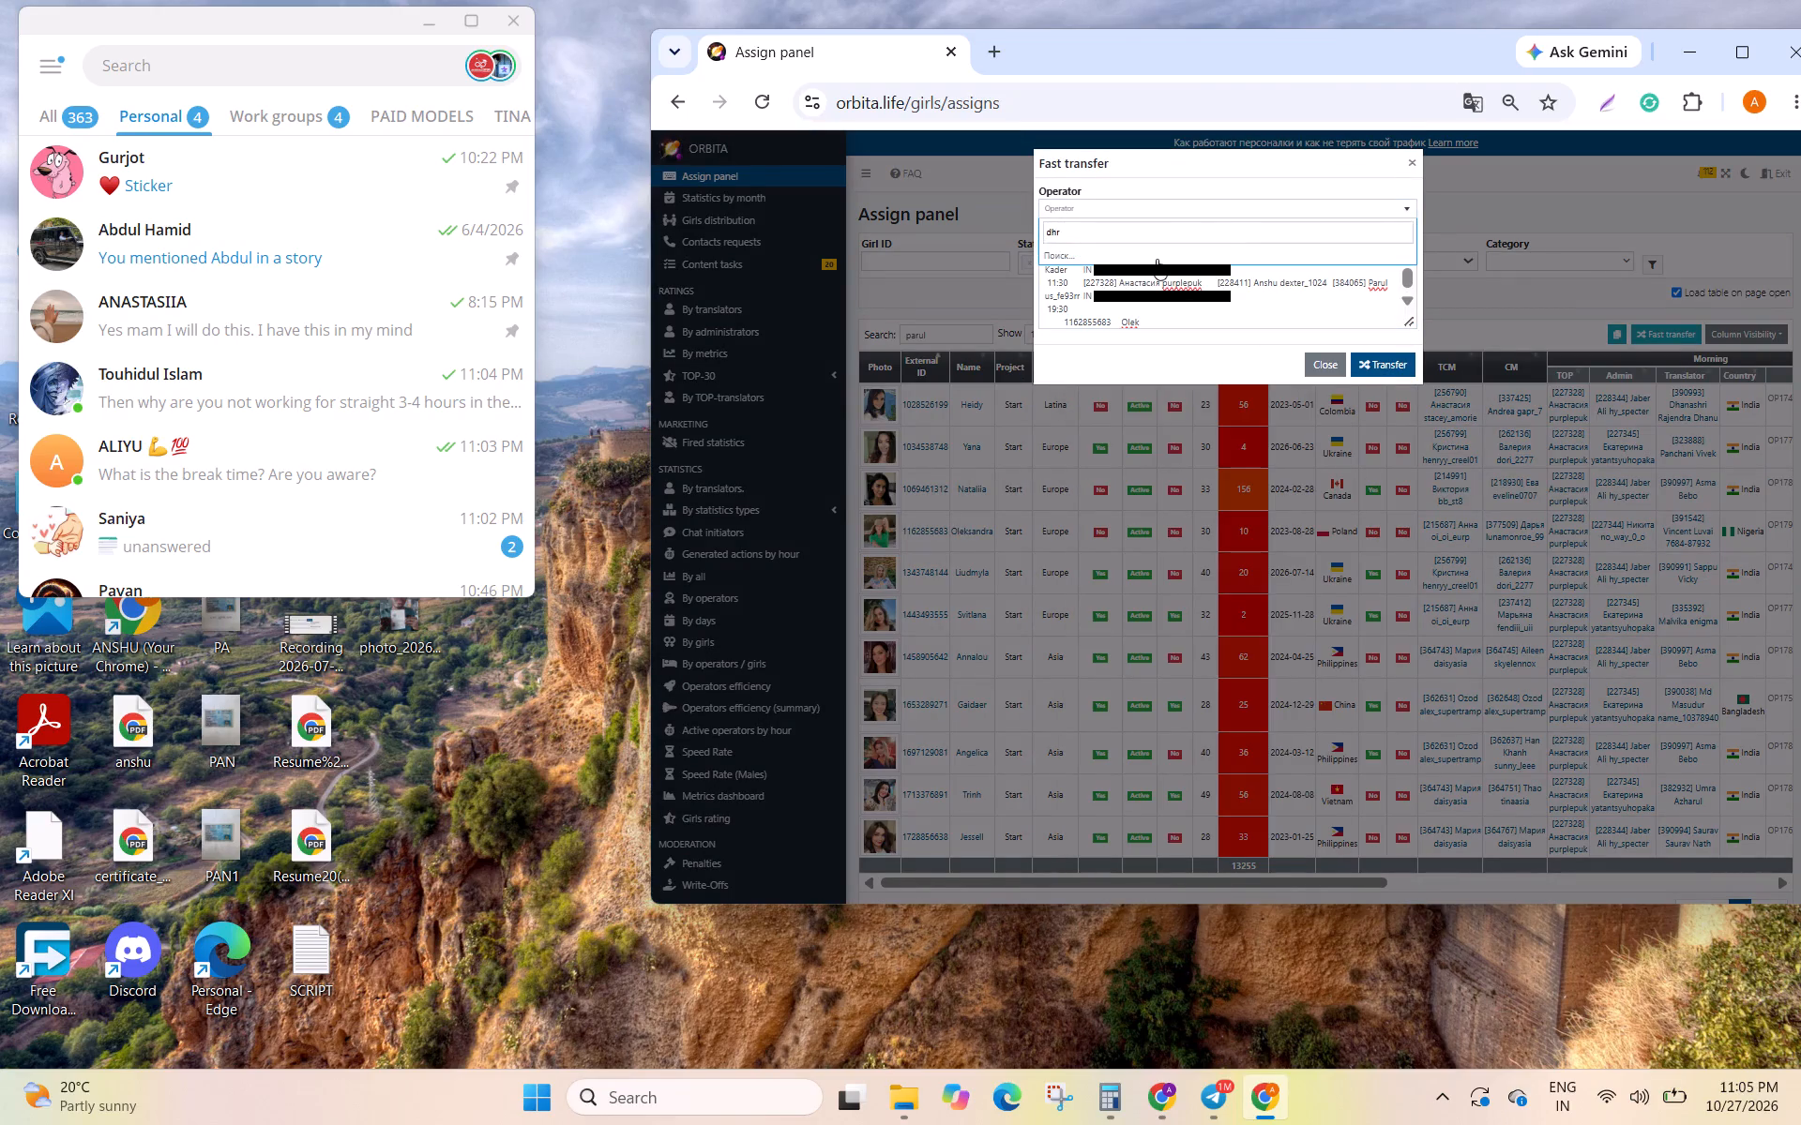
{"action": "left_click", "coordinate": [1155, 259]}
{"action": "left_click", "coordinate": [1400, 362]}
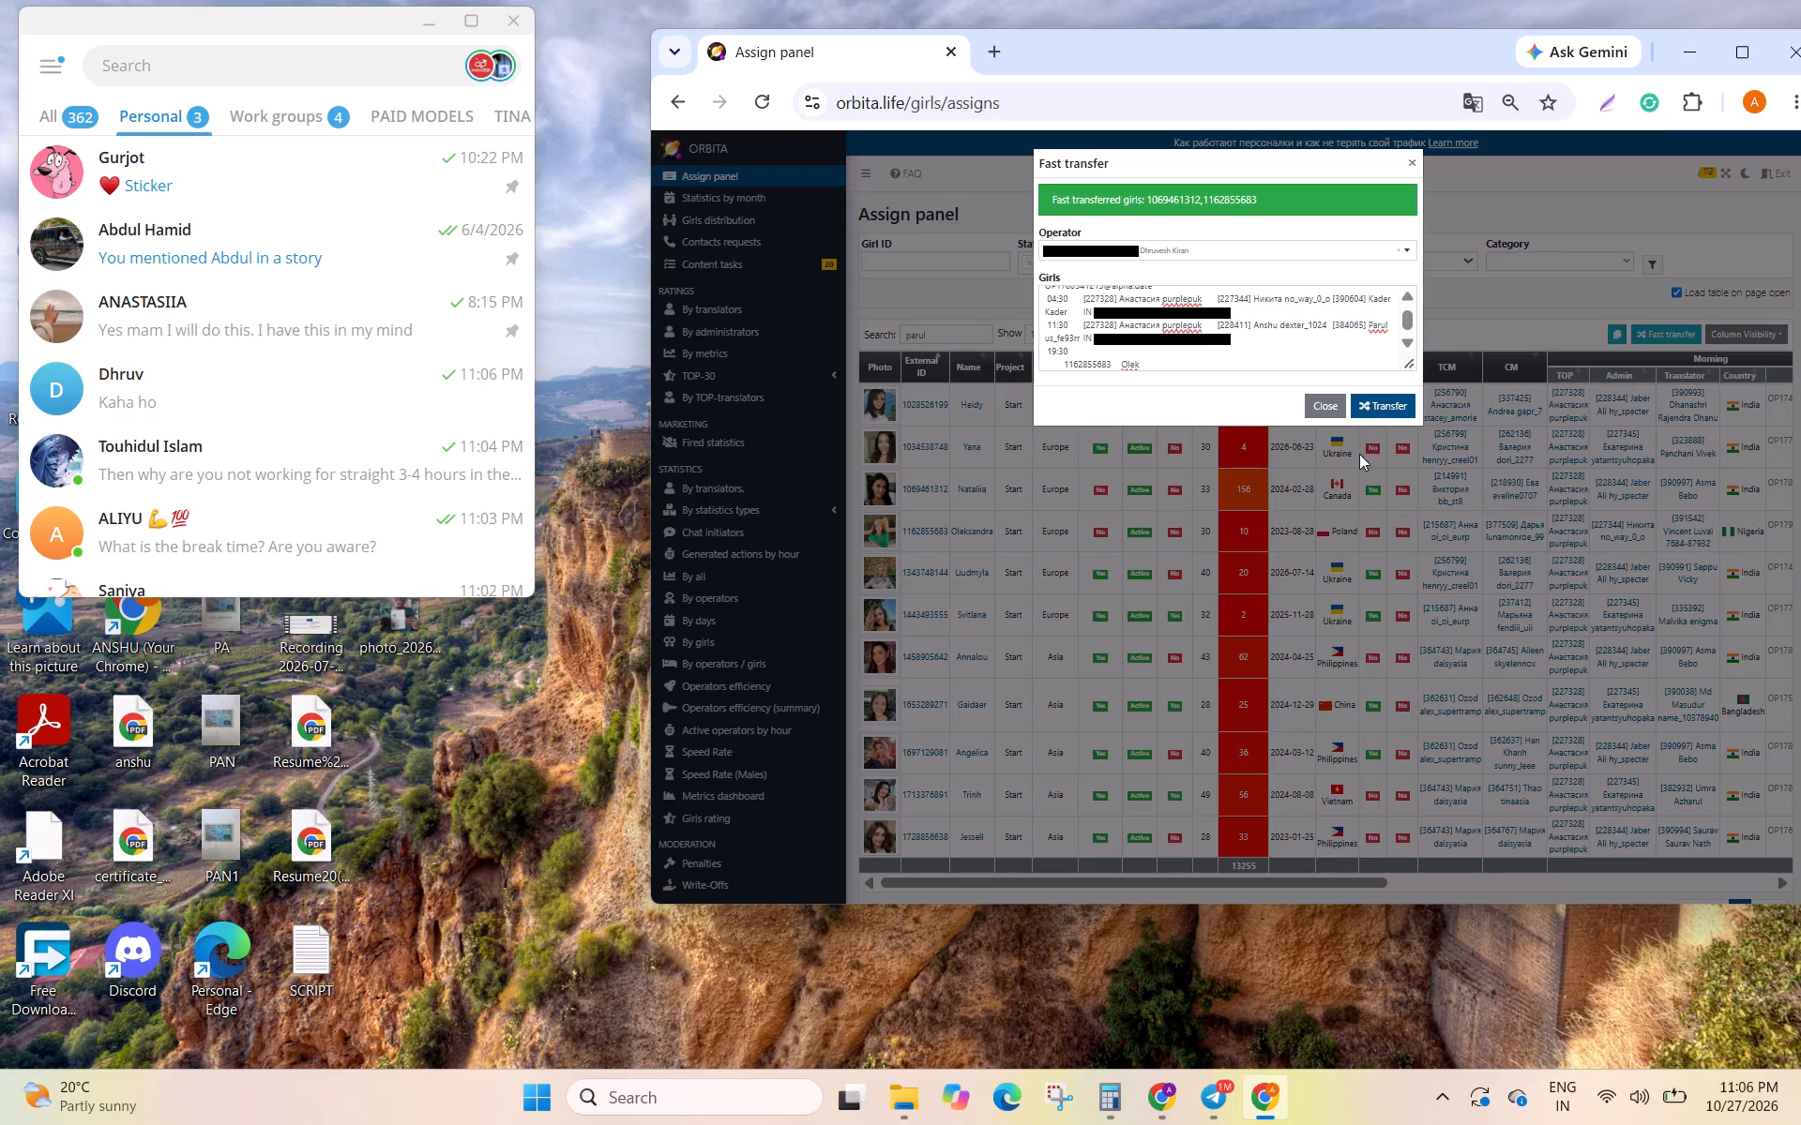
{"action": "left_click", "coordinate": [1342, 407]}
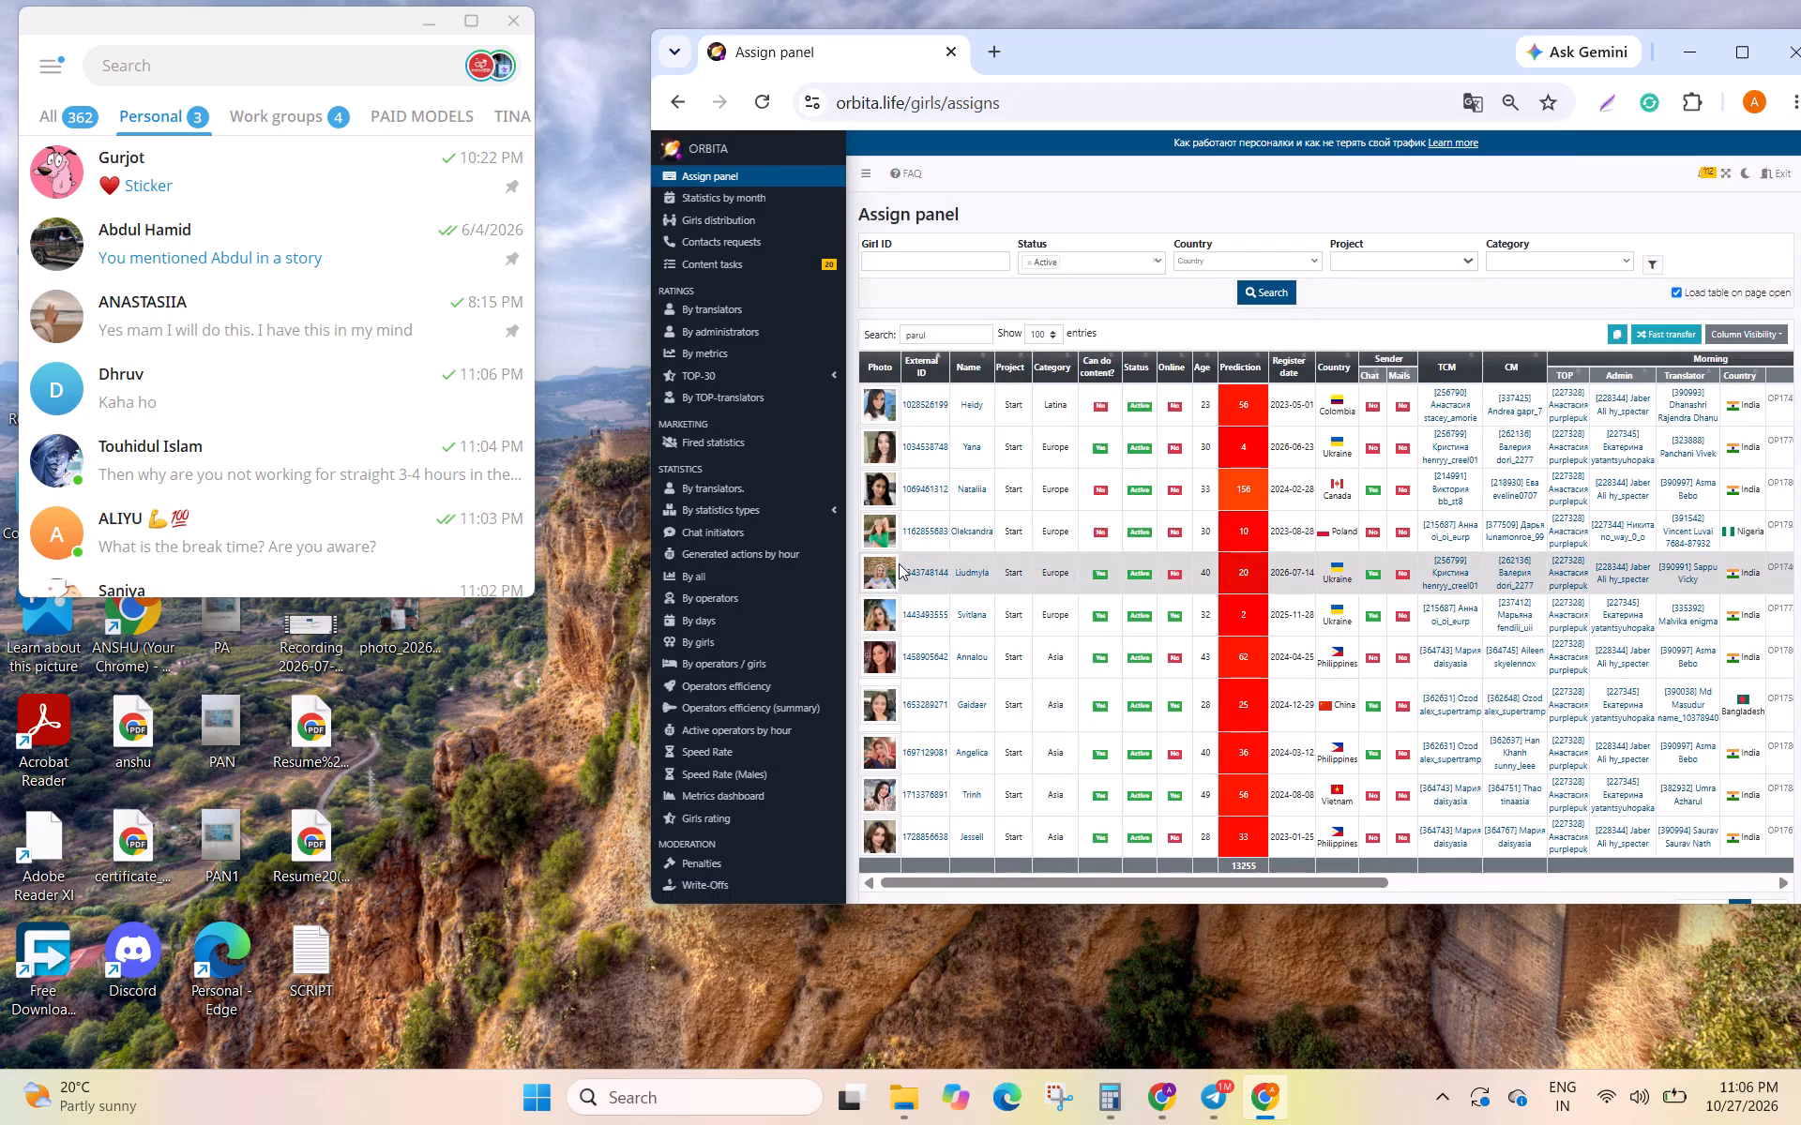
{"action": "left_click_drag", "start_coordinate": [898, 559], "coordinate": [947, 591]}
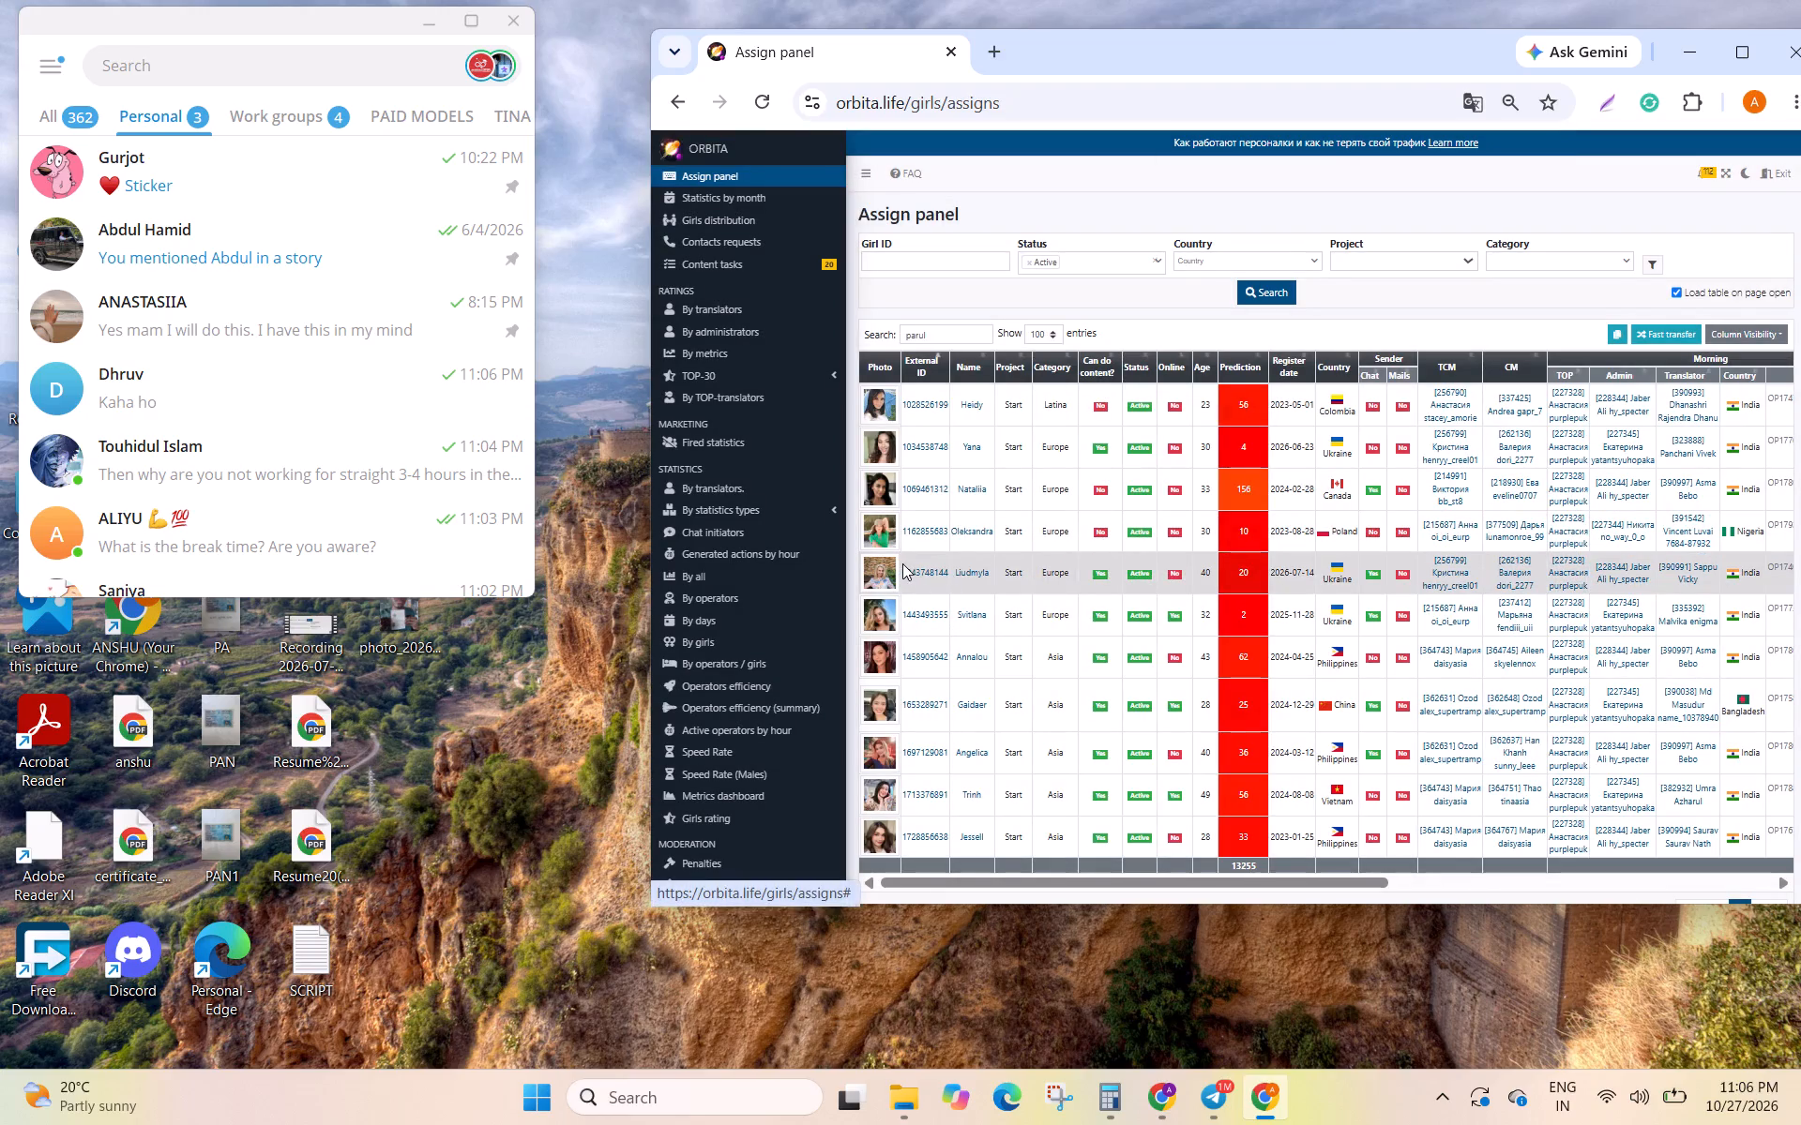
{"action": "left_click_drag", "start_coordinate": [902, 559], "coordinate": [960, 559]}
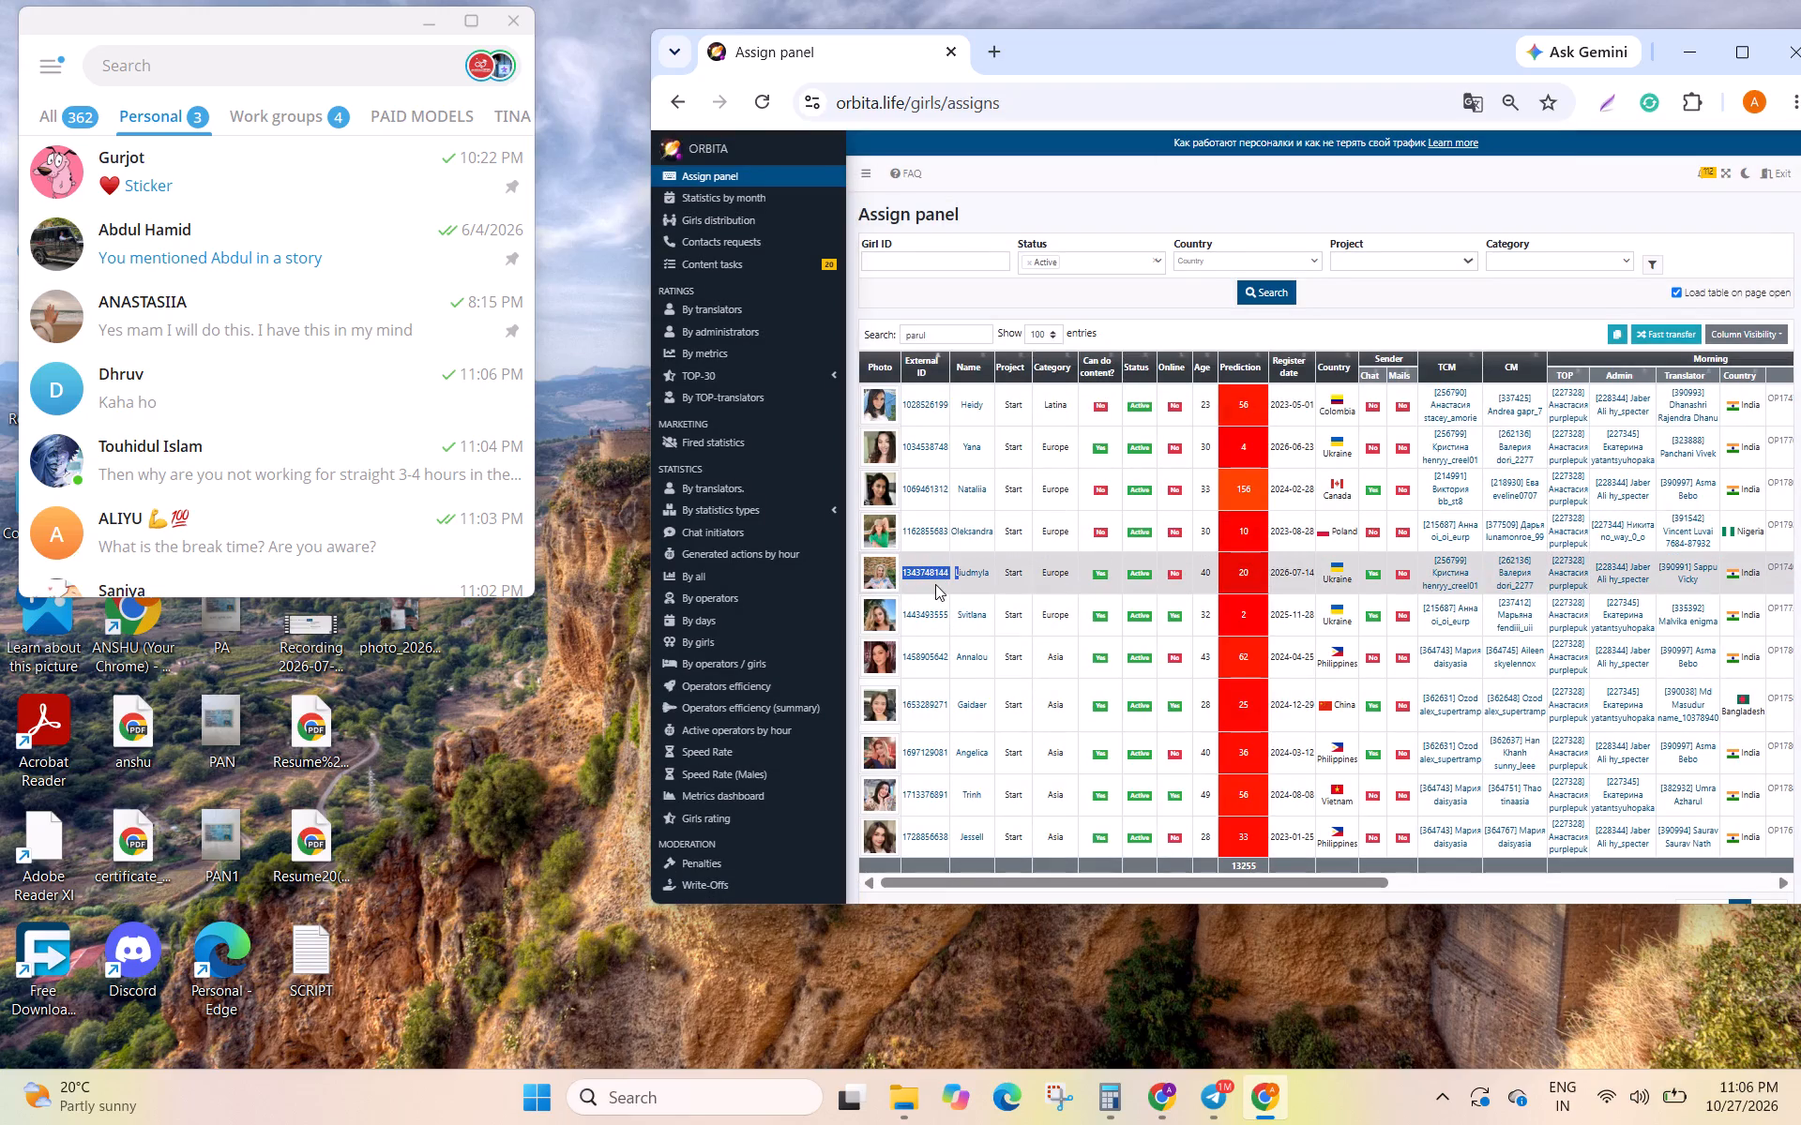
{"action": "right_click", "coordinate": [935, 584]}
{"action": "left_click", "coordinate": [1034, 617]}
{"action": "left_click", "coordinate": [1644, 328]}
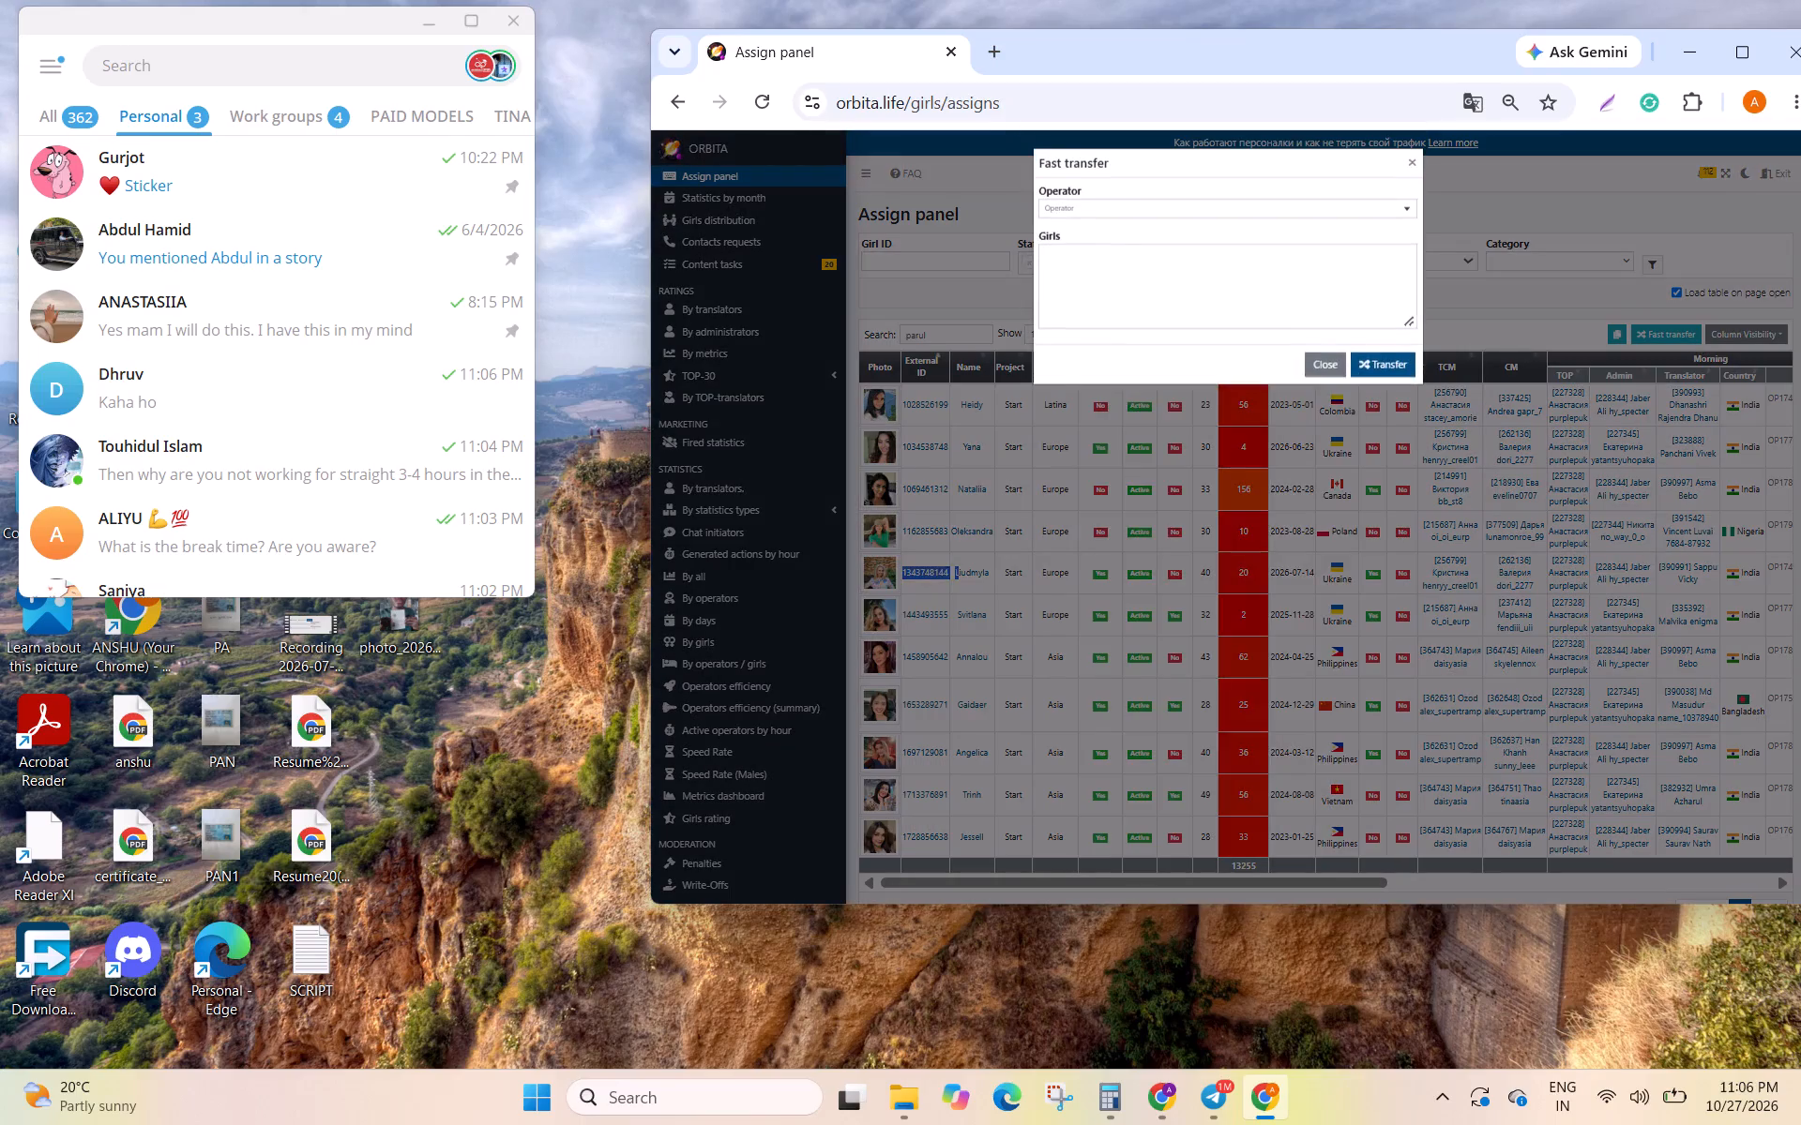
{"action": "right_click", "coordinate": [1074, 300]}
{"action": "left_click", "coordinate": [1100, 571]}
{"action": "left_click", "coordinate": [1082, 215]}
{"action": "left_click", "coordinate": [1071, 228]}
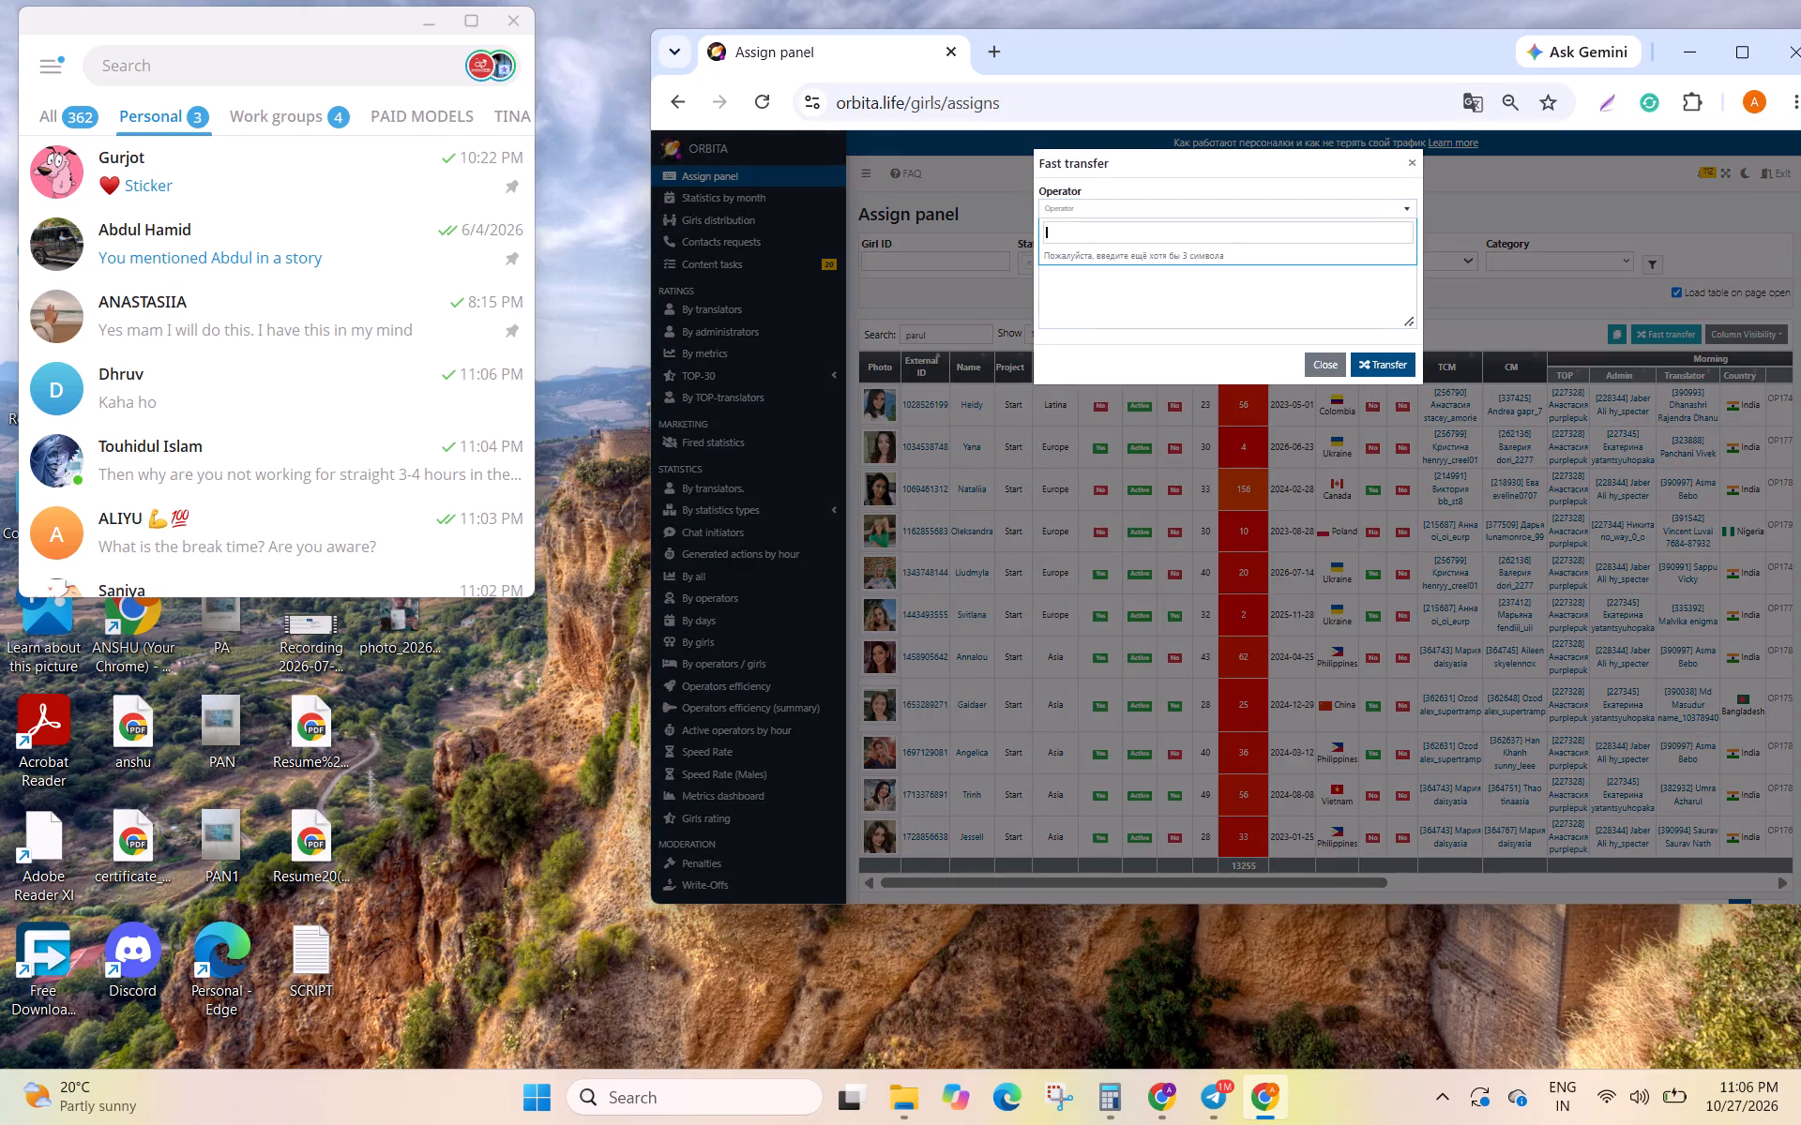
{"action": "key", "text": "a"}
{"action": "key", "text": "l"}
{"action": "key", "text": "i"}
{"action": "left_click", "coordinate": [1190, 259]}
{"action": "left_click", "coordinate": [1365, 356]}
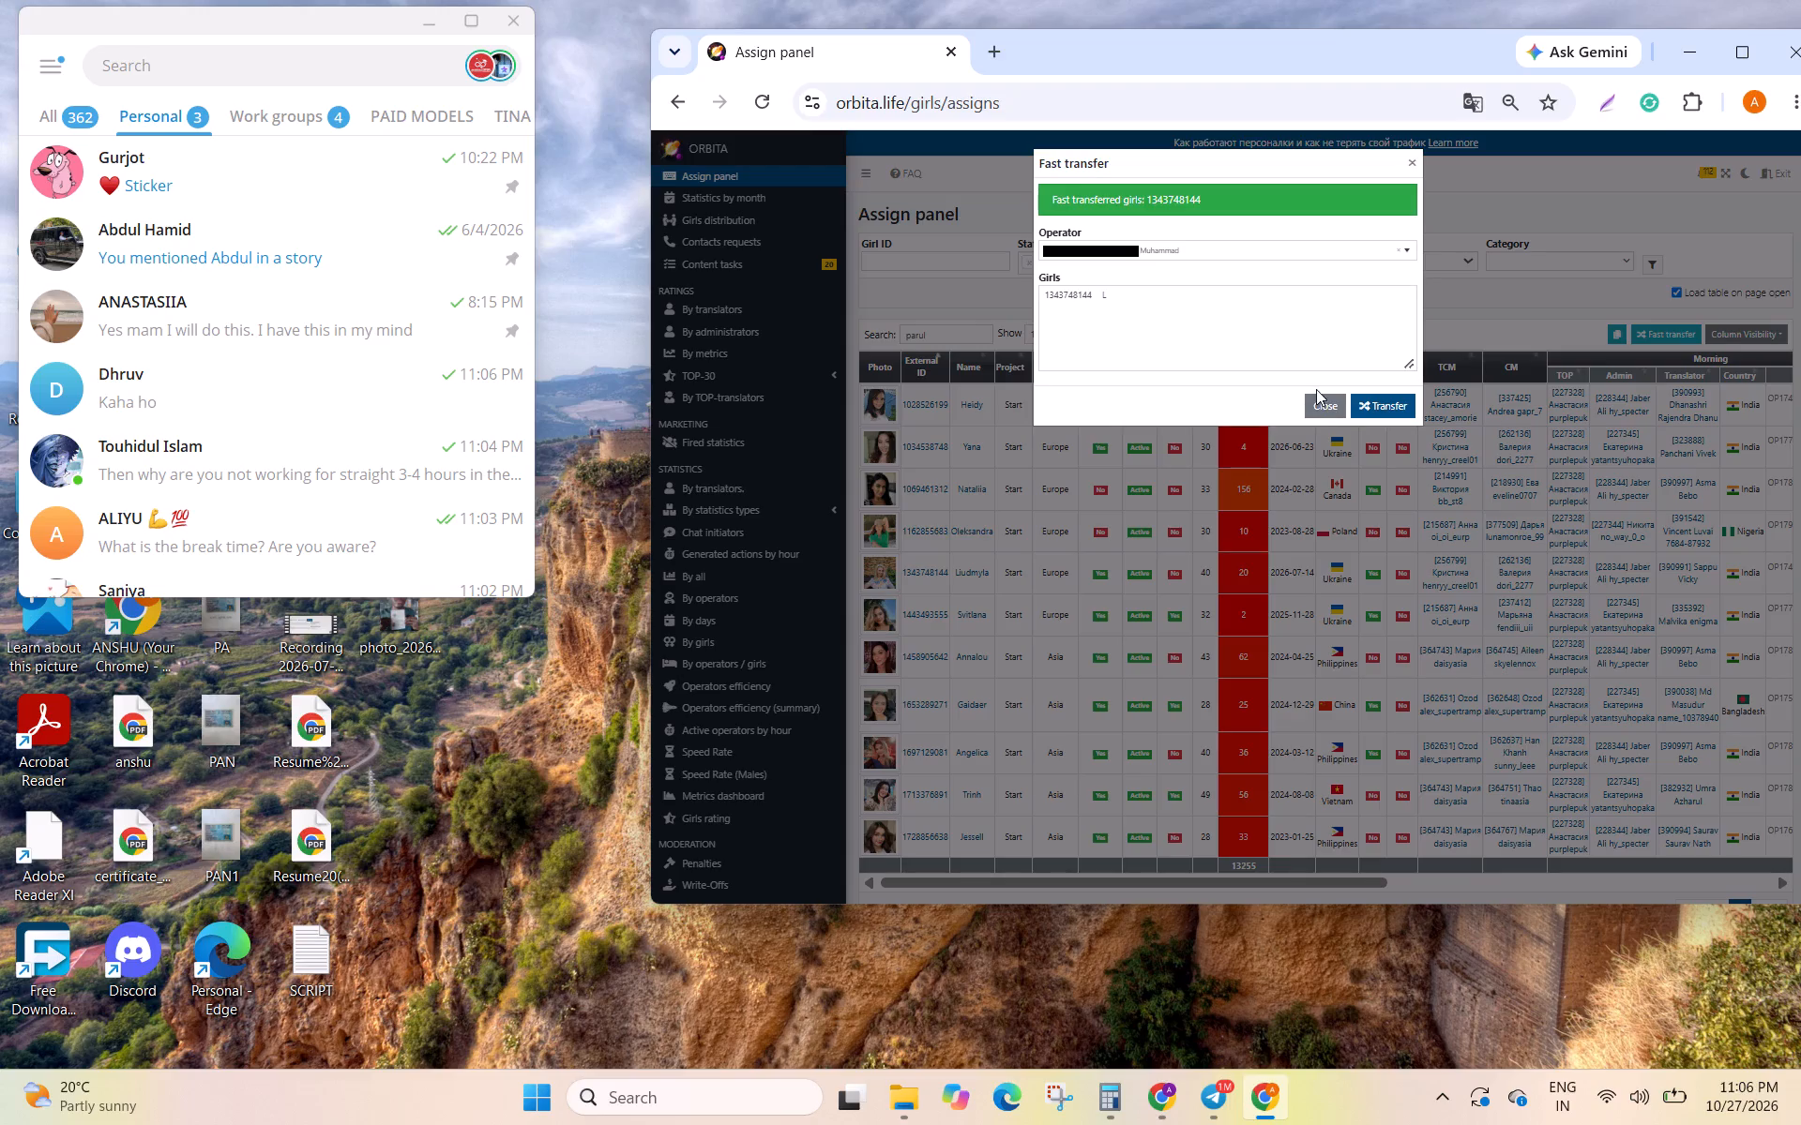
{"action": "left_click", "coordinate": [1317, 402]}
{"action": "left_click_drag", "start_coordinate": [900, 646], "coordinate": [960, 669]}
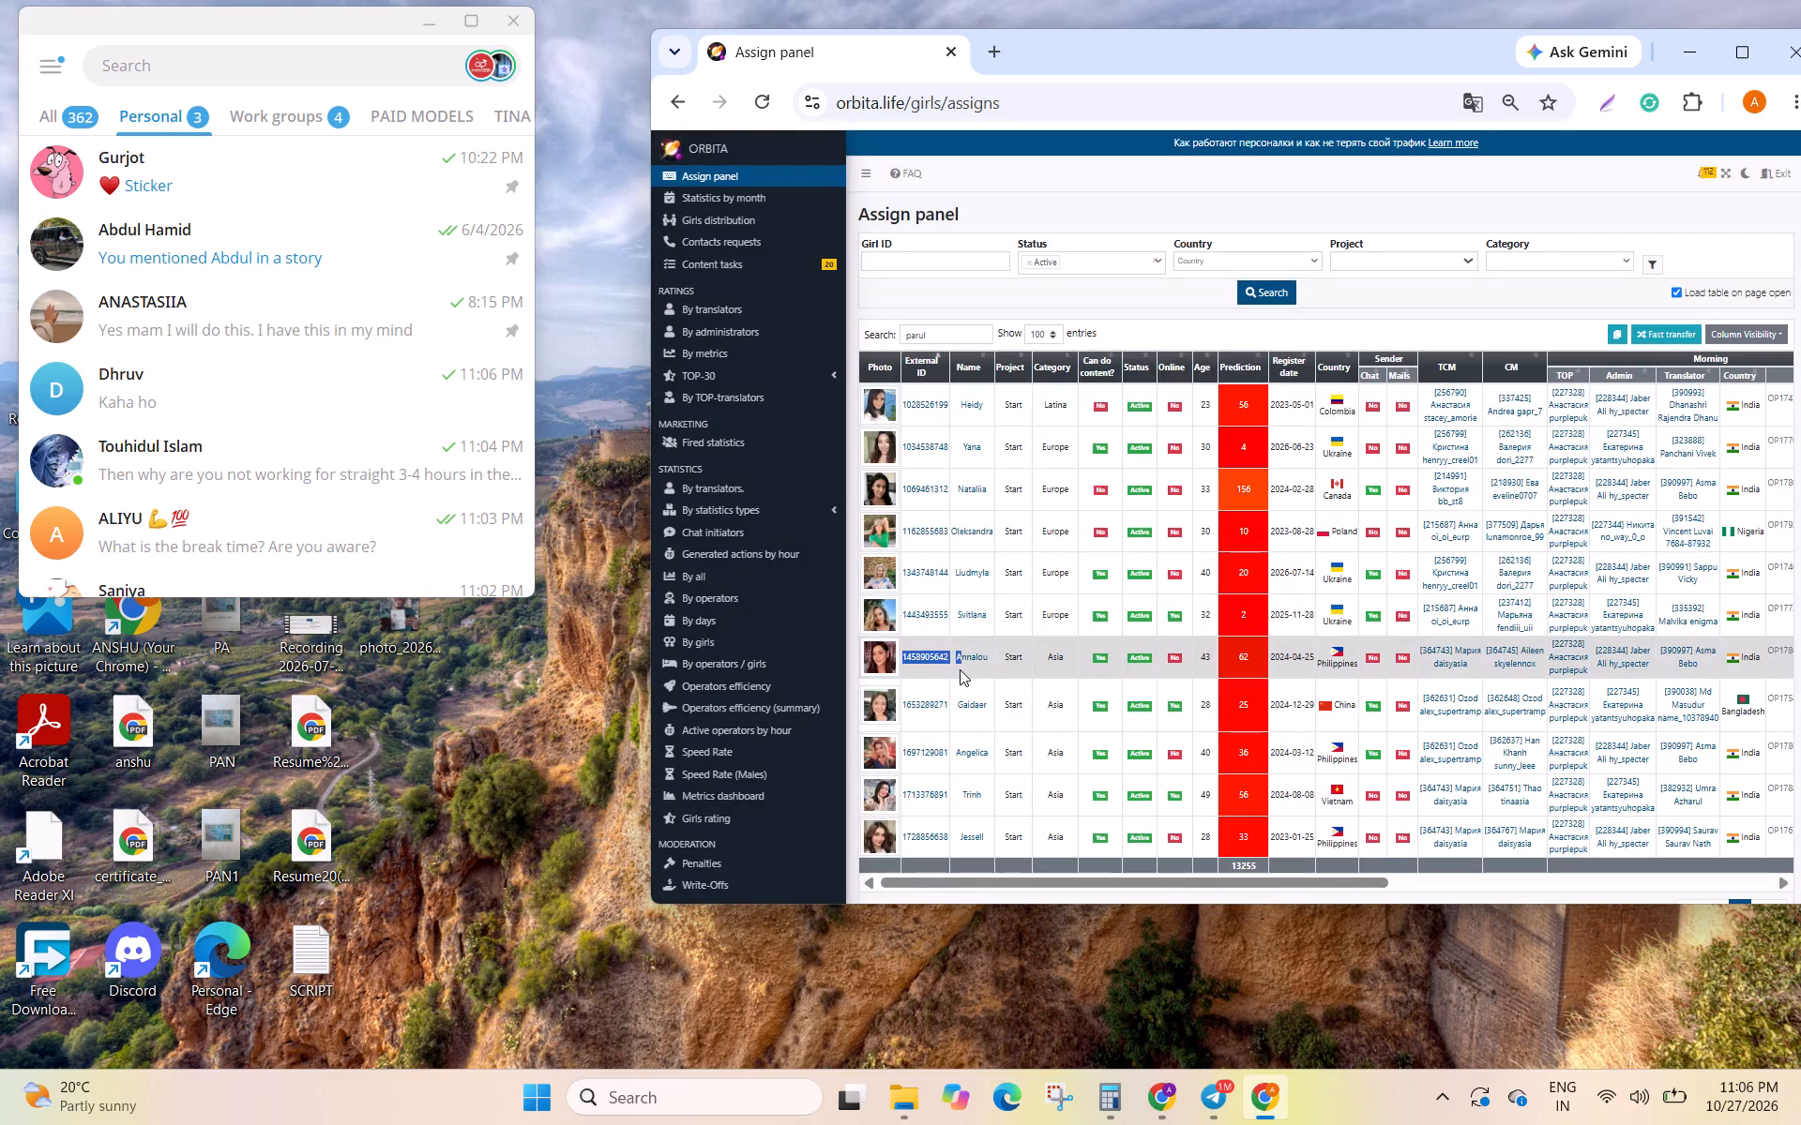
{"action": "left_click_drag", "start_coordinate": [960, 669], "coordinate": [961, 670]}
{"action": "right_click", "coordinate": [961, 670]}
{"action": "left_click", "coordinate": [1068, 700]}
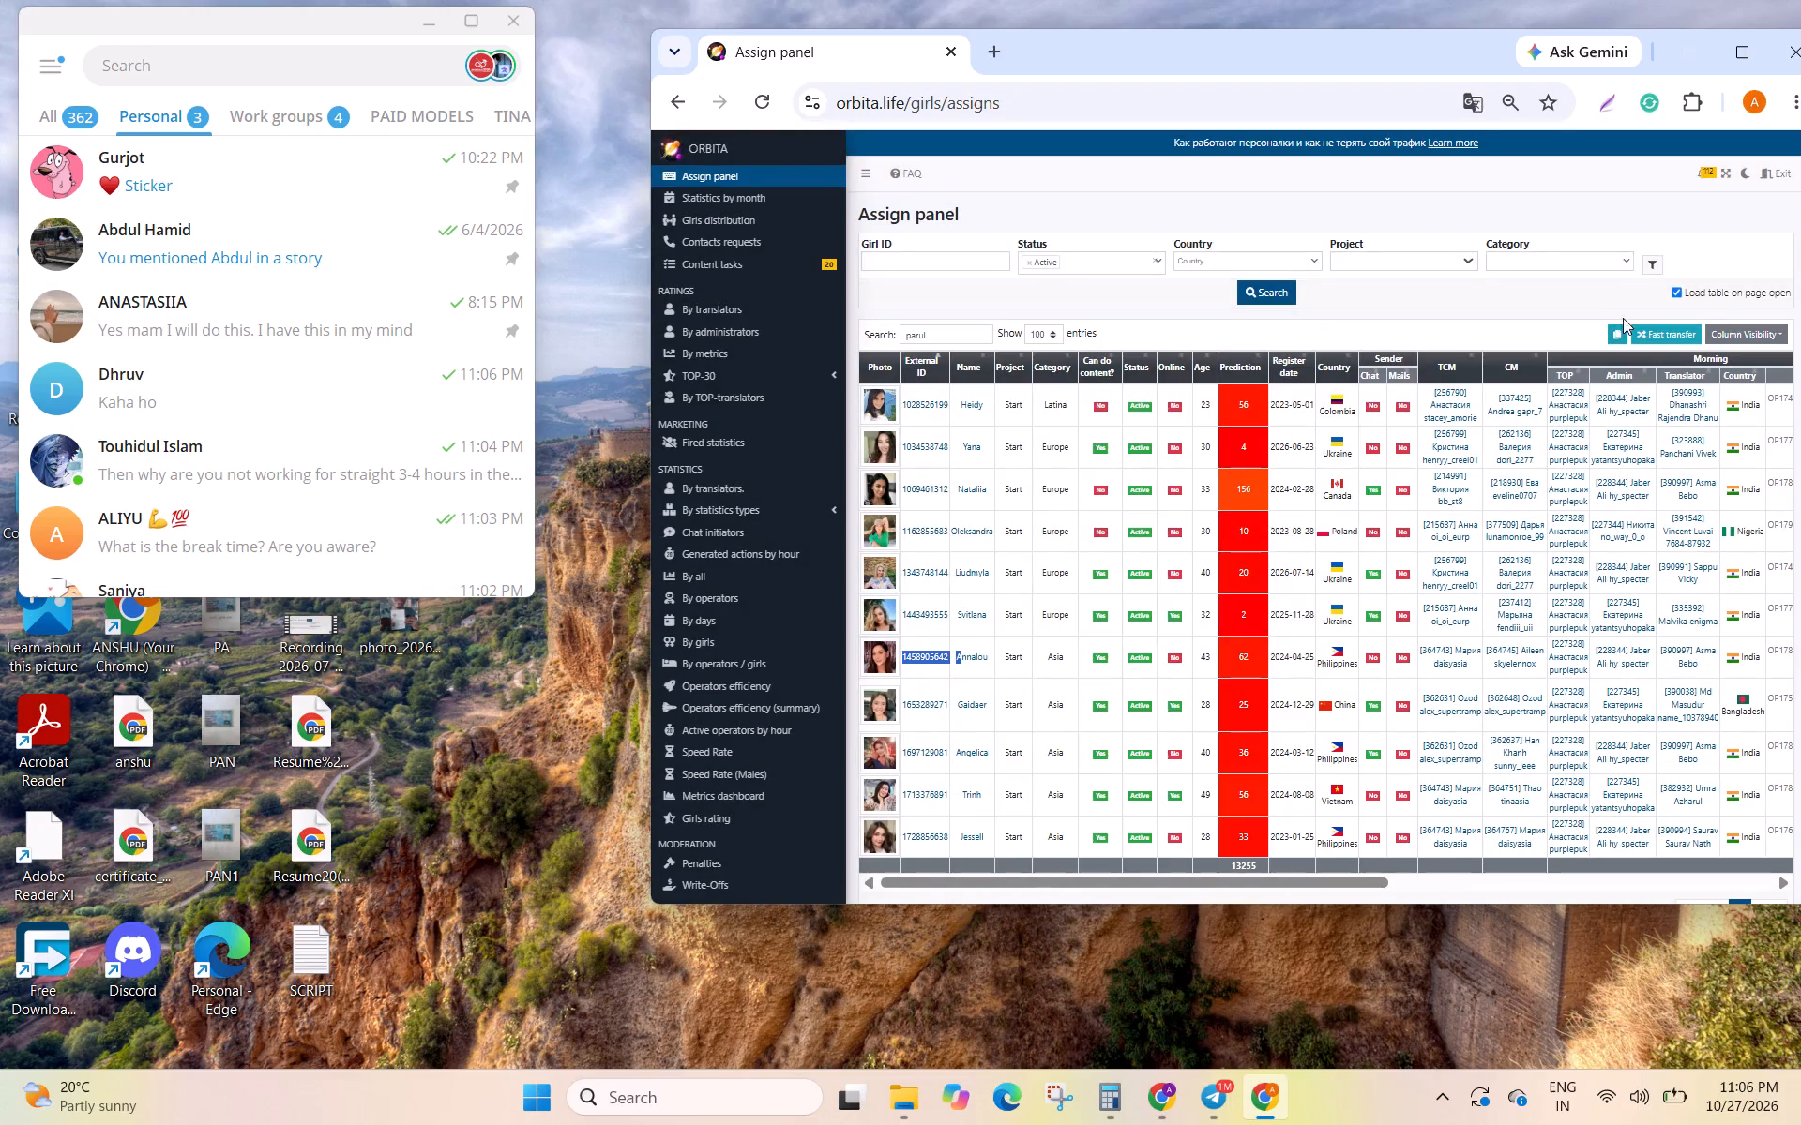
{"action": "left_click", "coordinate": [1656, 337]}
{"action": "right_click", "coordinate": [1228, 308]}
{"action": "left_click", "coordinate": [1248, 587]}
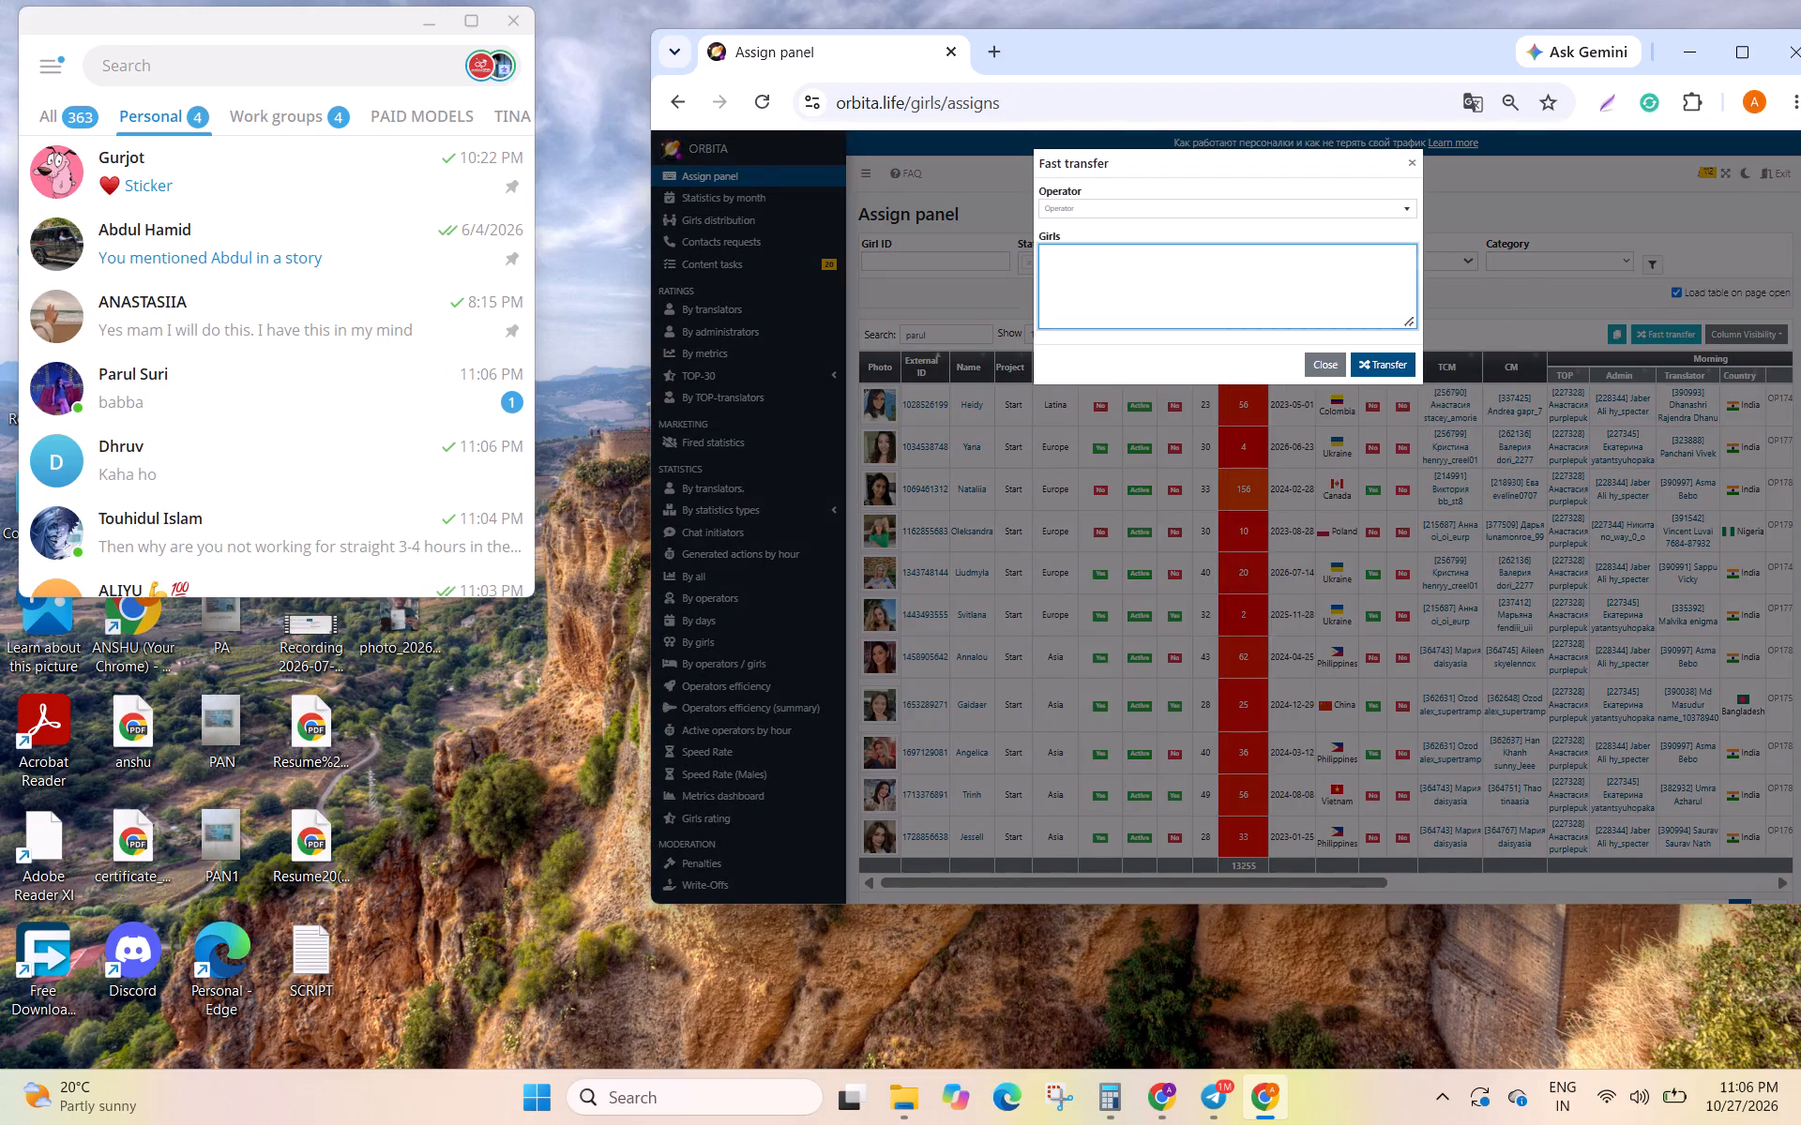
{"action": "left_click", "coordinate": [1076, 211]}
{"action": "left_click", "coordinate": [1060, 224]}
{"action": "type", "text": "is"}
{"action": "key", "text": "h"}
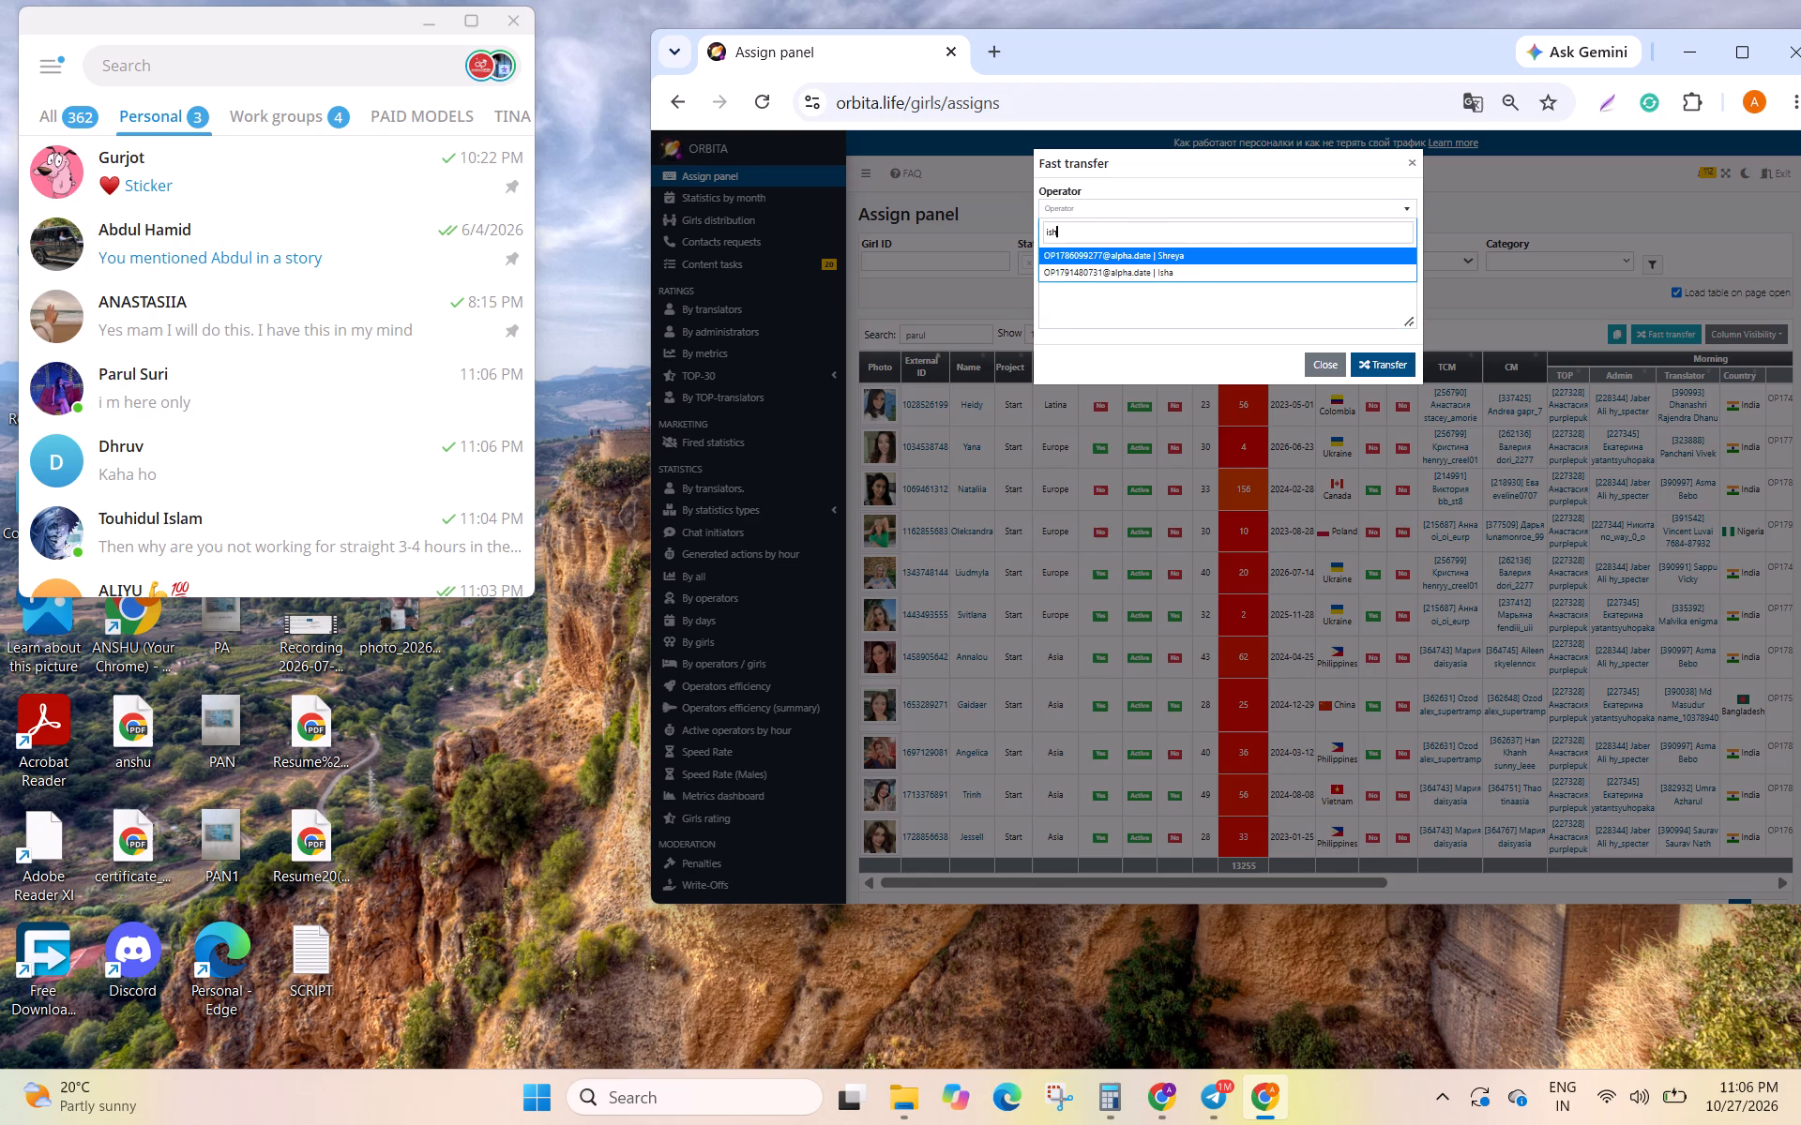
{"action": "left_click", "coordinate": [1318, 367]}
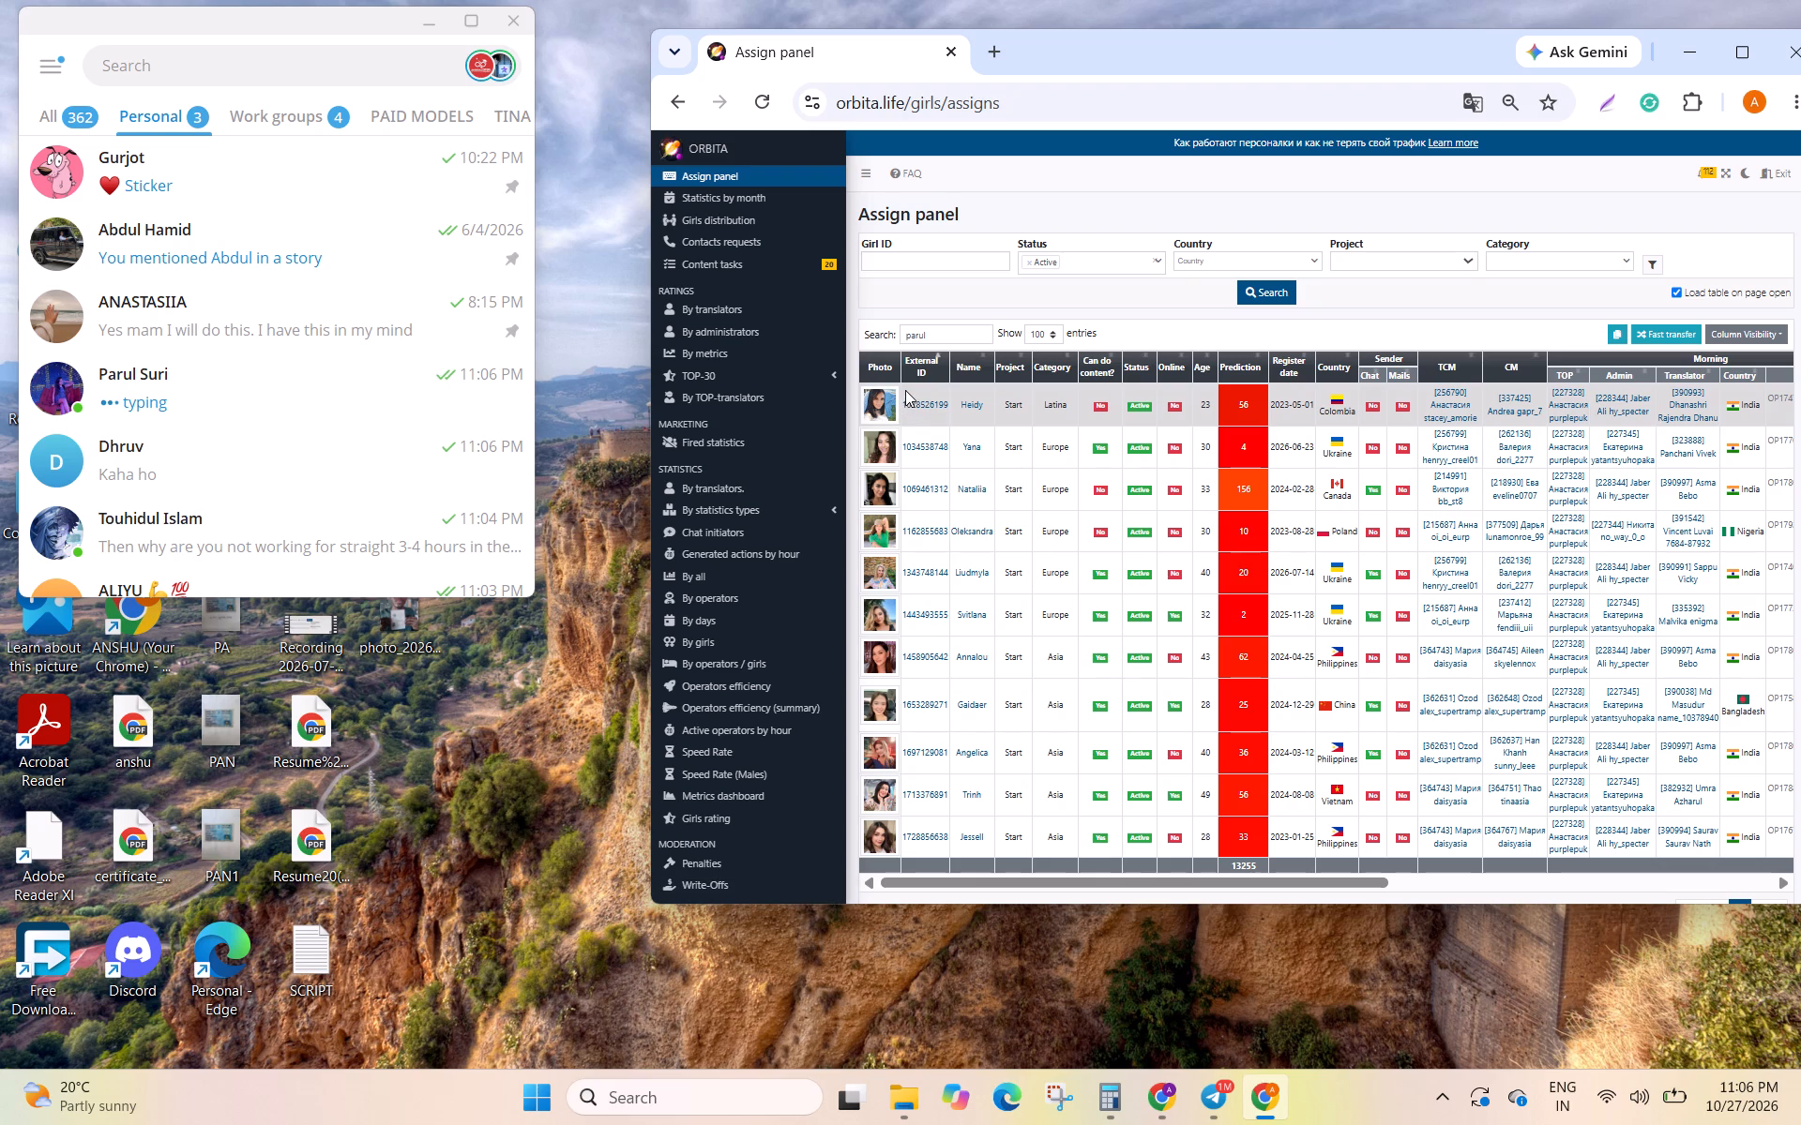
Fast-transfer the five profiles from Heidy through Liudmyla to the operator Parul, pasting their copied rows as the girls list, and close the form.
{"action": "left_click_drag", "start_coordinate": [905, 390], "coordinate": [978, 574]}
{"action": "right_click", "coordinate": [958, 592]}
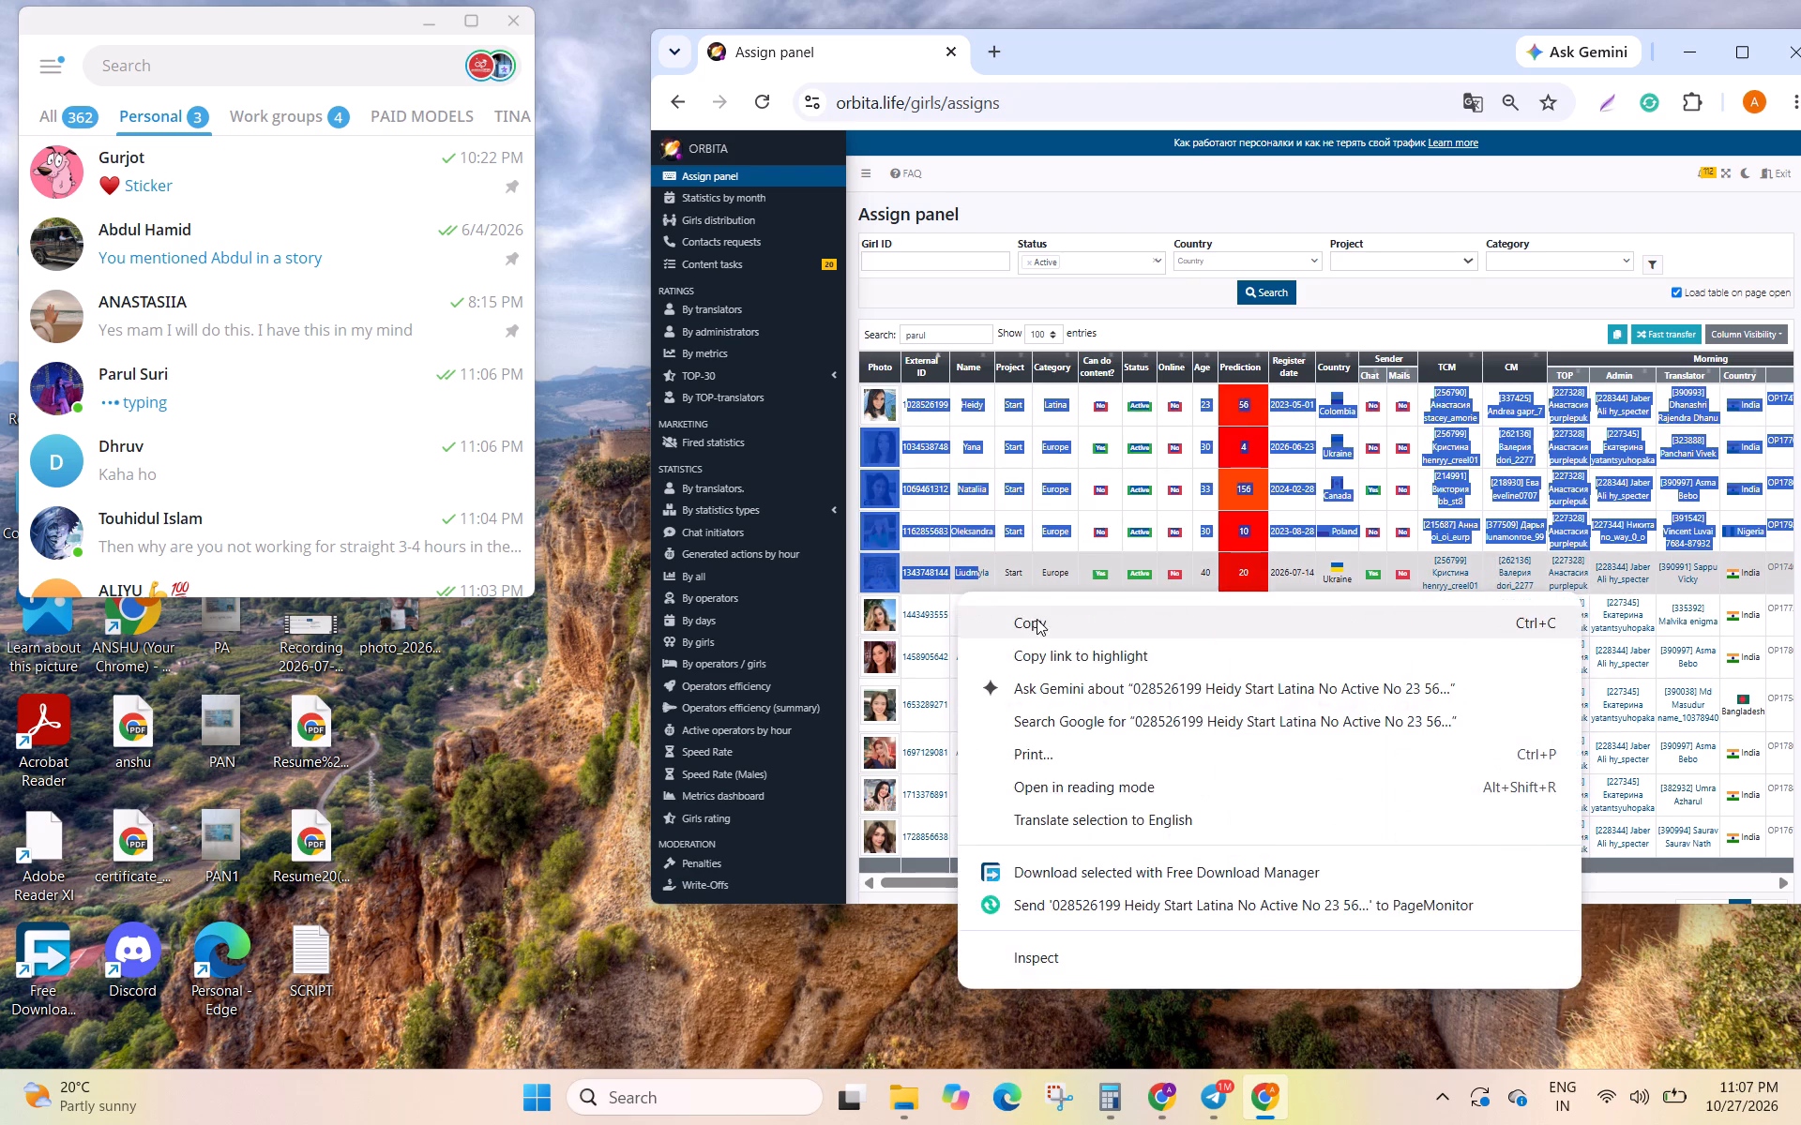
{"action": "left_click", "coordinate": [1037, 620]}
{"action": "left_click", "coordinate": [1674, 337]}
{"action": "right_click", "coordinate": [1249, 247]}
{"action": "right_click", "coordinate": [1171, 285]}
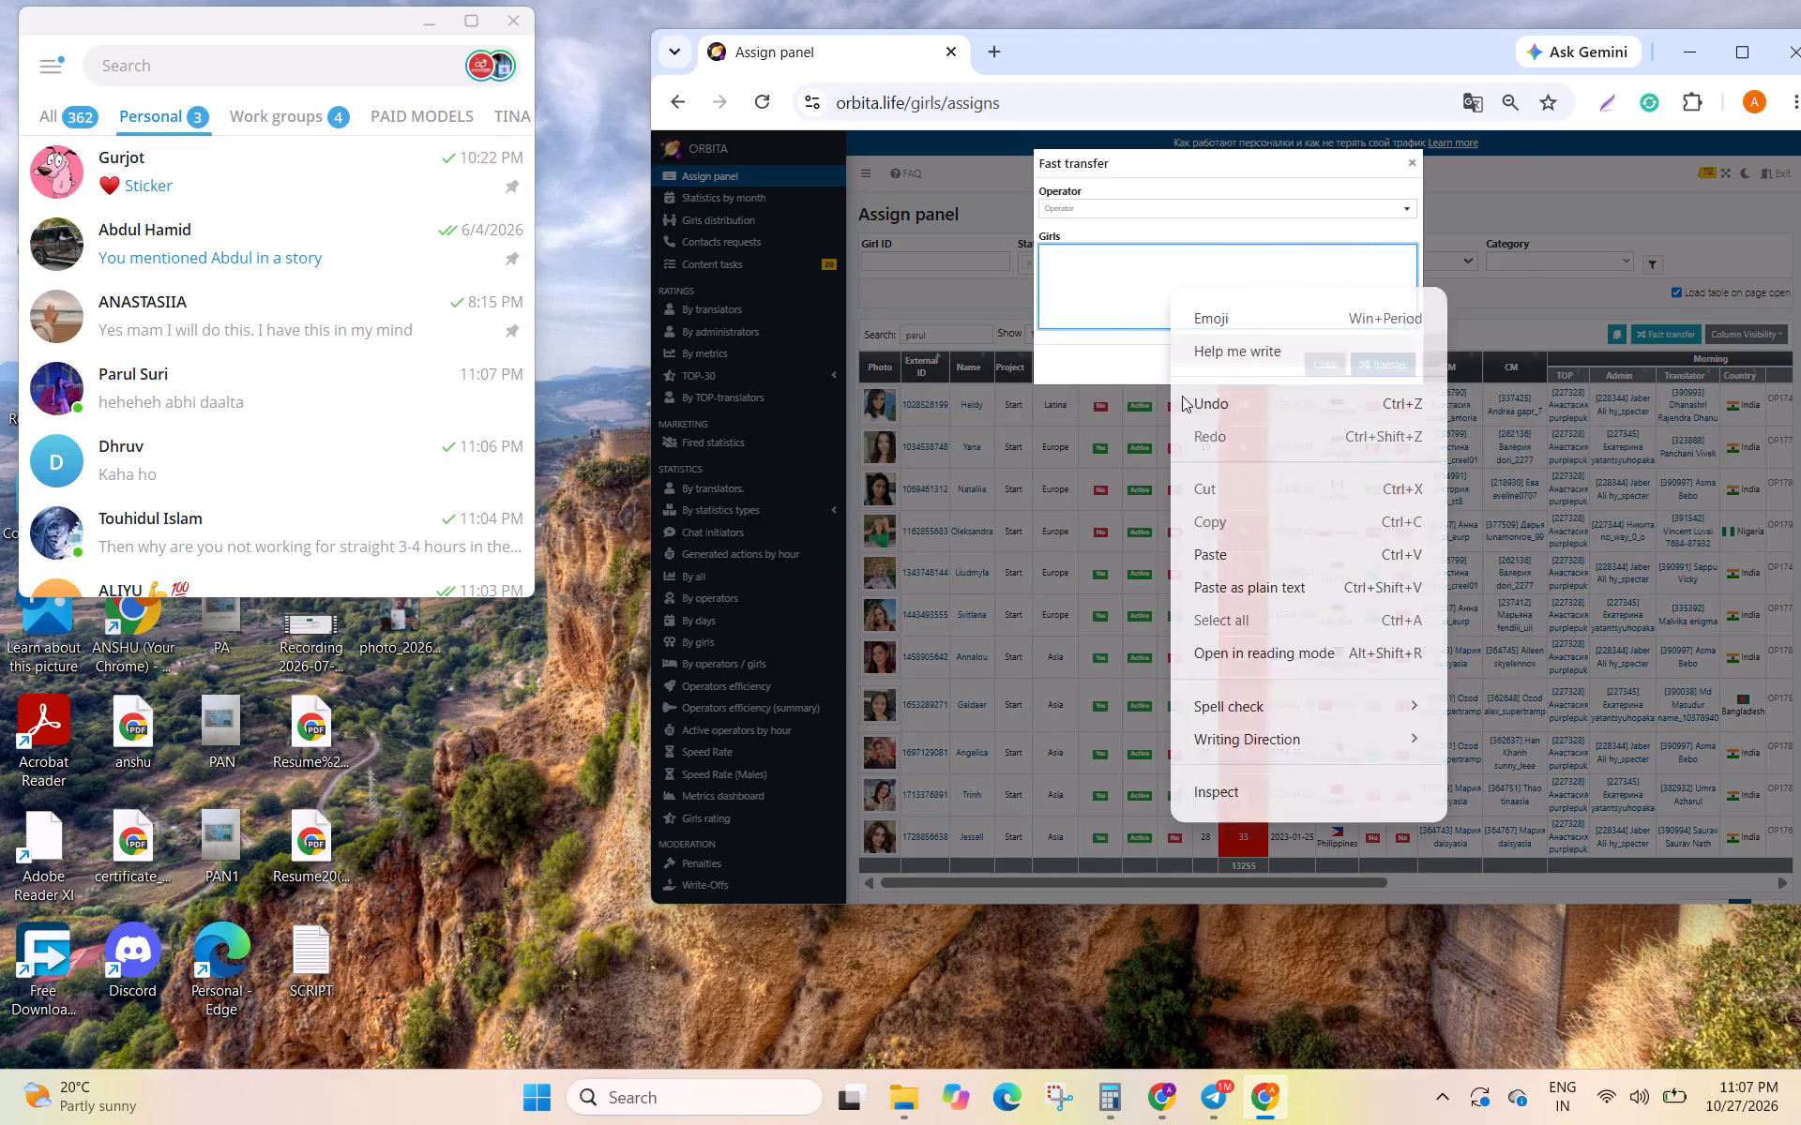
{"action": "left_click", "coordinate": [1197, 561]}
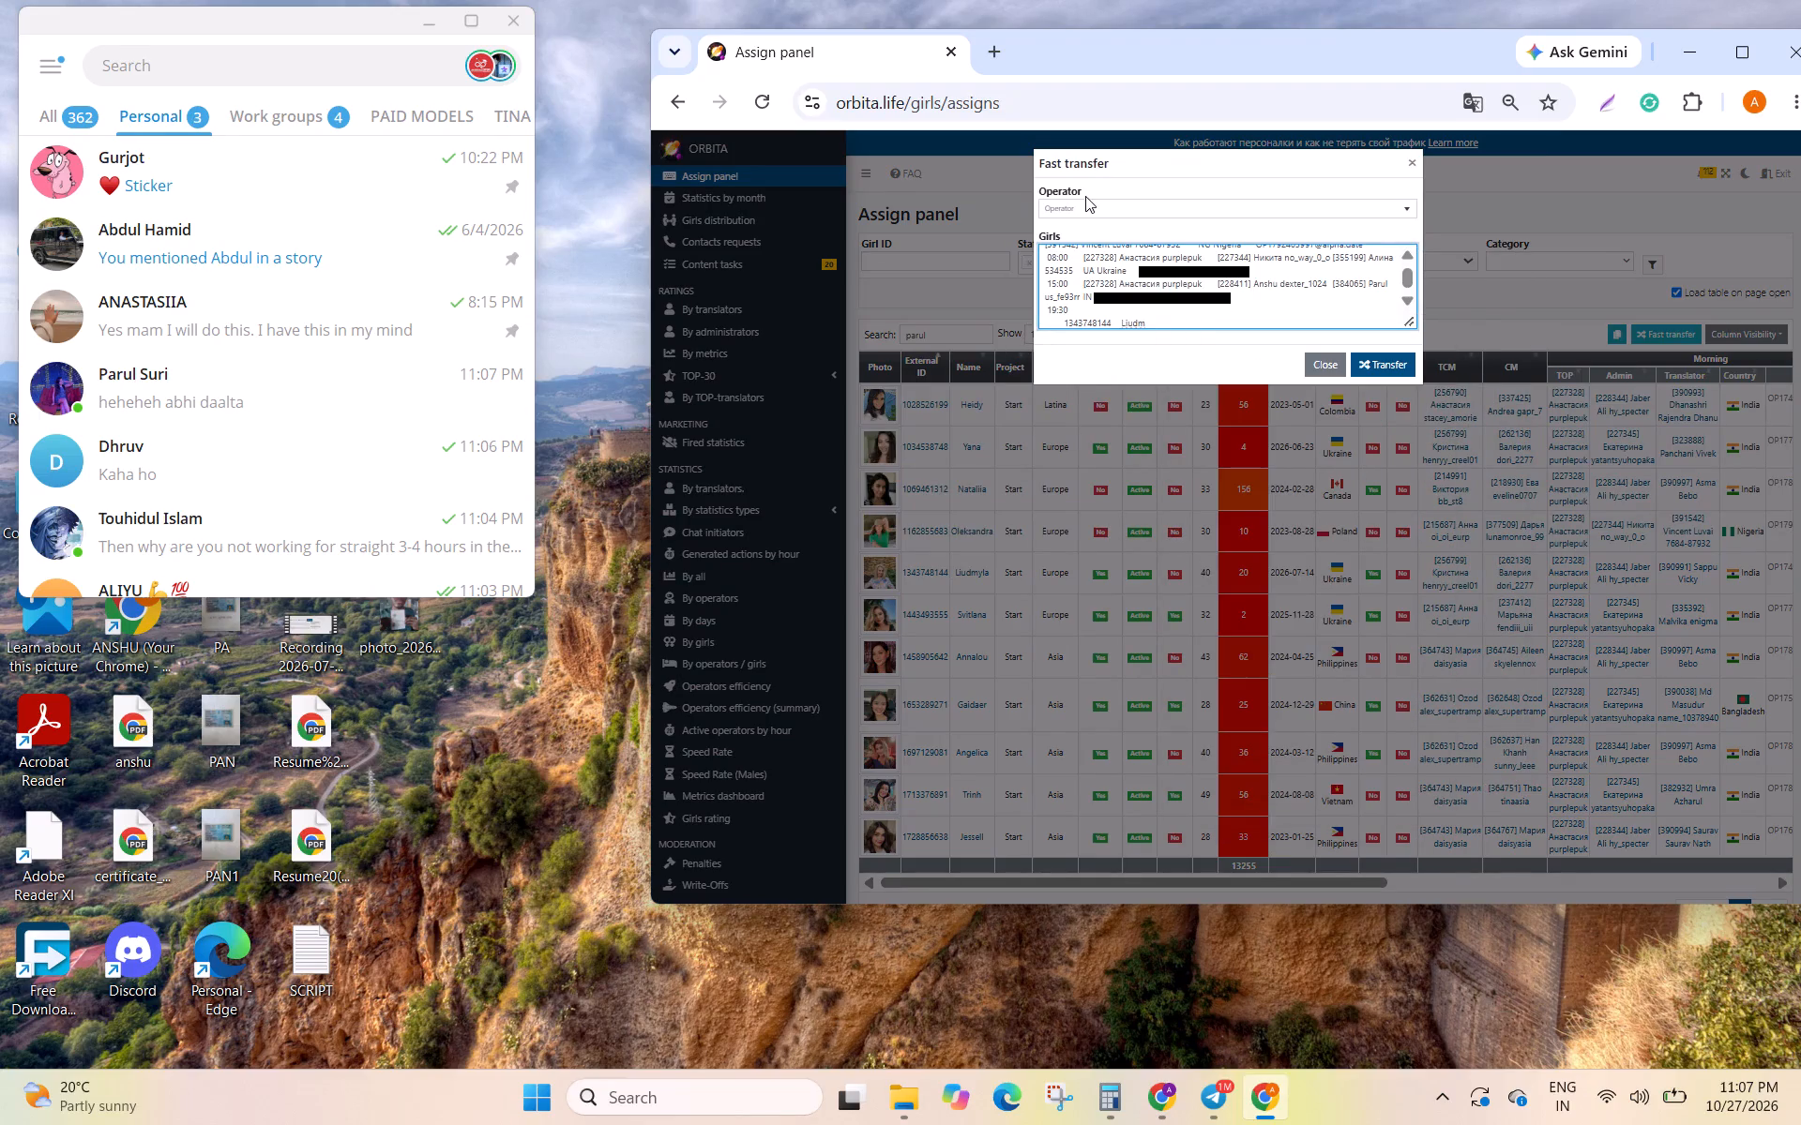
{"action": "left_click", "coordinate": [1082, 206]}
{"action": "left_click", "coordinate": [1066, 222]}
{"action": "type", "text": "par"}
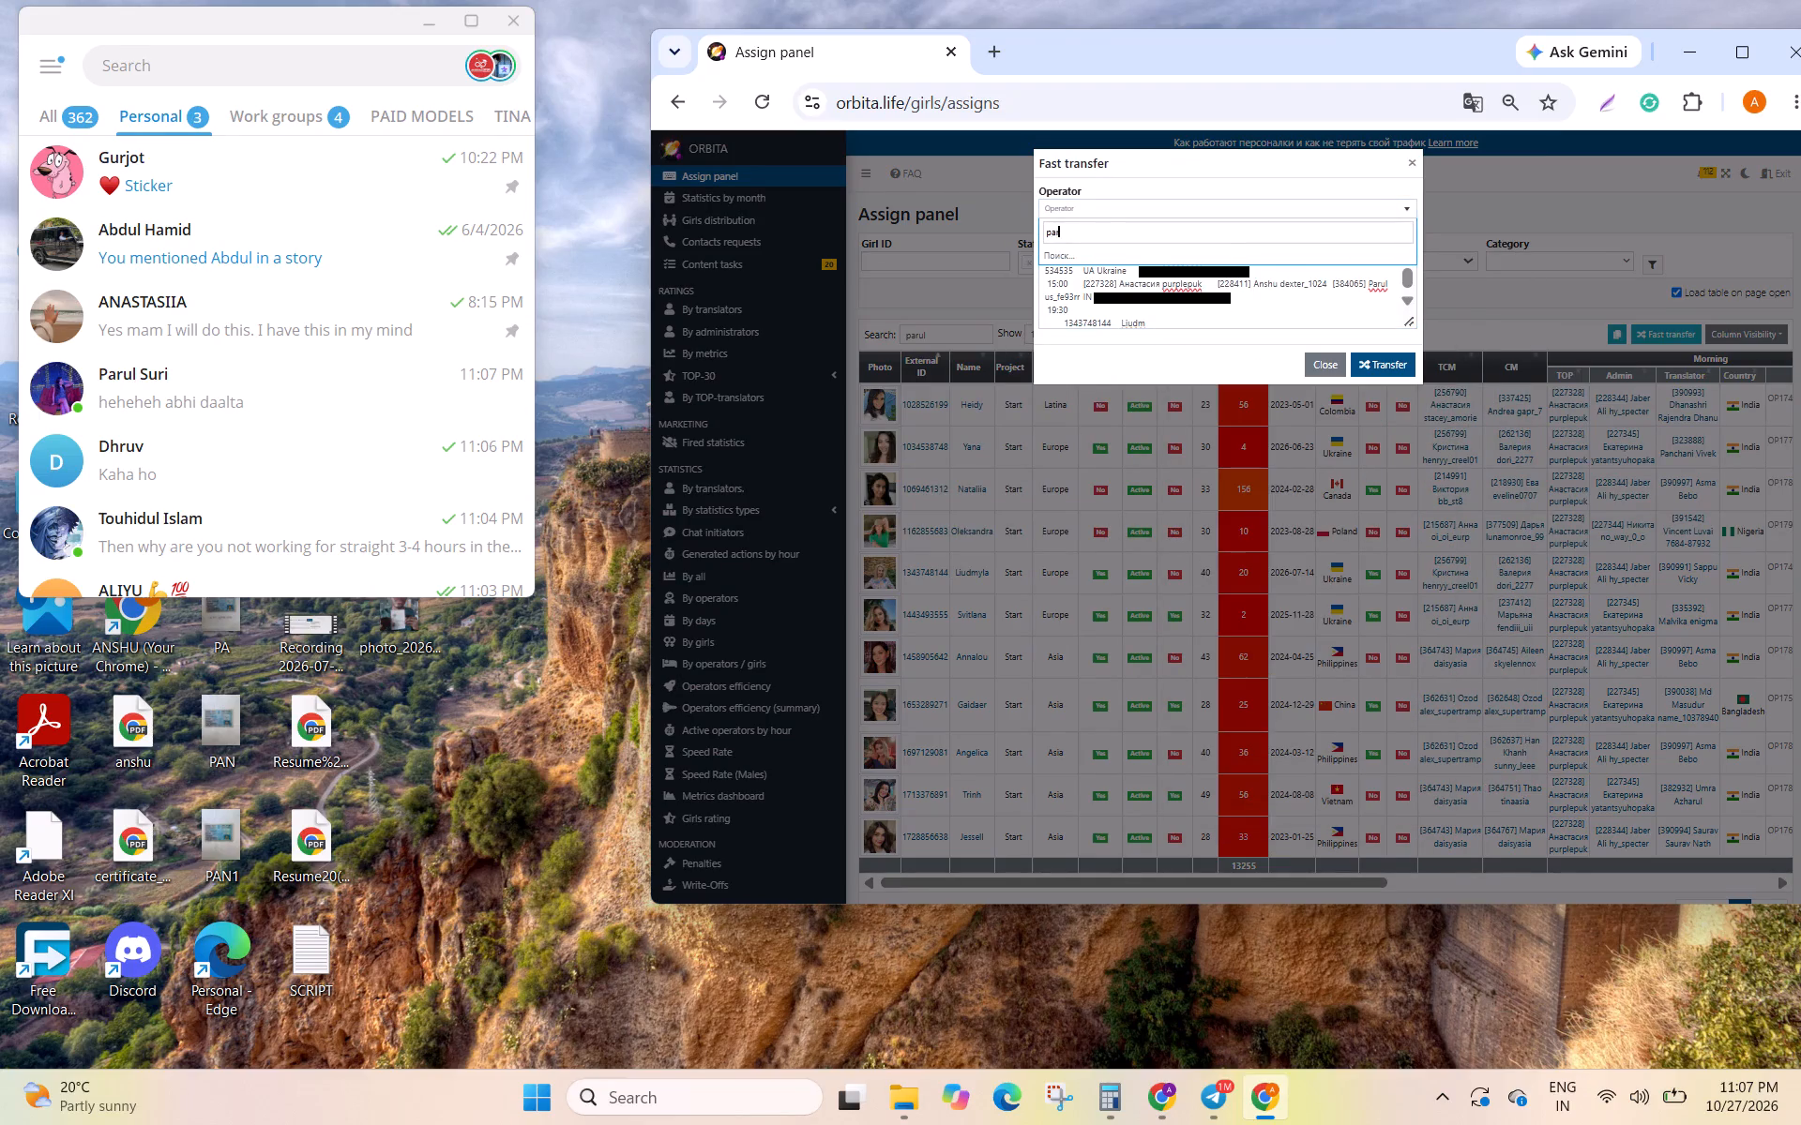
{"action": "left_click", "coordinate": [1120, 258]}
{"action": "left_click", "coordinate": [1363, 353]}
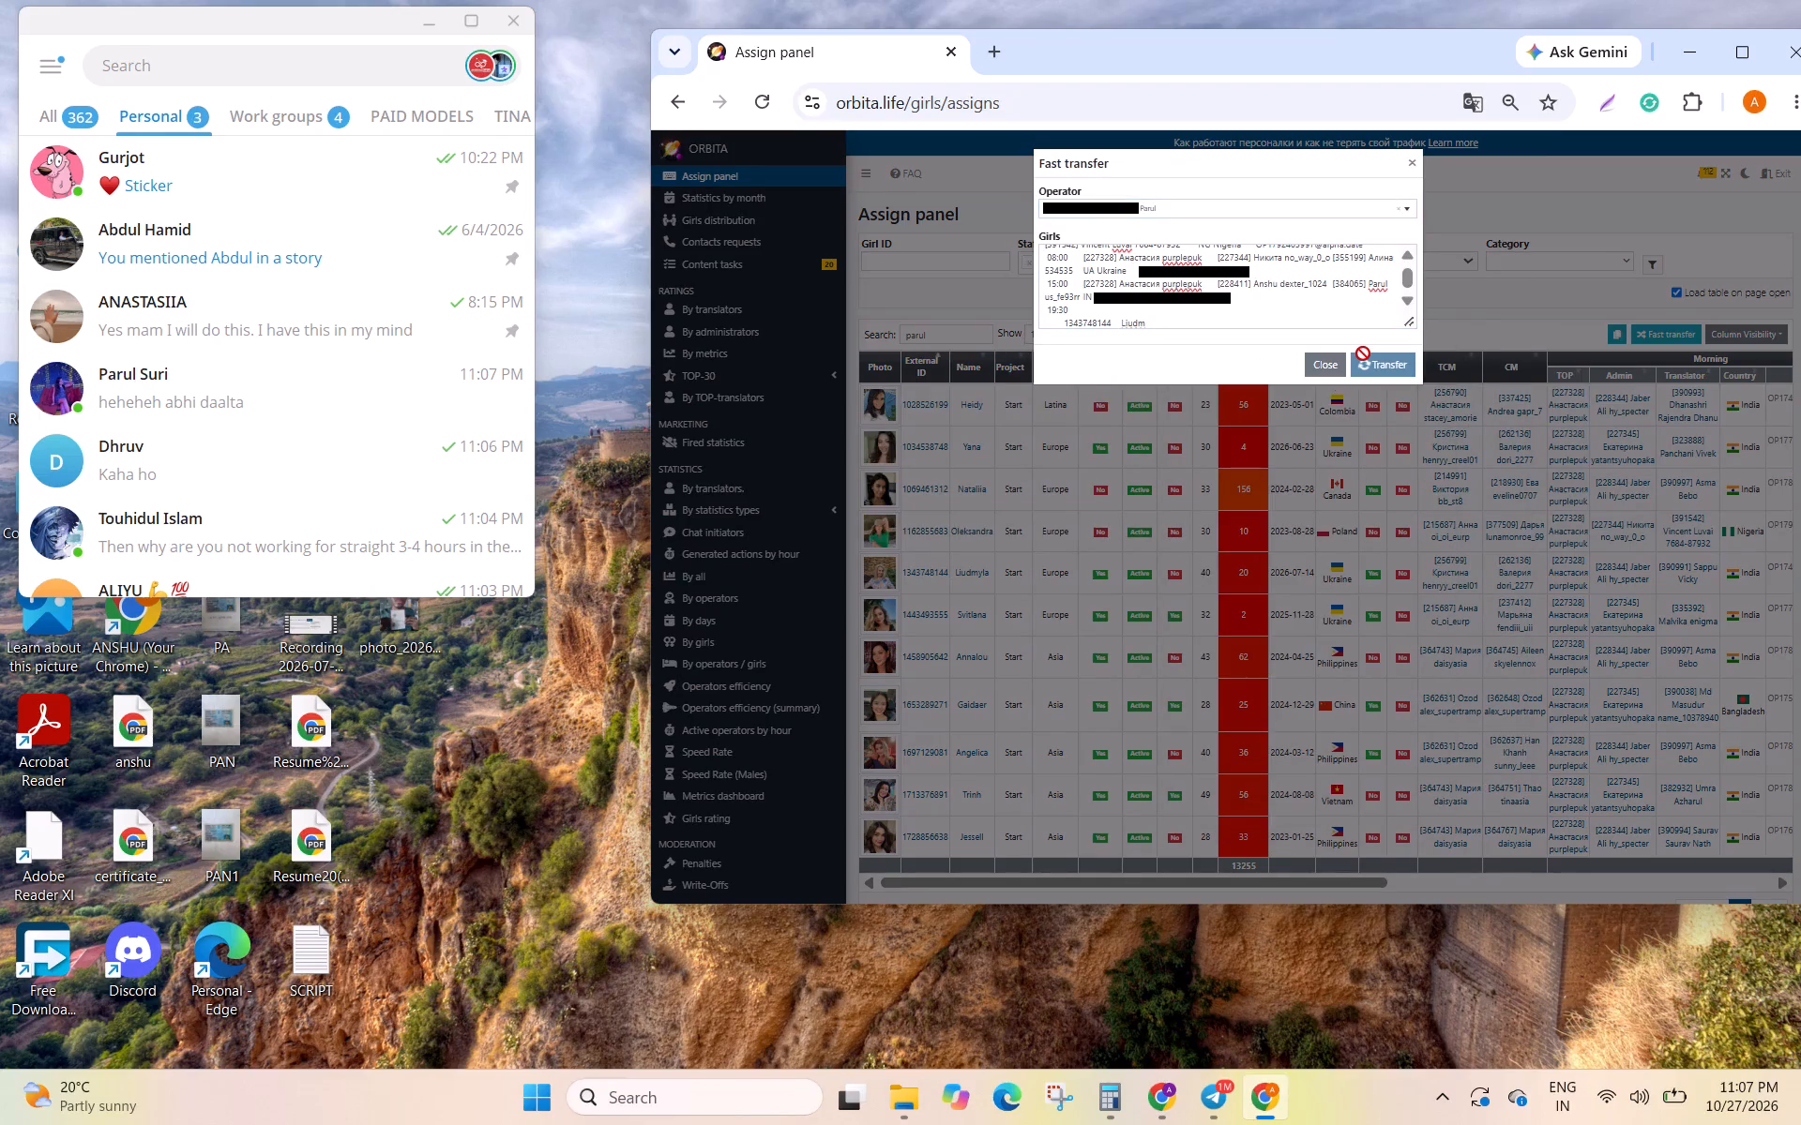
{"action": "left_click", "coordinate": [1312, 401]}
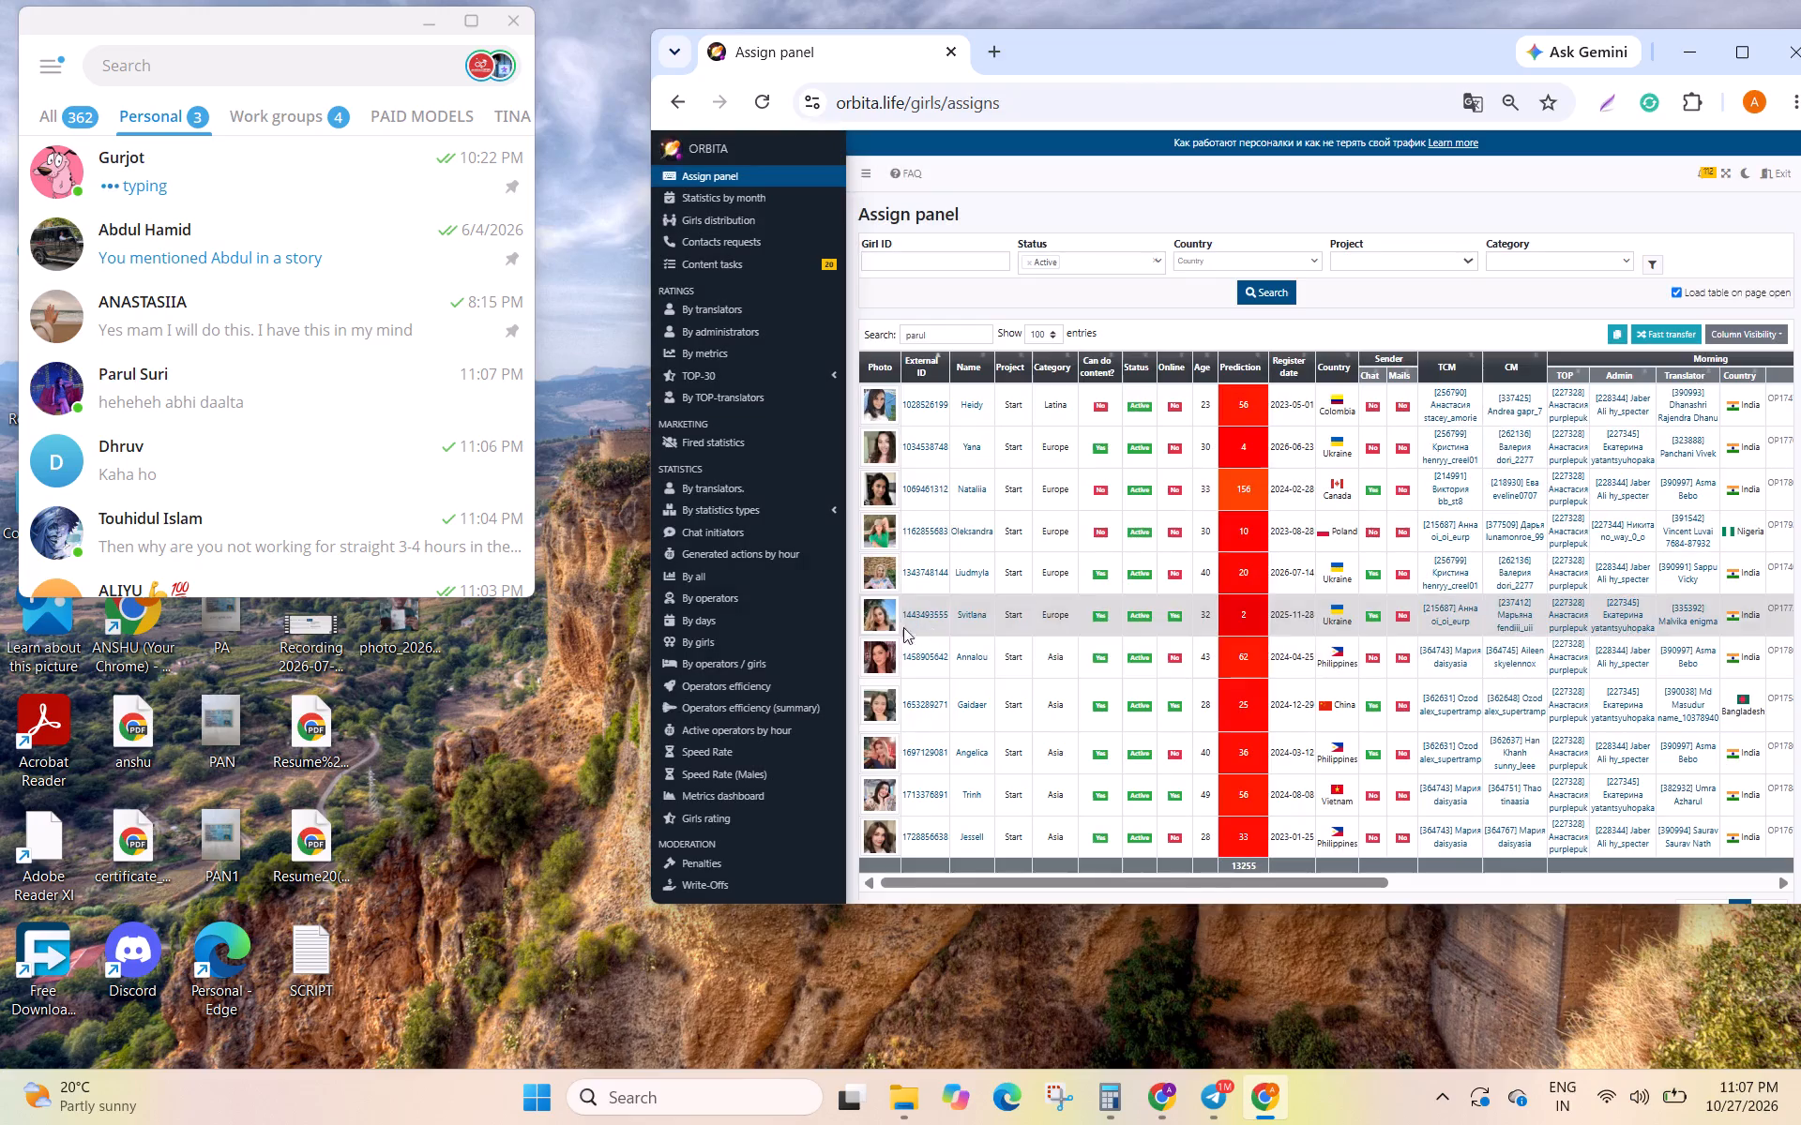
Fast-transfer the Annalou profile to the operator Parul using its copied row, and close the form.
{"action": "left_click_drag", "start_coordinate": [900, 640], "coordinate": [1023, 657]}
{"action": "right_click", "coordinate": [965, 668]}
{"action": "left_click", "coordinate": [1085, 701]}
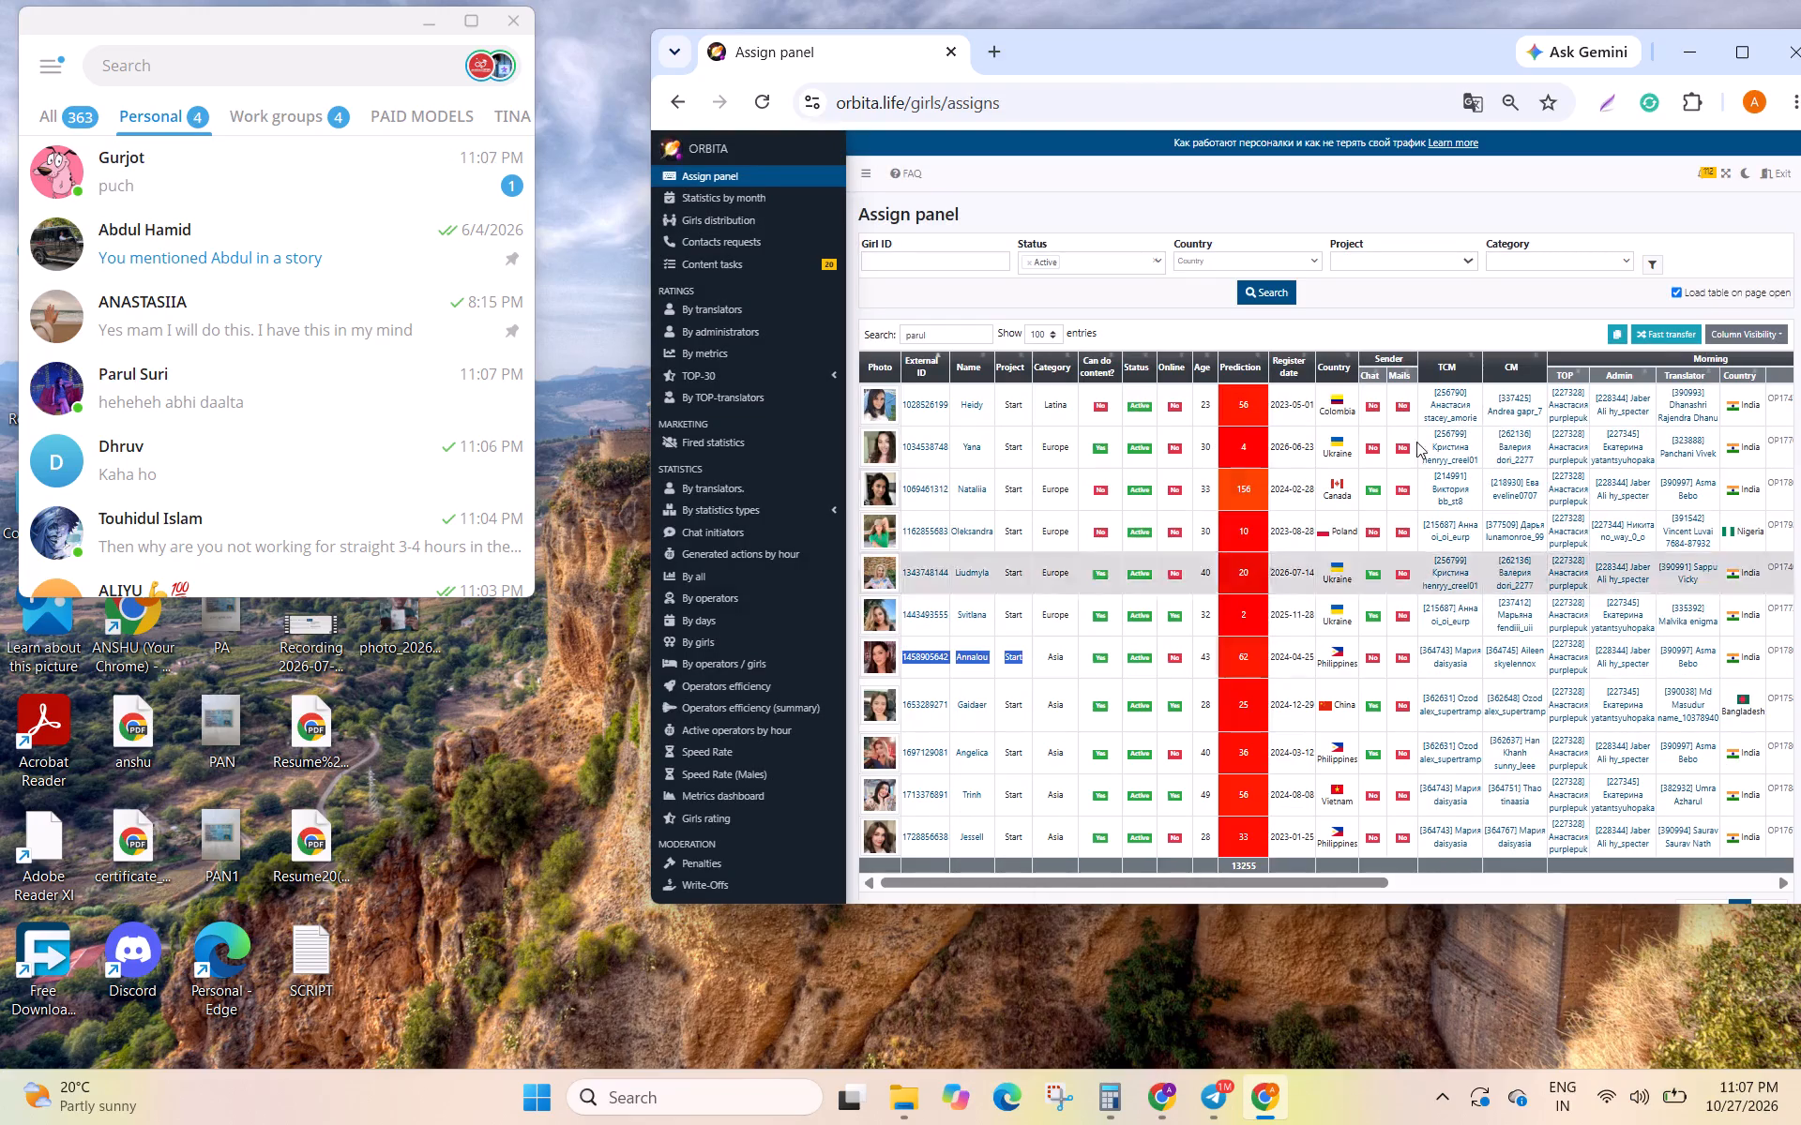
{"action": "left_click", "coordinate": [1658, 342]}
{"action": "right_click", "coordinate": [1223, 299]}
{"action": "left_click", "coordinate": [1277, 551]}
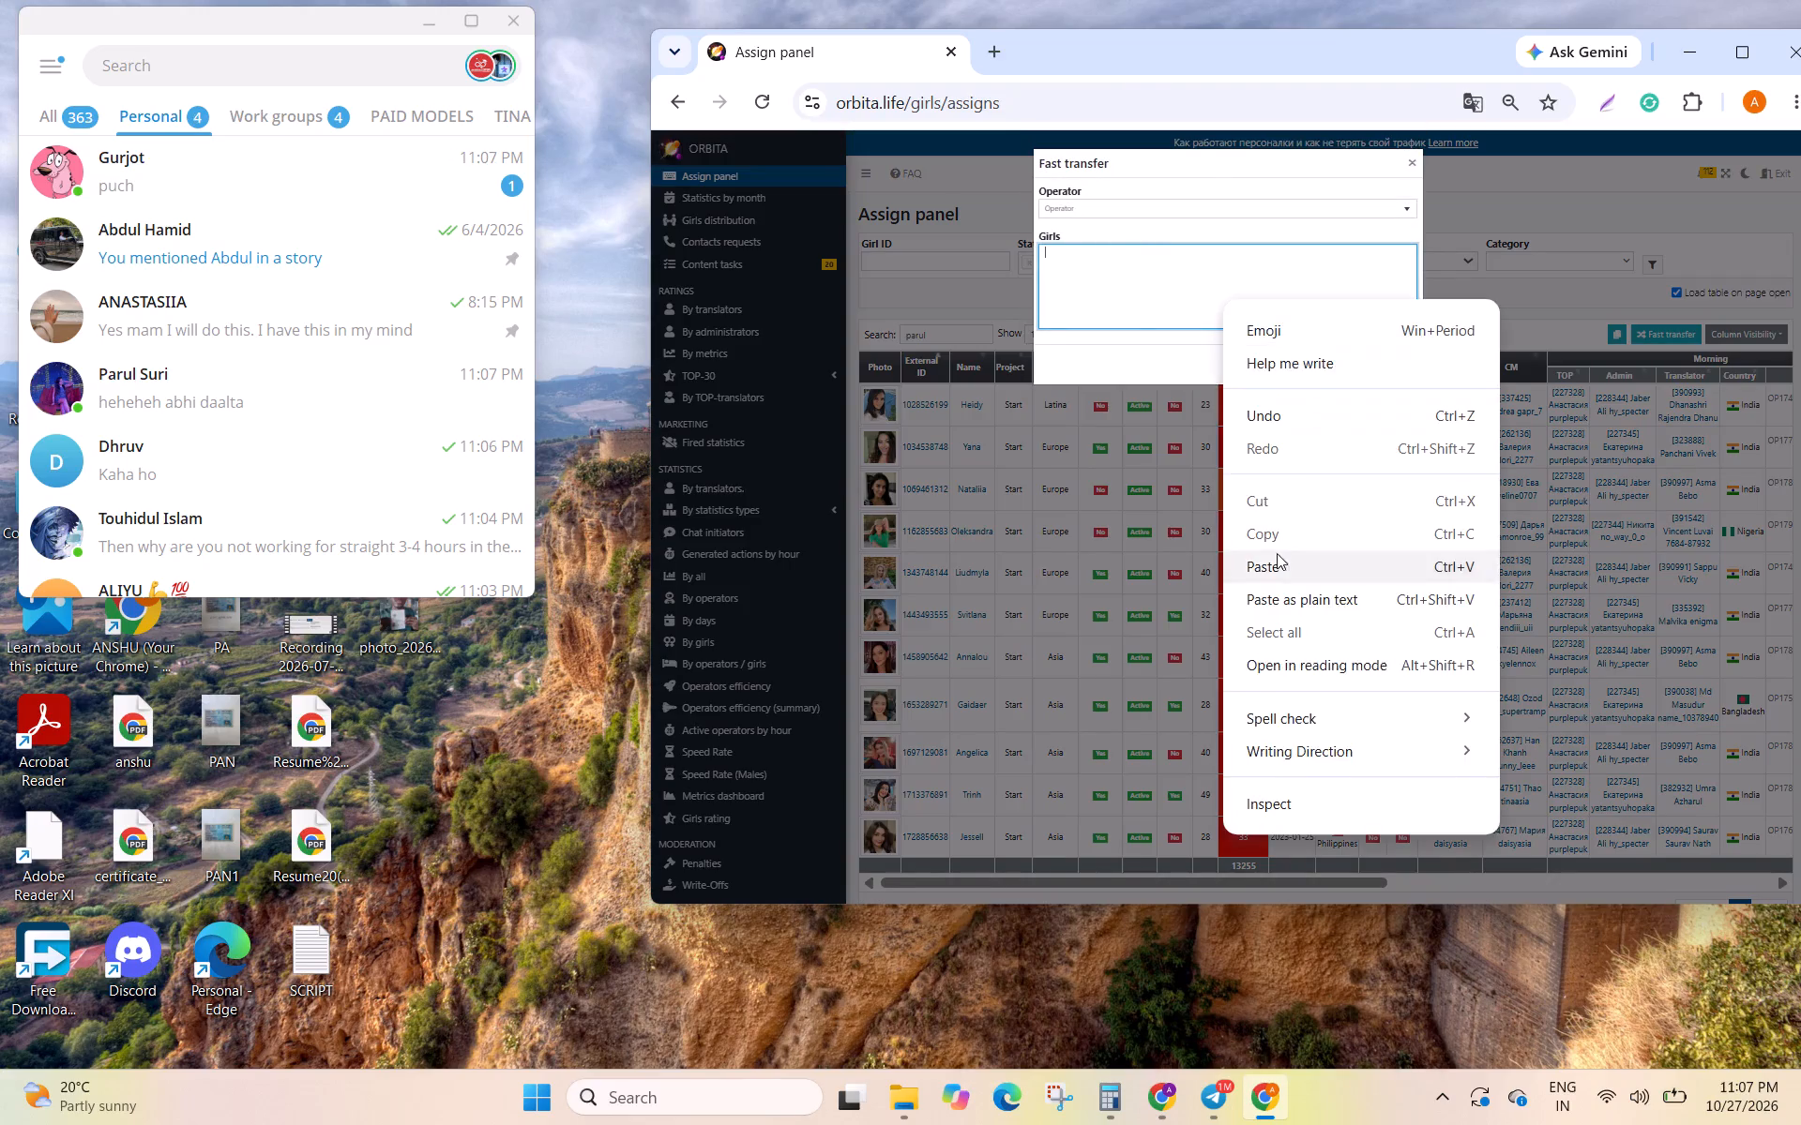
{"action": "left_click", "coordinate": [1096, 192]}
{"action": "left_click", "coordinate": [1081, 208]}
{"action": "left_click", "coordinate": [1067, 225]}
{"action": "key", "text": "p"}
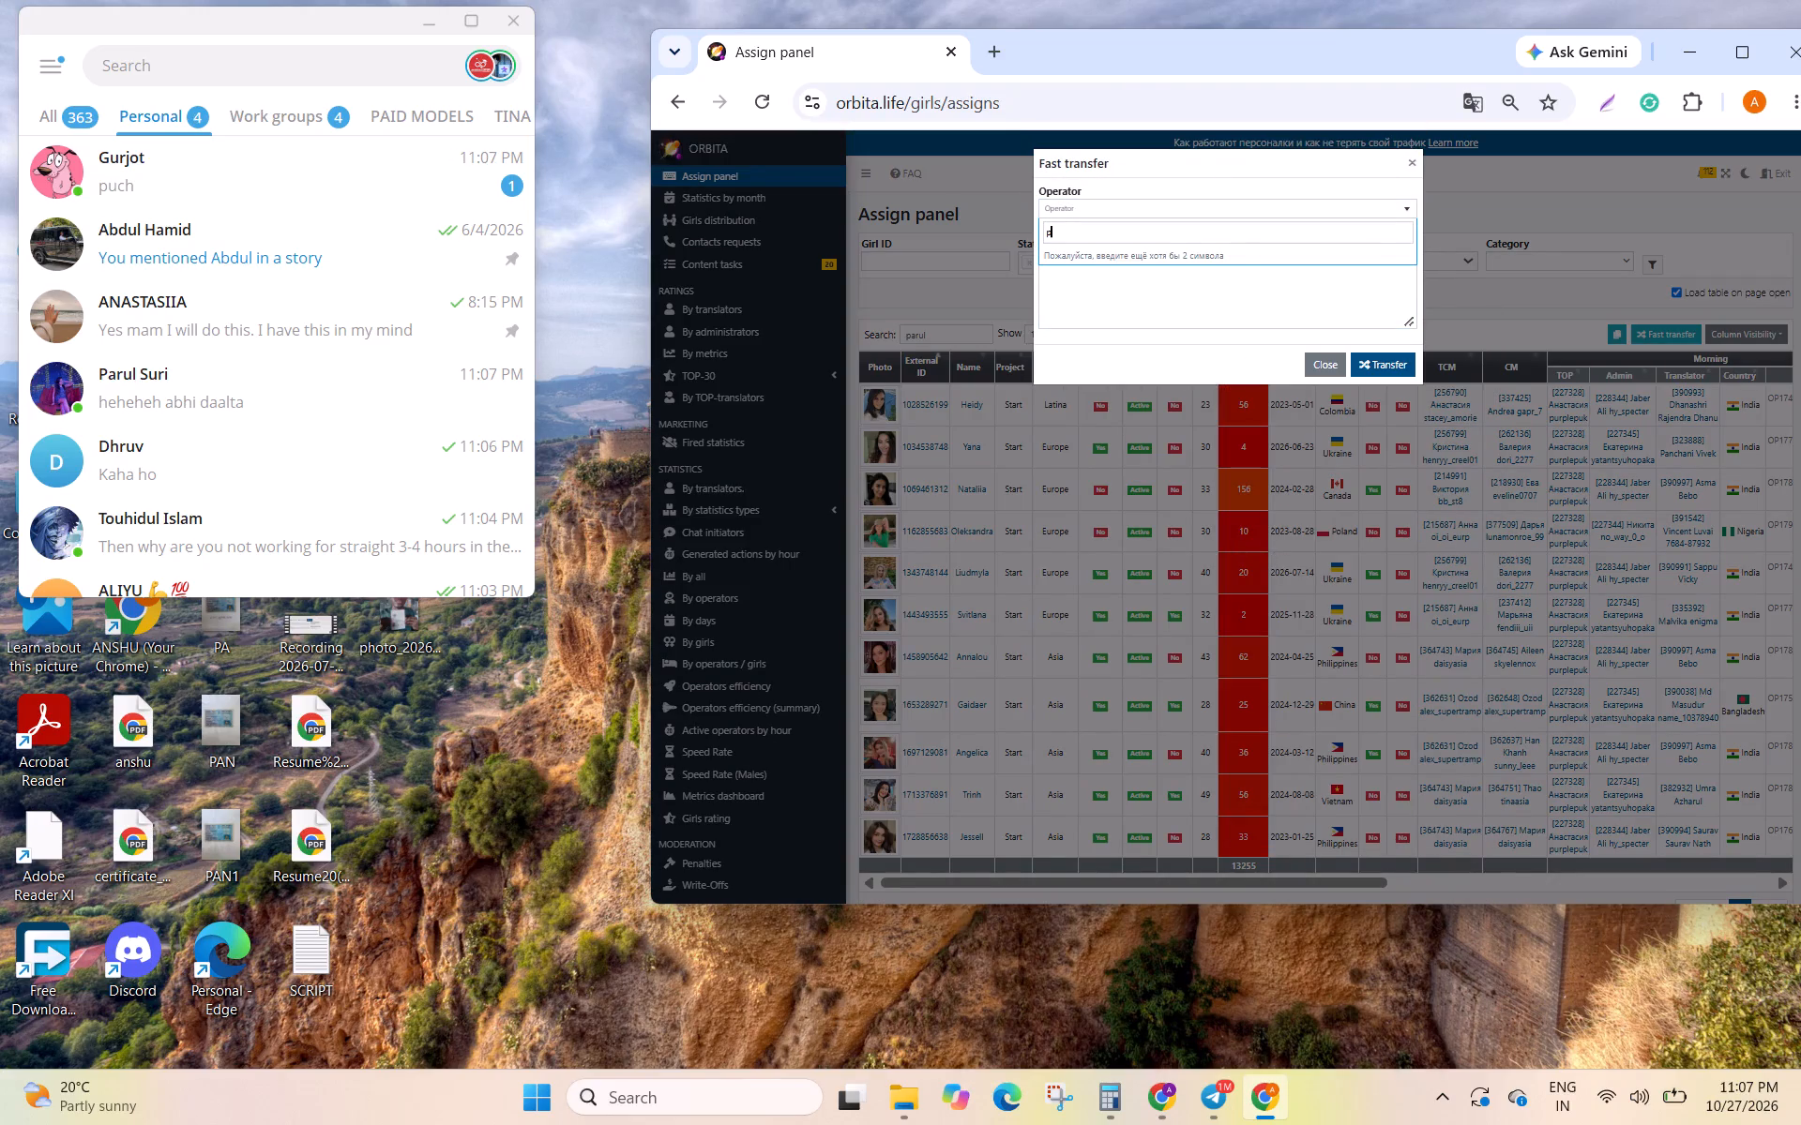
{"action": "type", "text": "ar"}
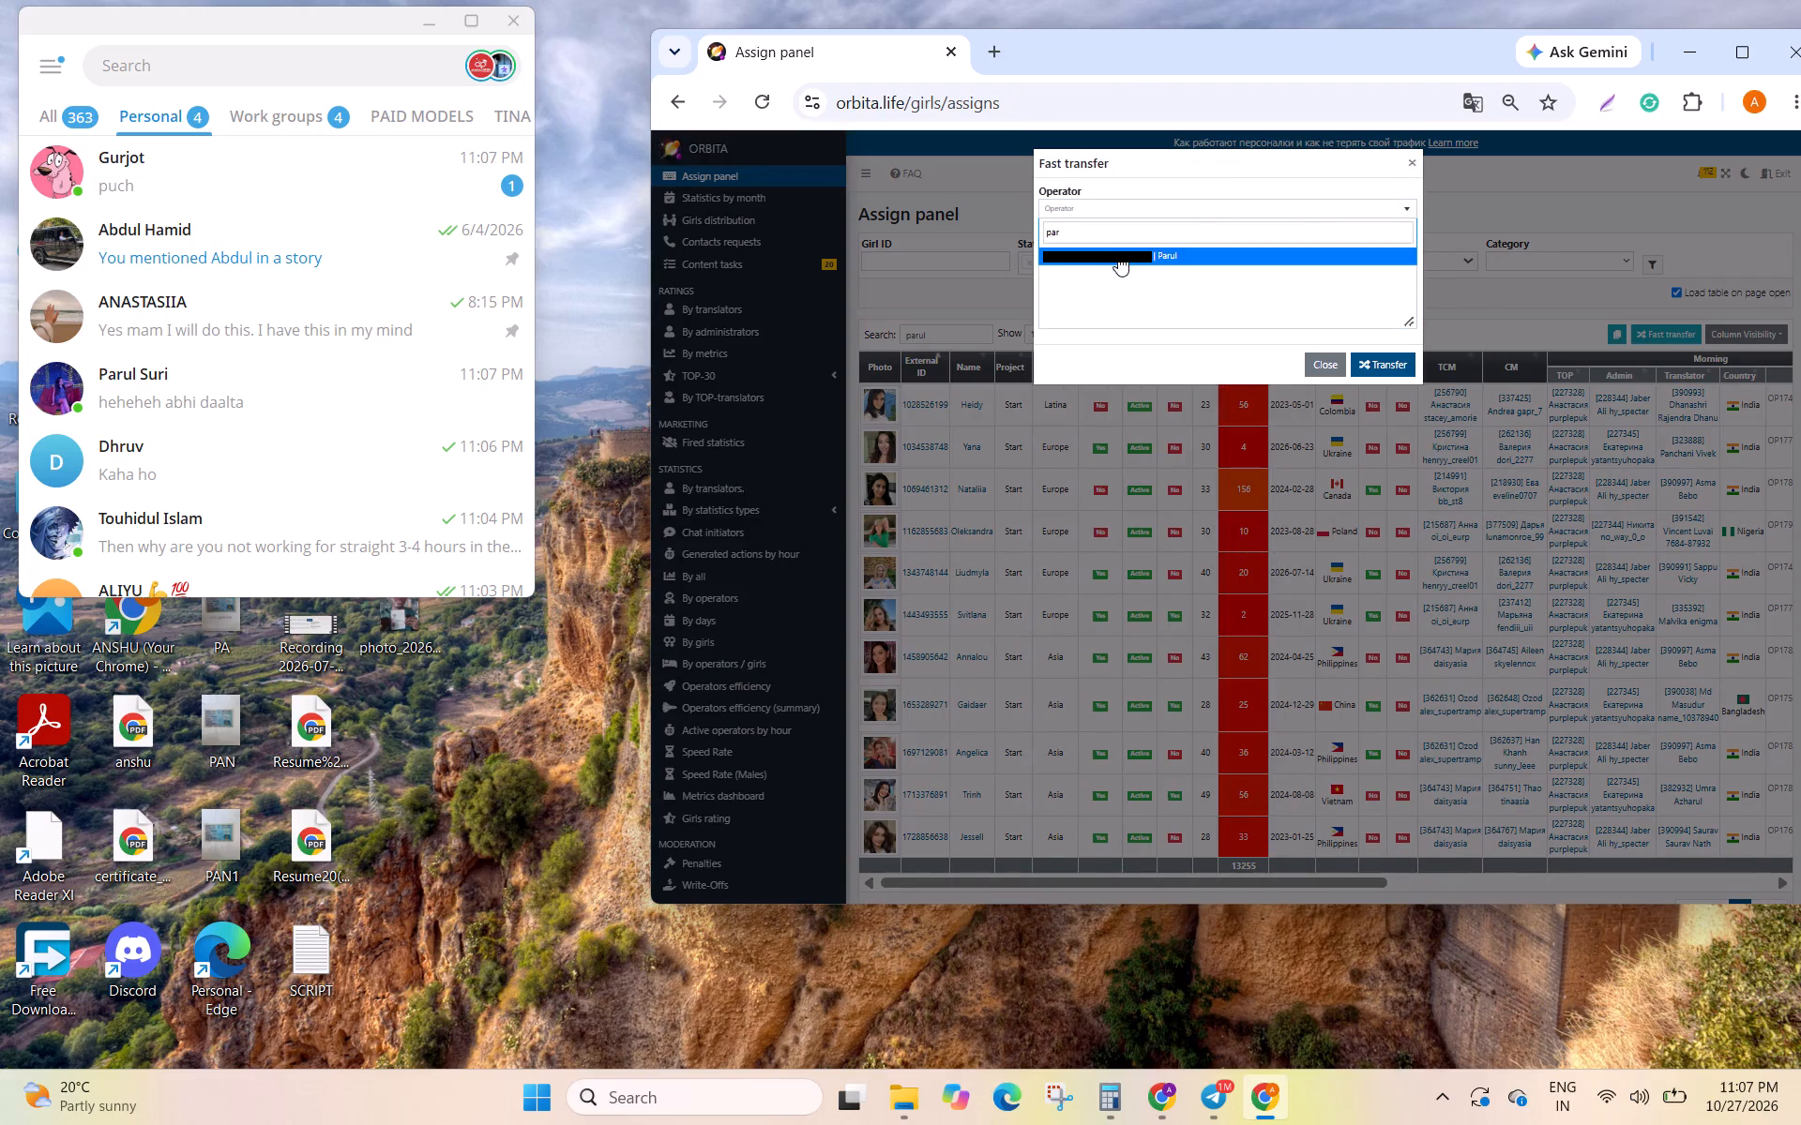
{"action": "left_click", "coordinate": [1118, 255]}
{"action": "left_click", "coordinate": [1371, 364]}
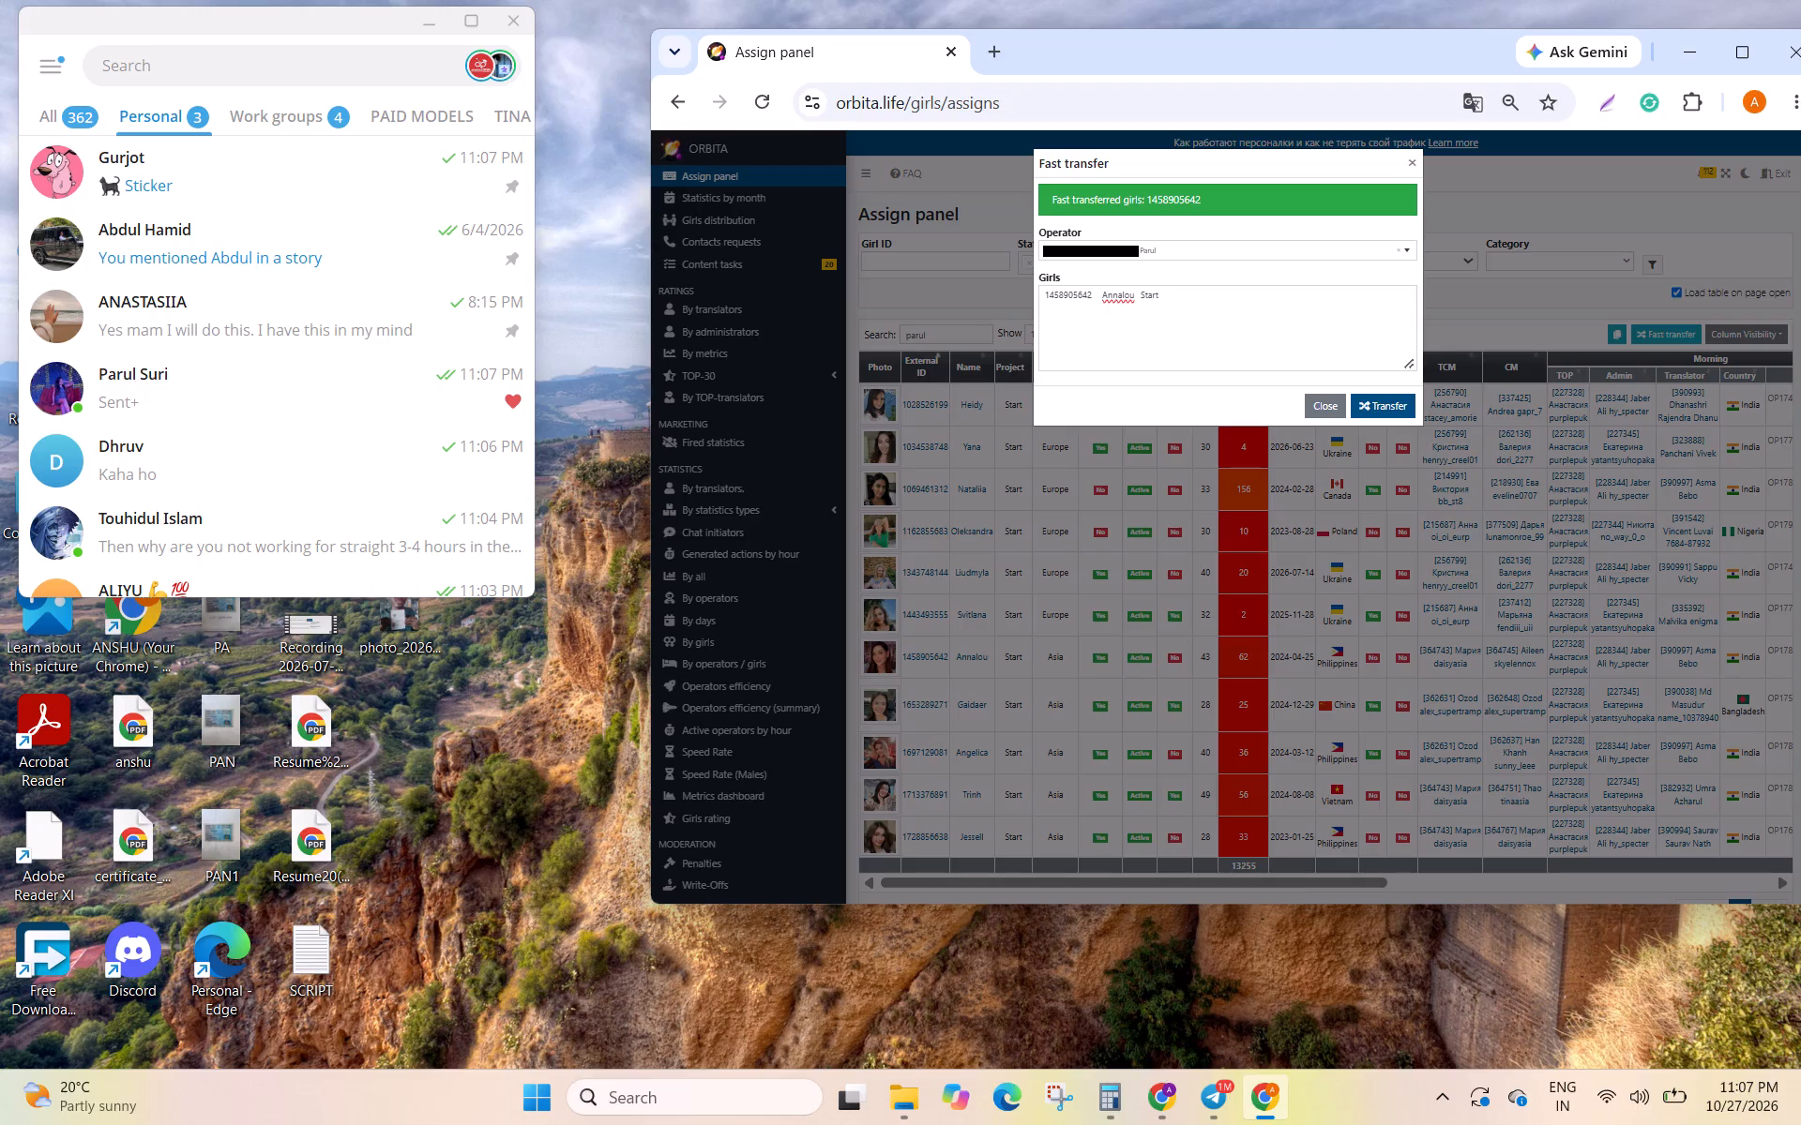
{"action": "left_click", "coordinate": [1321, 411]}
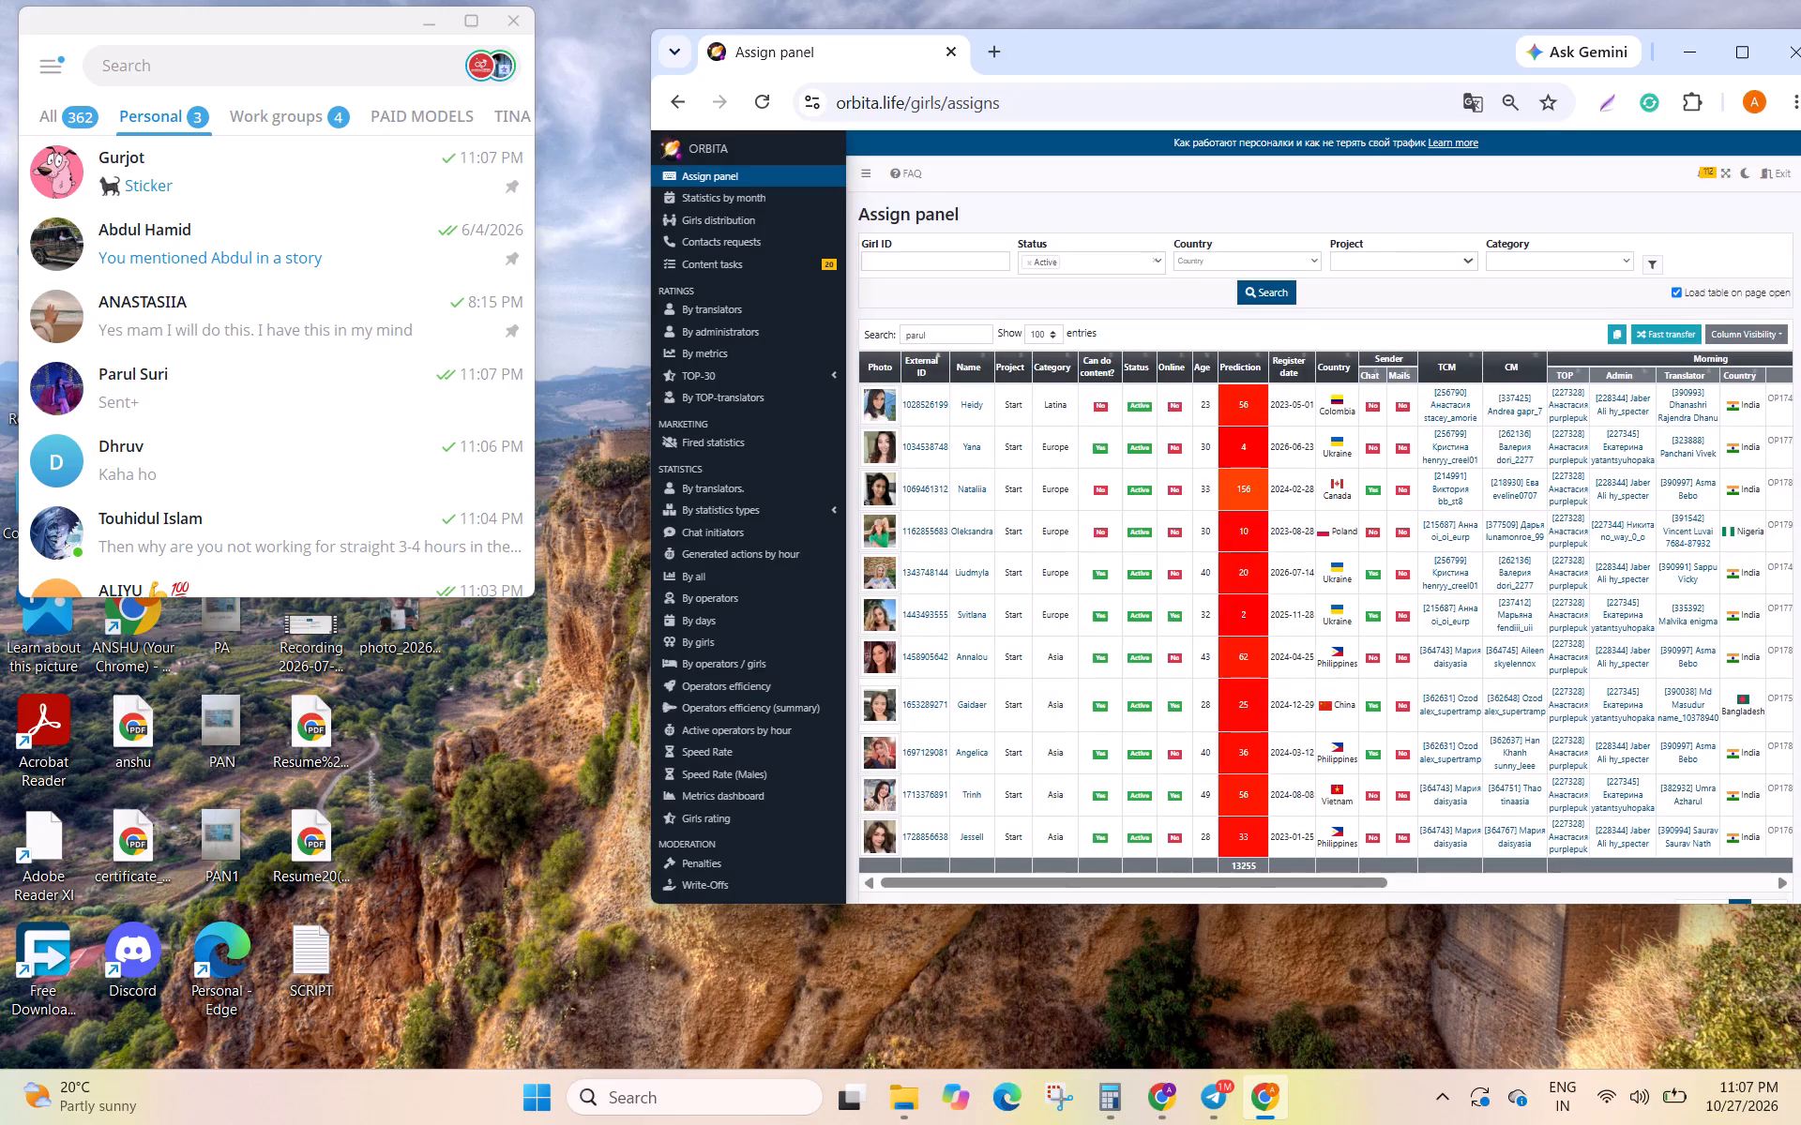
Filter the assignments table by "ayush".
{"action": "left_click", "coordinate": [980, 337]}
{"action": "type", "text": "ayus"}
{"action": "key", "text": "h"}
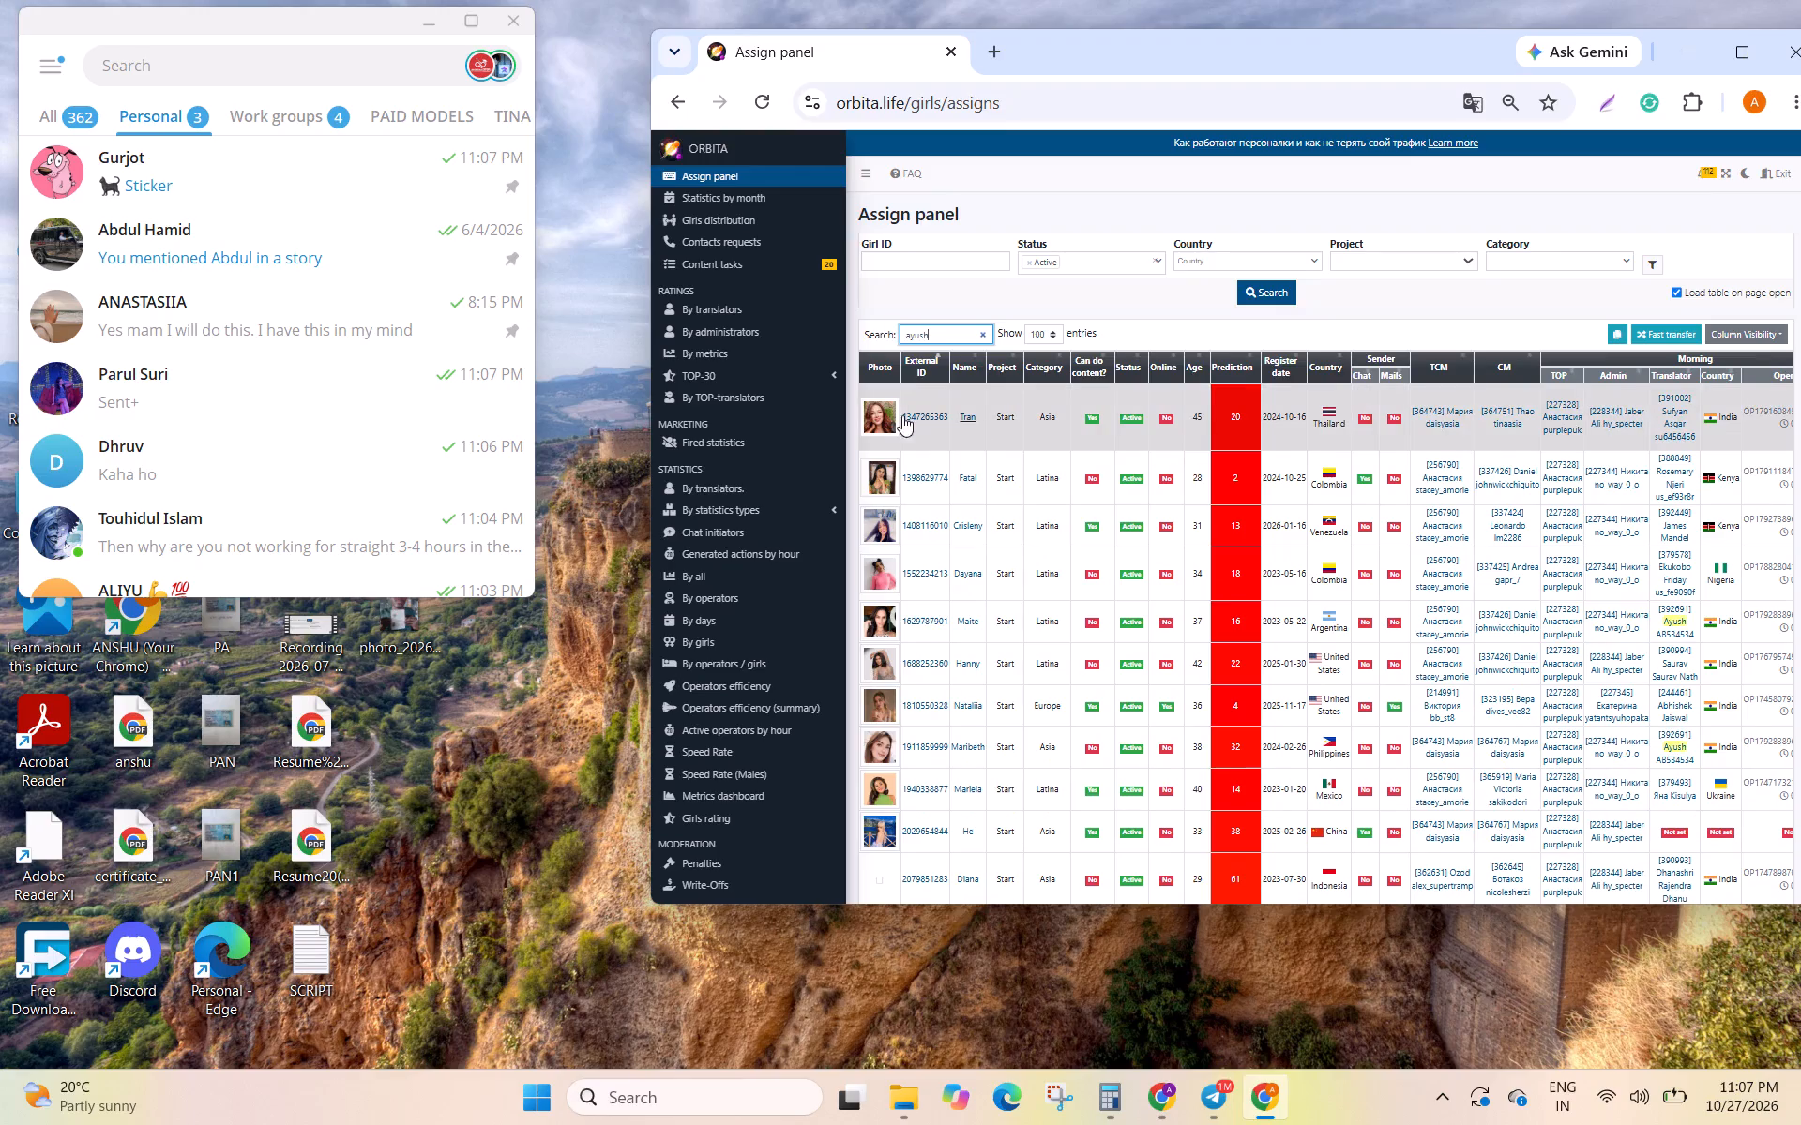
Fast-transfer the Tran and Fatal profiles to the operator Miguel using their copied rows, and close the form.
{"action": "left_click_drag", "start_coordinate": [900, 402], "coordinate": [1024, 463]}
{"action": "right_click", "coordinate": [963, 446]}
{"action": "left_click", "coordinate": [1103, 470]}
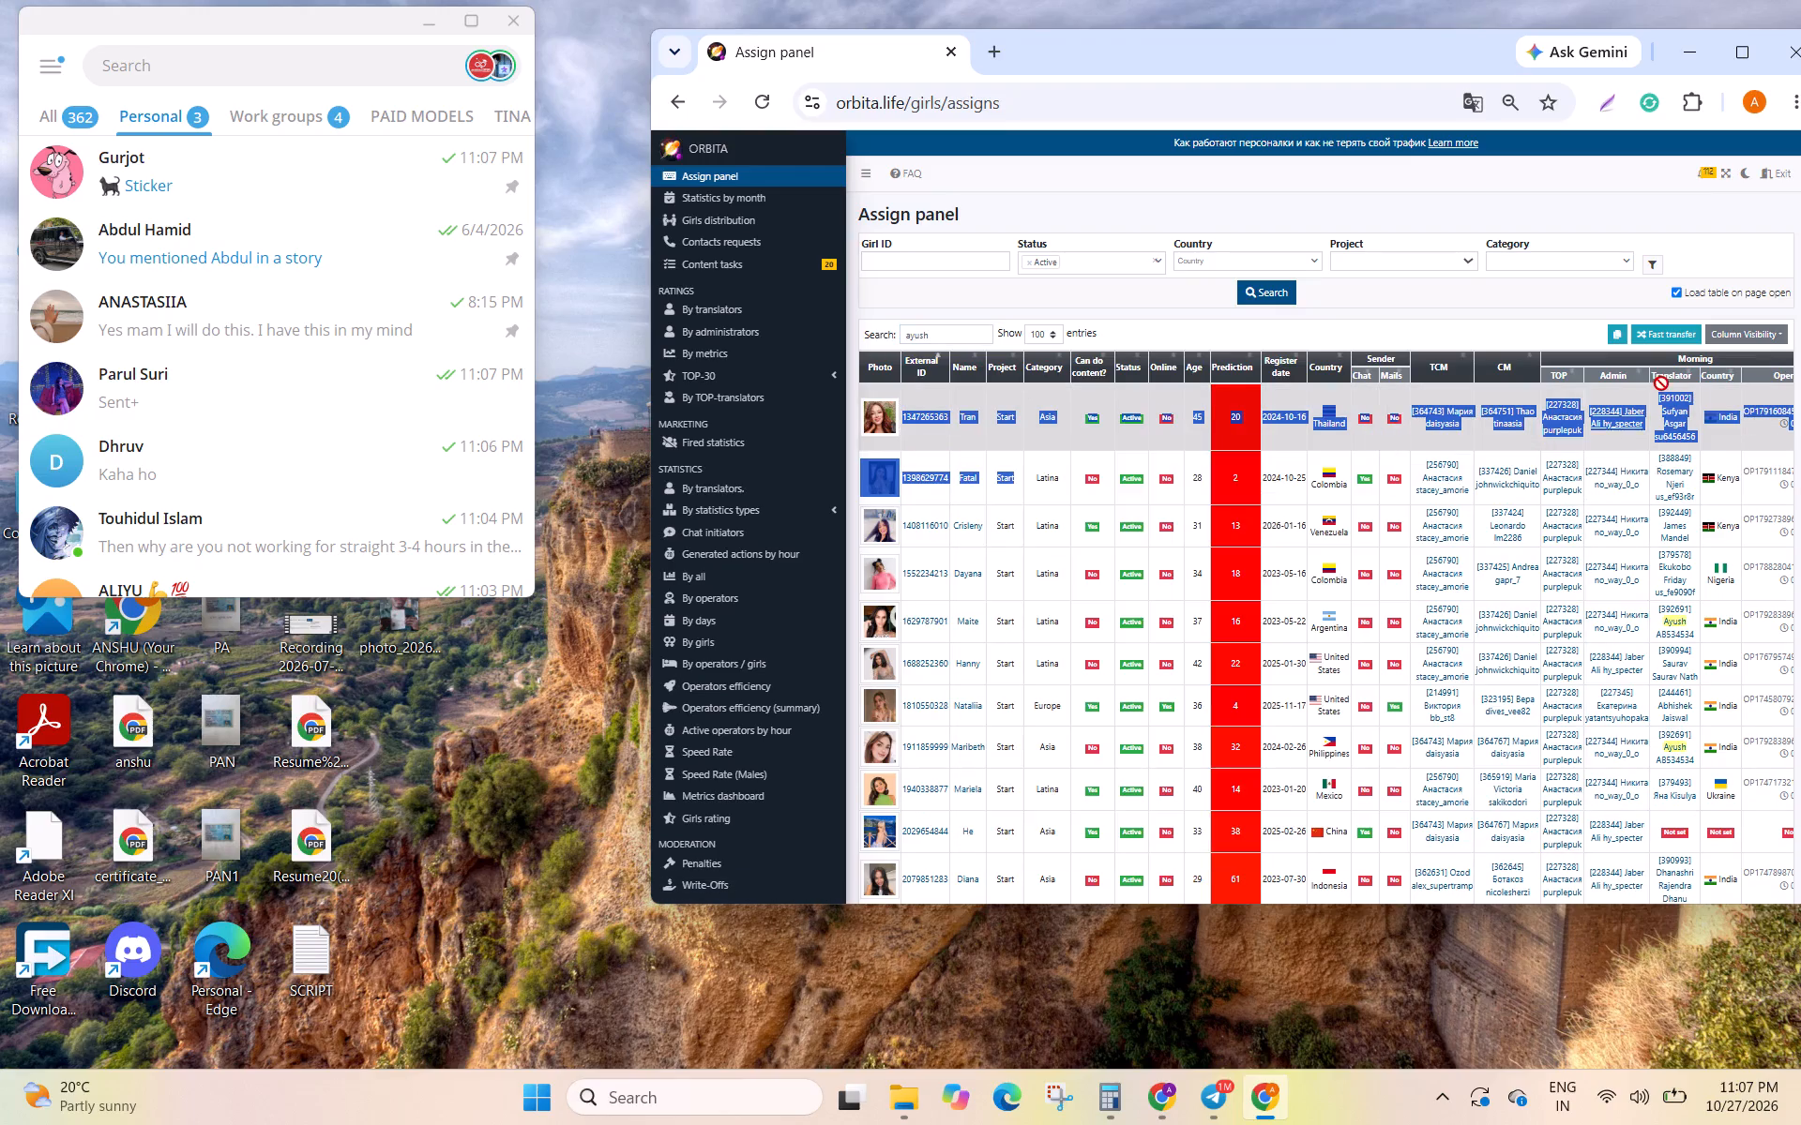
{"action": "left_click", "coordinate": [1645, 332]}
{"action": "right_click", "coordinate": [1084, 270]}
{"action": "left_click", "coordinate": [1134, 542]}
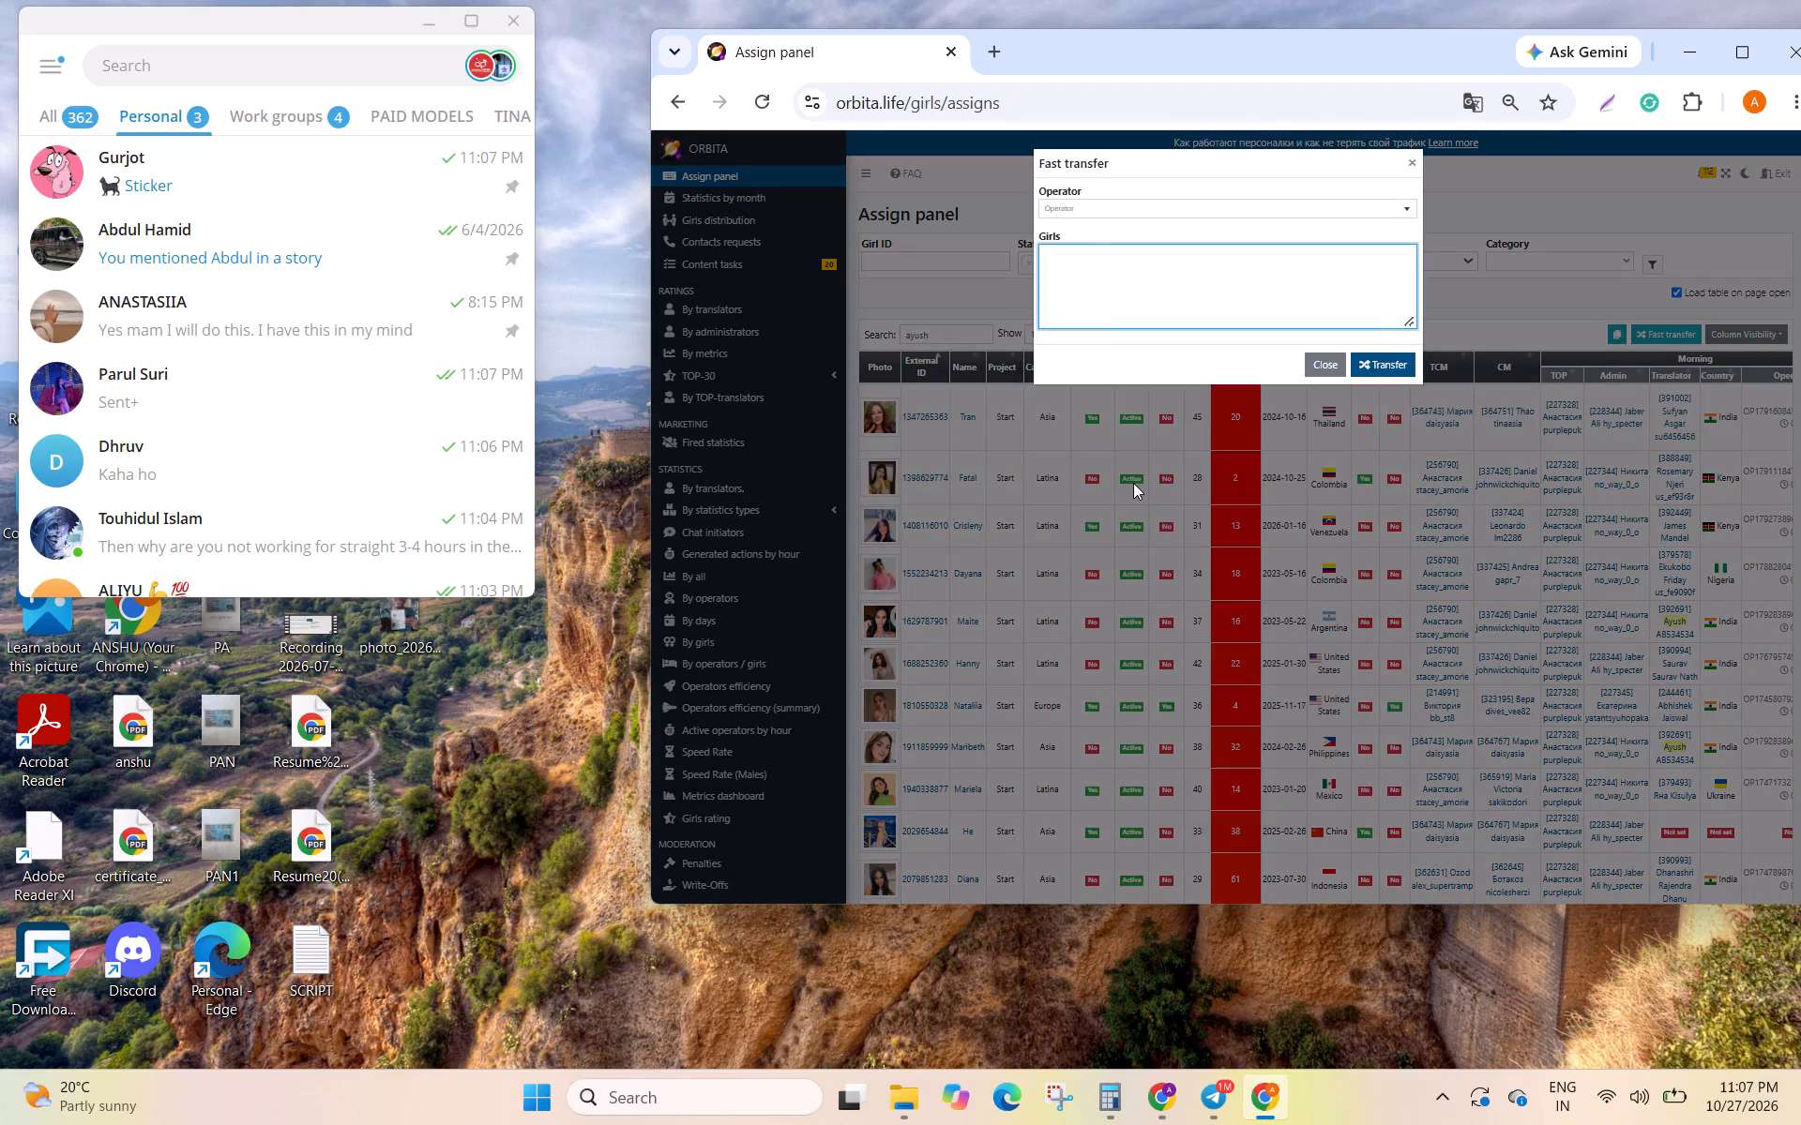
{"action": "left_click", "coordinate": [1082, 210]}
{"action": "left_click", "coordinate": [1060, 238]}
{"action": "type", "text": "mi"}
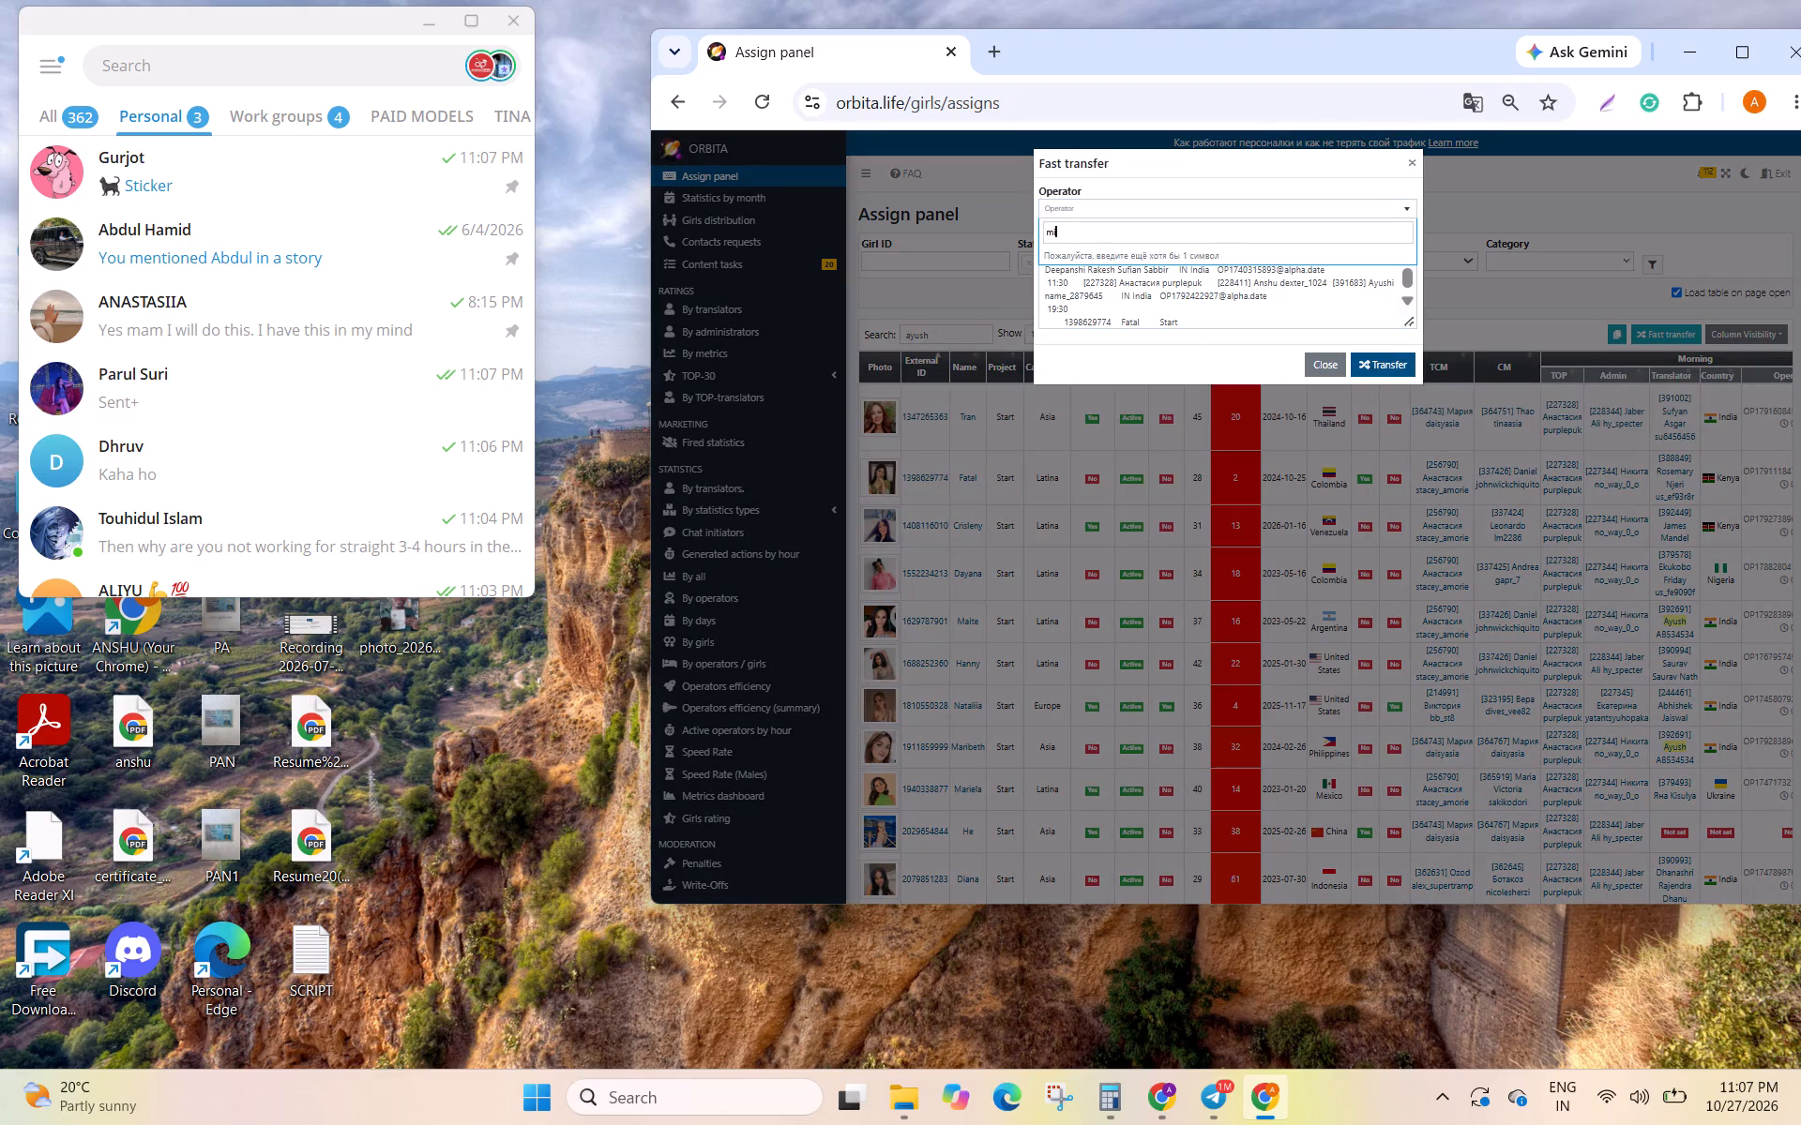
{"action": "key", "text": "g"}
{"action": "left_click", "coordinate": [1106, 257]}
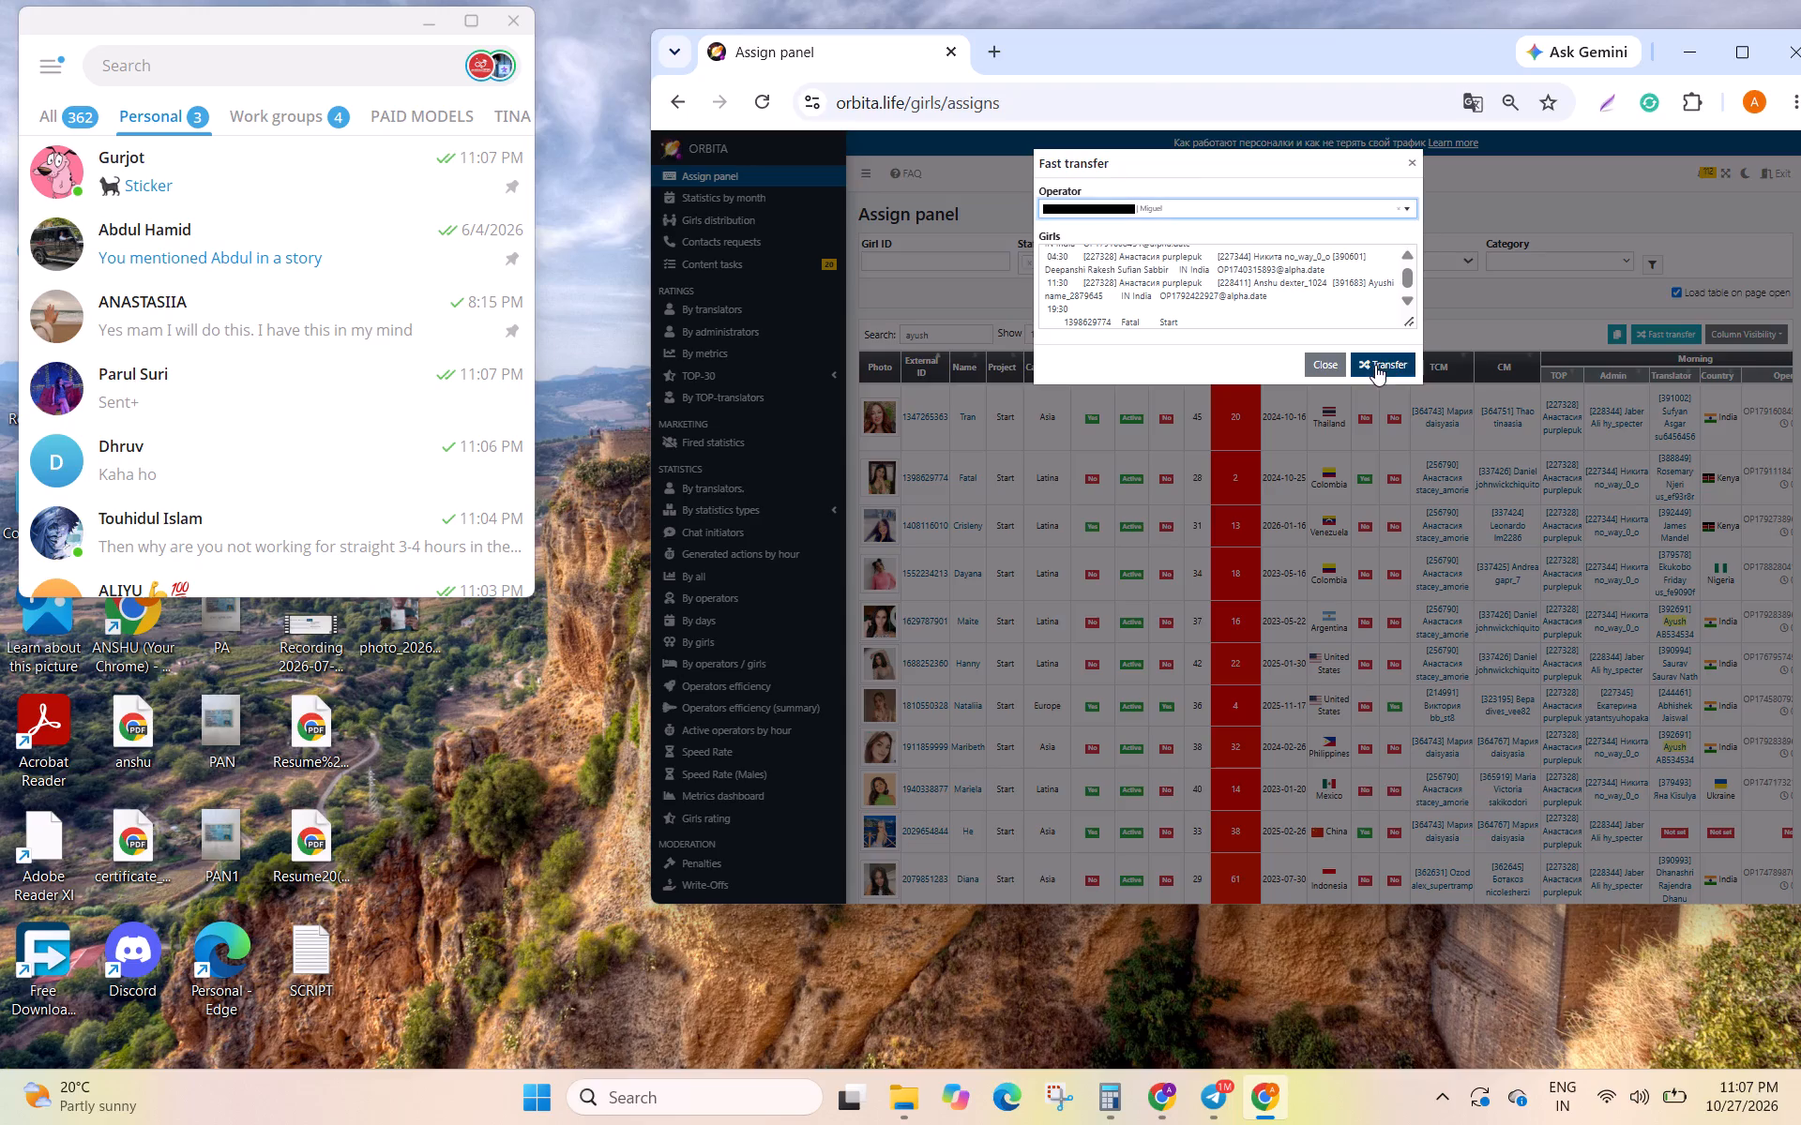
{"action": "left_click", "coordinate": [1375, 365]}
{"action": "left_click", "coordinate": [1319, 409]}
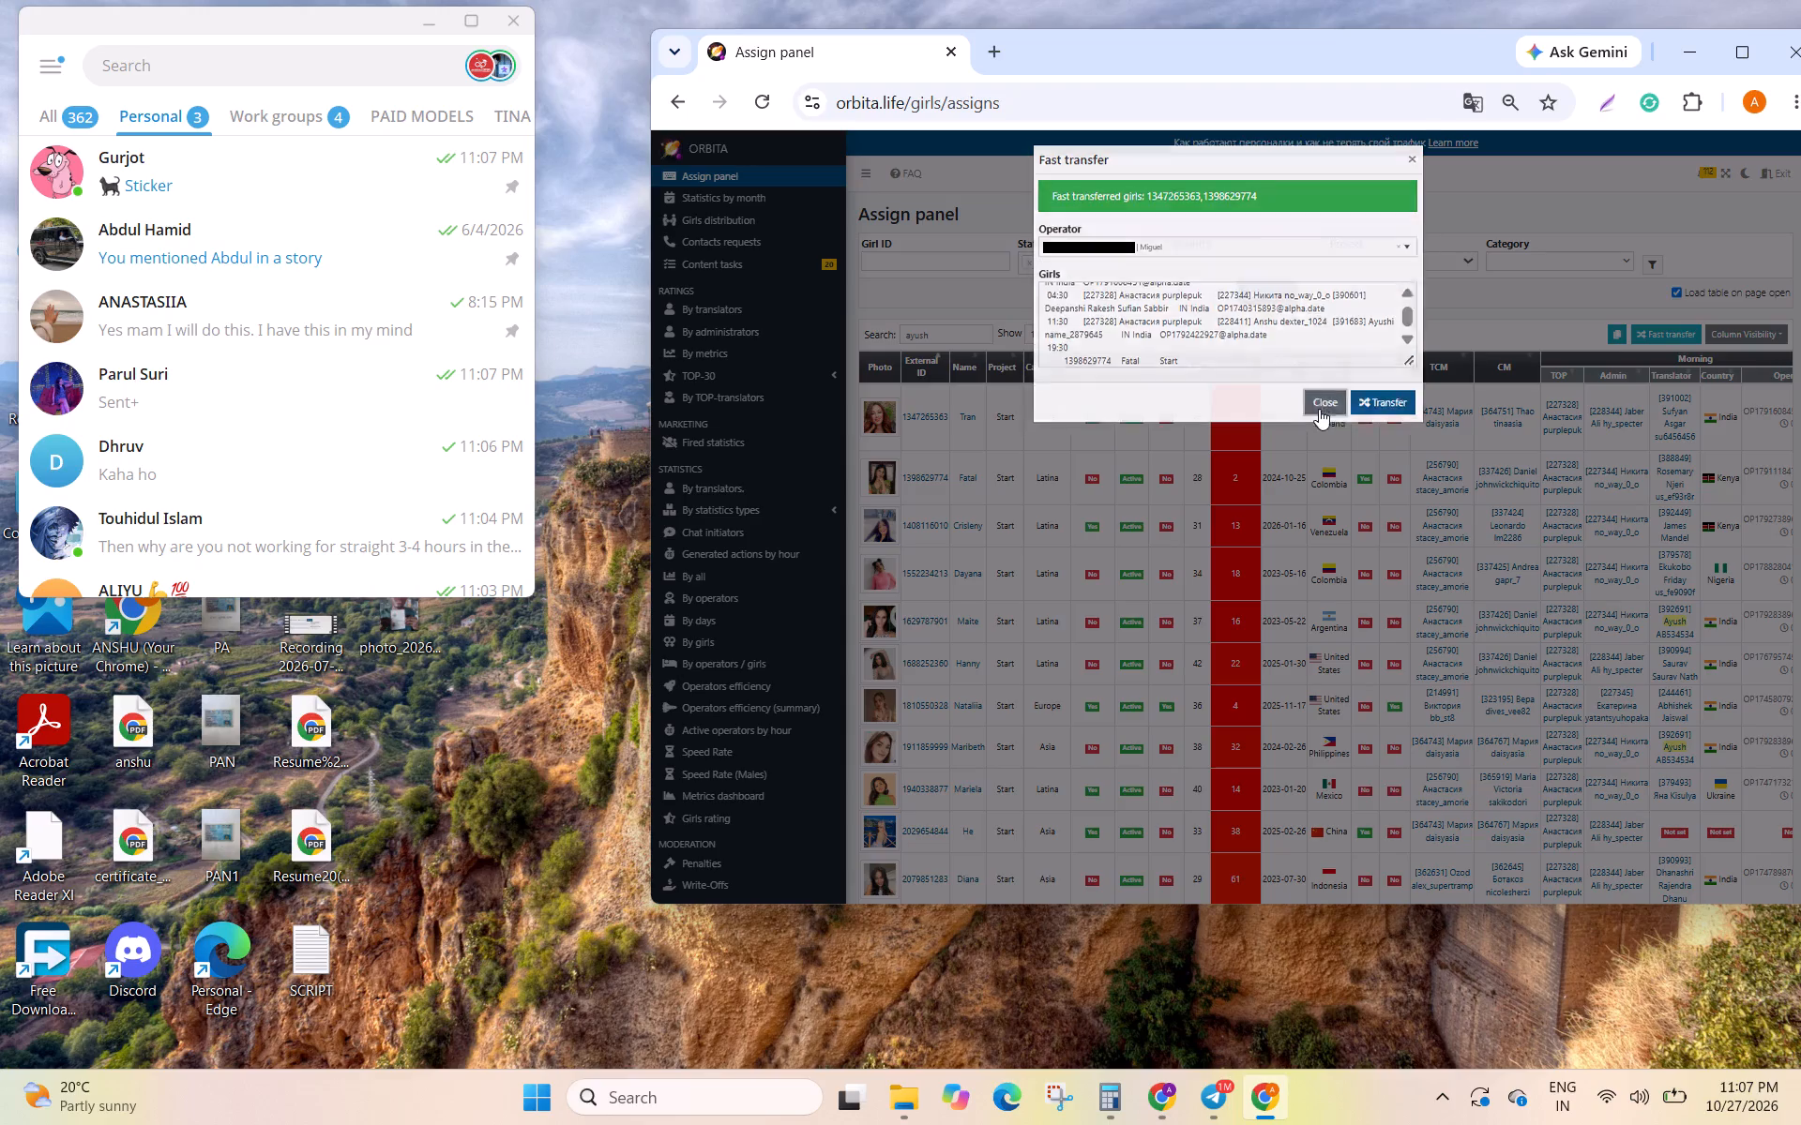
Fast-transfer the Cristeny and Dayana profiles to the operator Isha using their copied rows, and close the form.
{"action": "left_click_drag", "start_coordinate": [903, 512], "coordinate": [1009, 595]}
{"action": "right_click", "coordinate": [997, 596]}
{"action": "left_click", "coordinate": [1102, 621]}
{"action": "left_click", "coordinate": [1681, 334]}
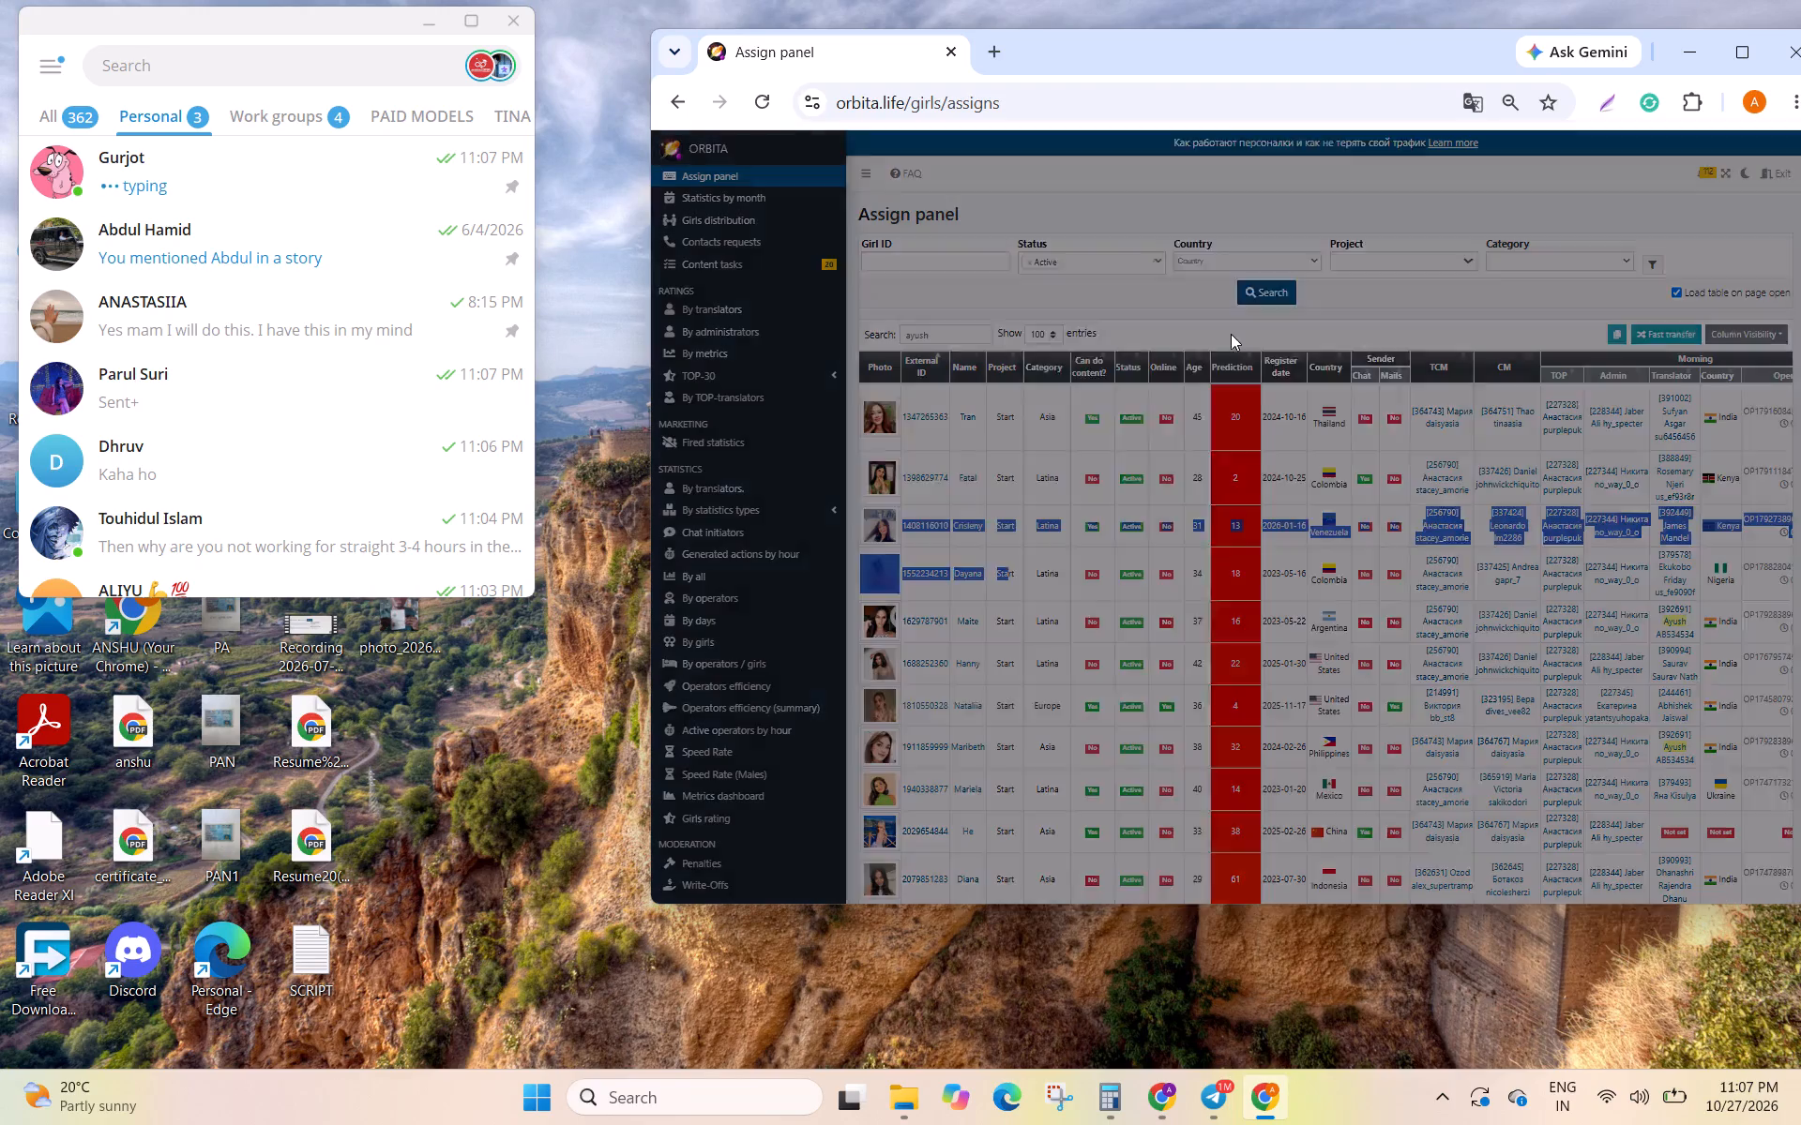
{"action": "right_click", "coordinate": [1164, 297]}
{"action": "left_click", "coordinate": [1215, 574]}
{"action": "left_click", "coordinate": [1077, 202]}
{"action": "left_click", "coordinate": [1069, 225]}
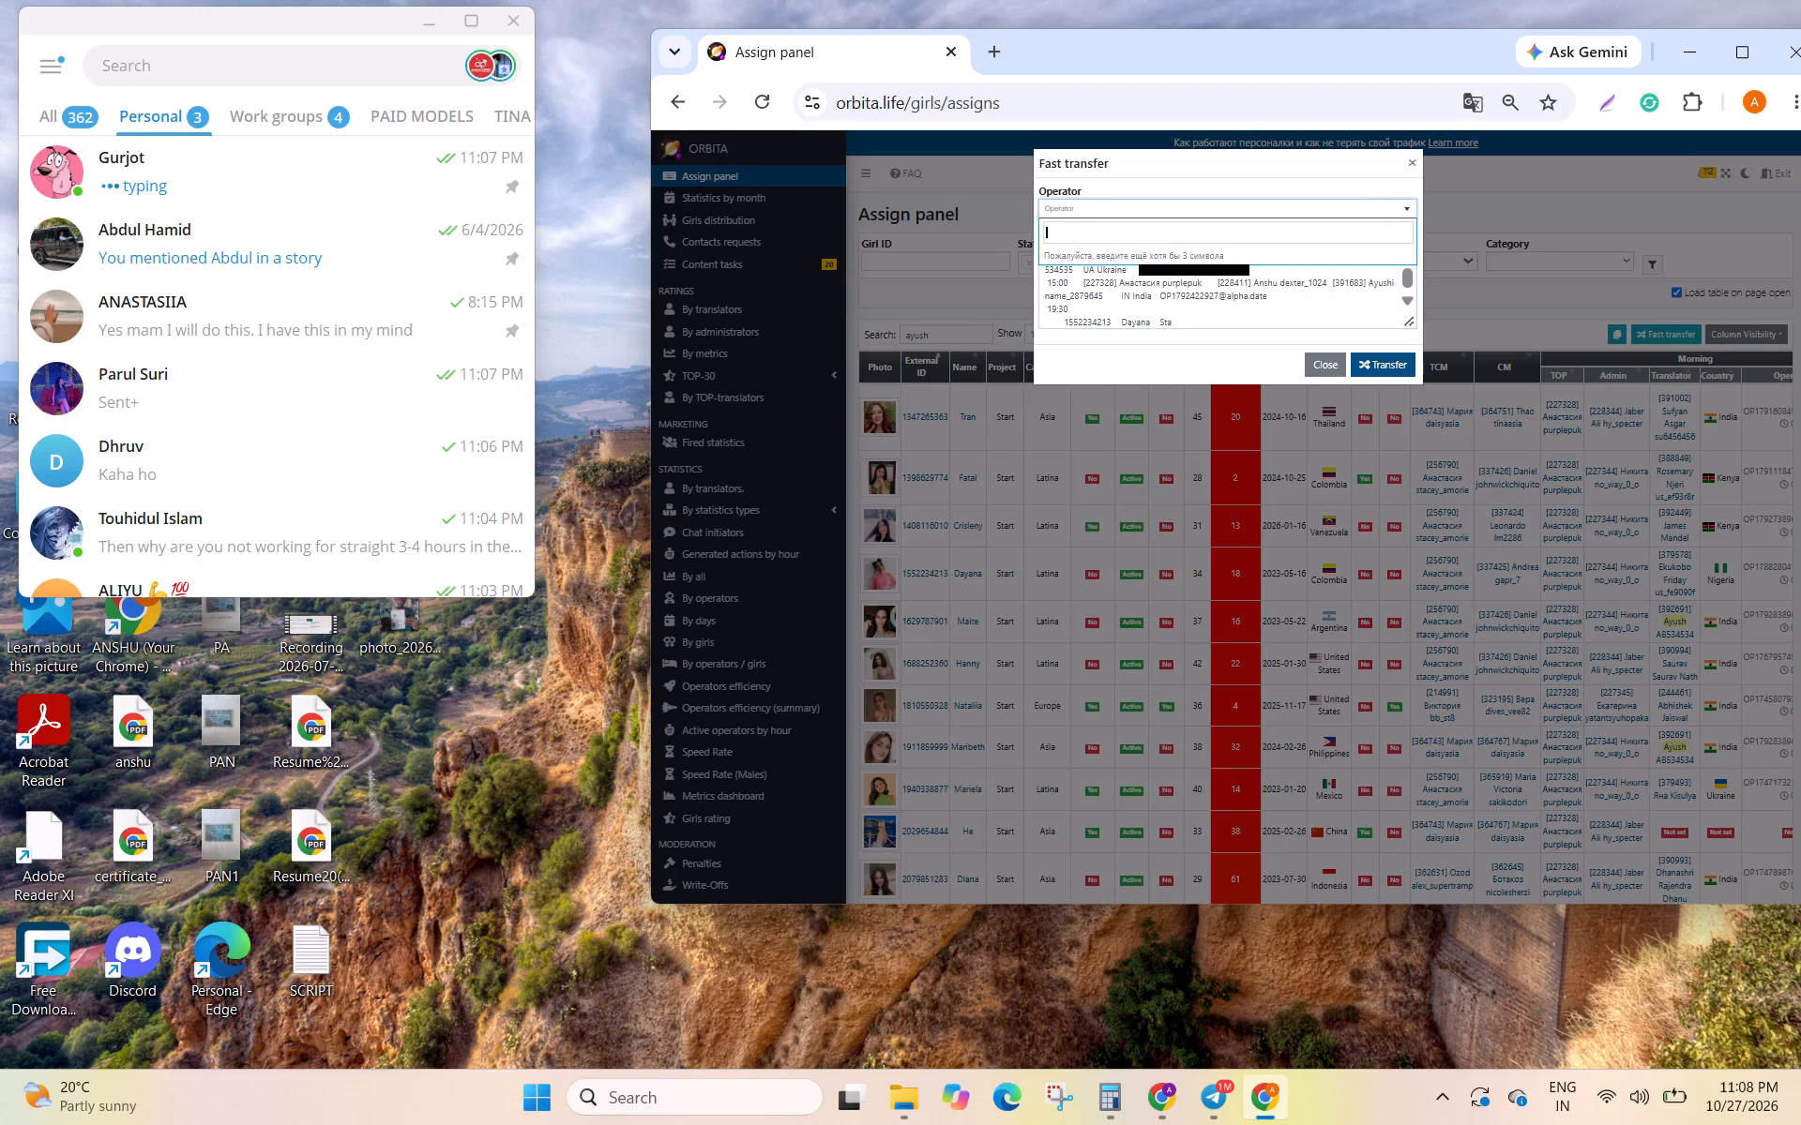
{"action": "key", "text": "i"}
{"action": "type", "text": "sh"}
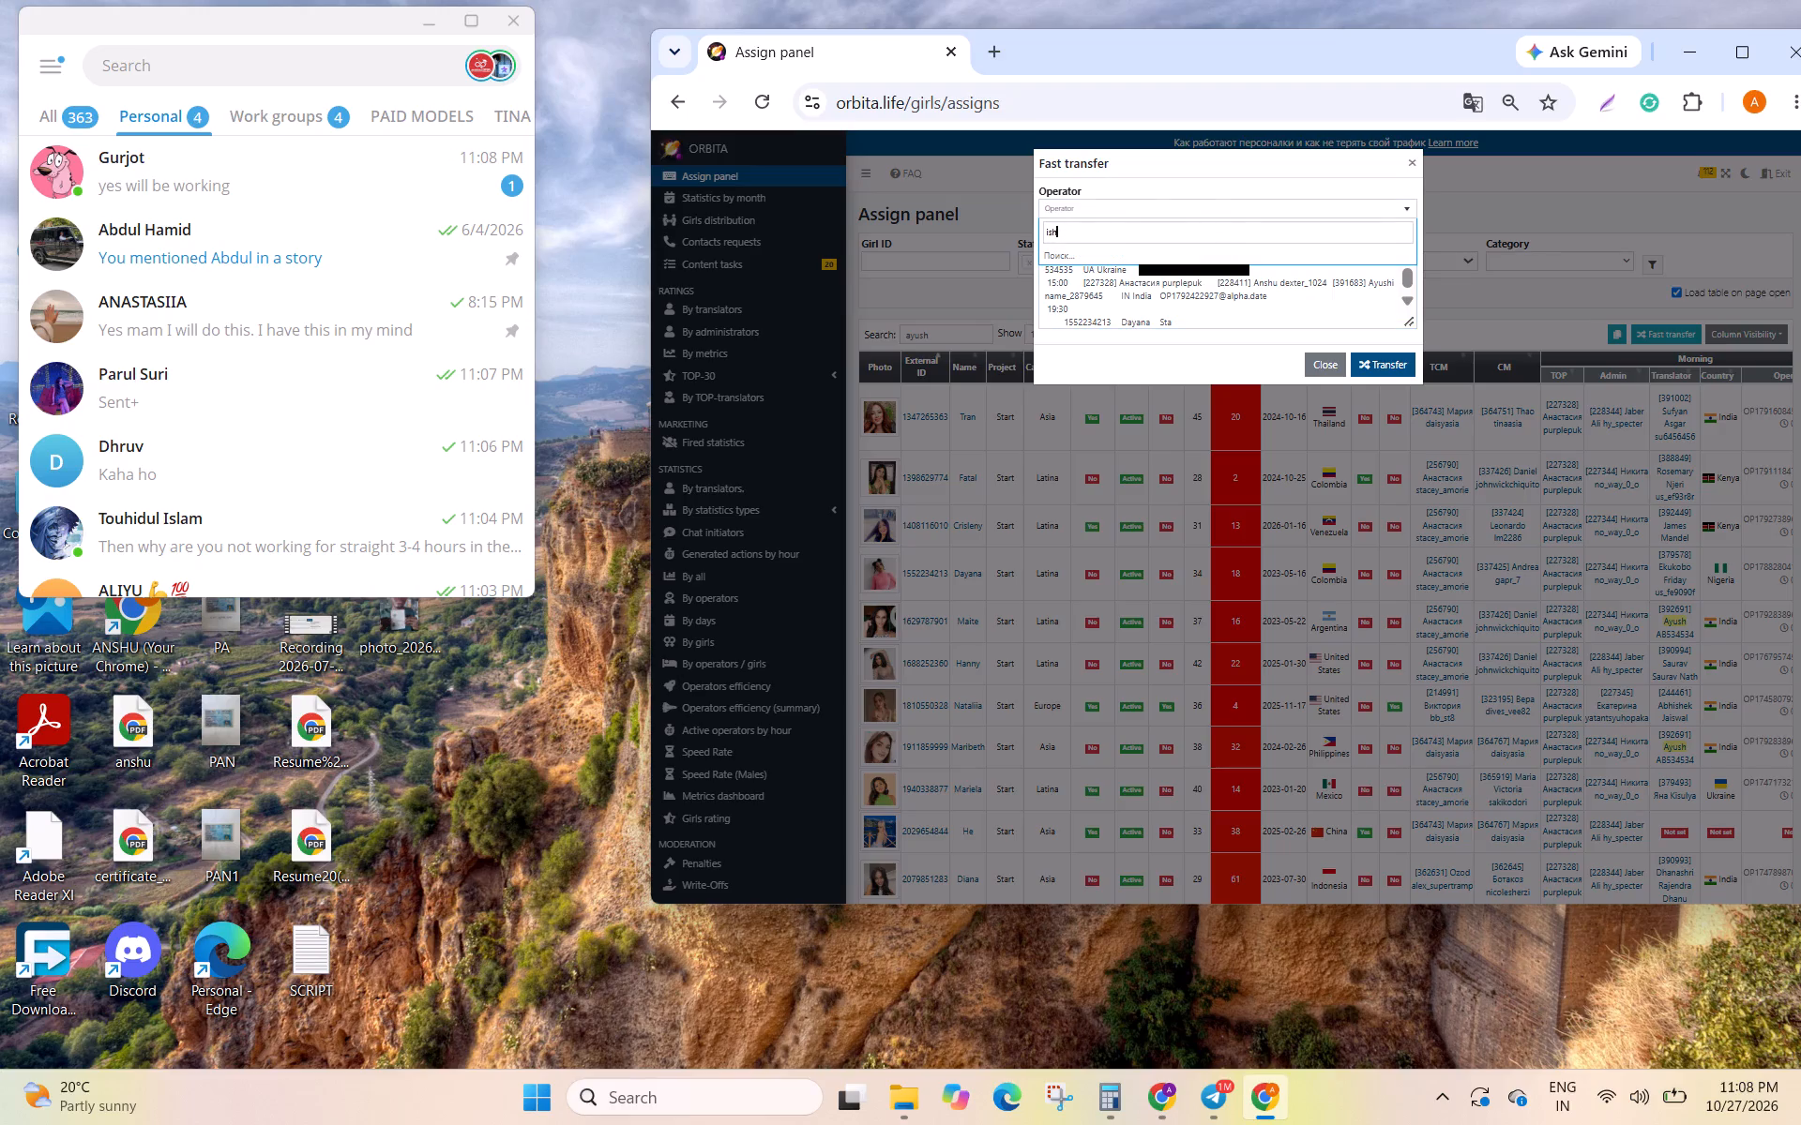
{"action": "left_click", "coordinate": [1171, 268]}
{"action": "left_click", "coordinate": [1383, 357]}
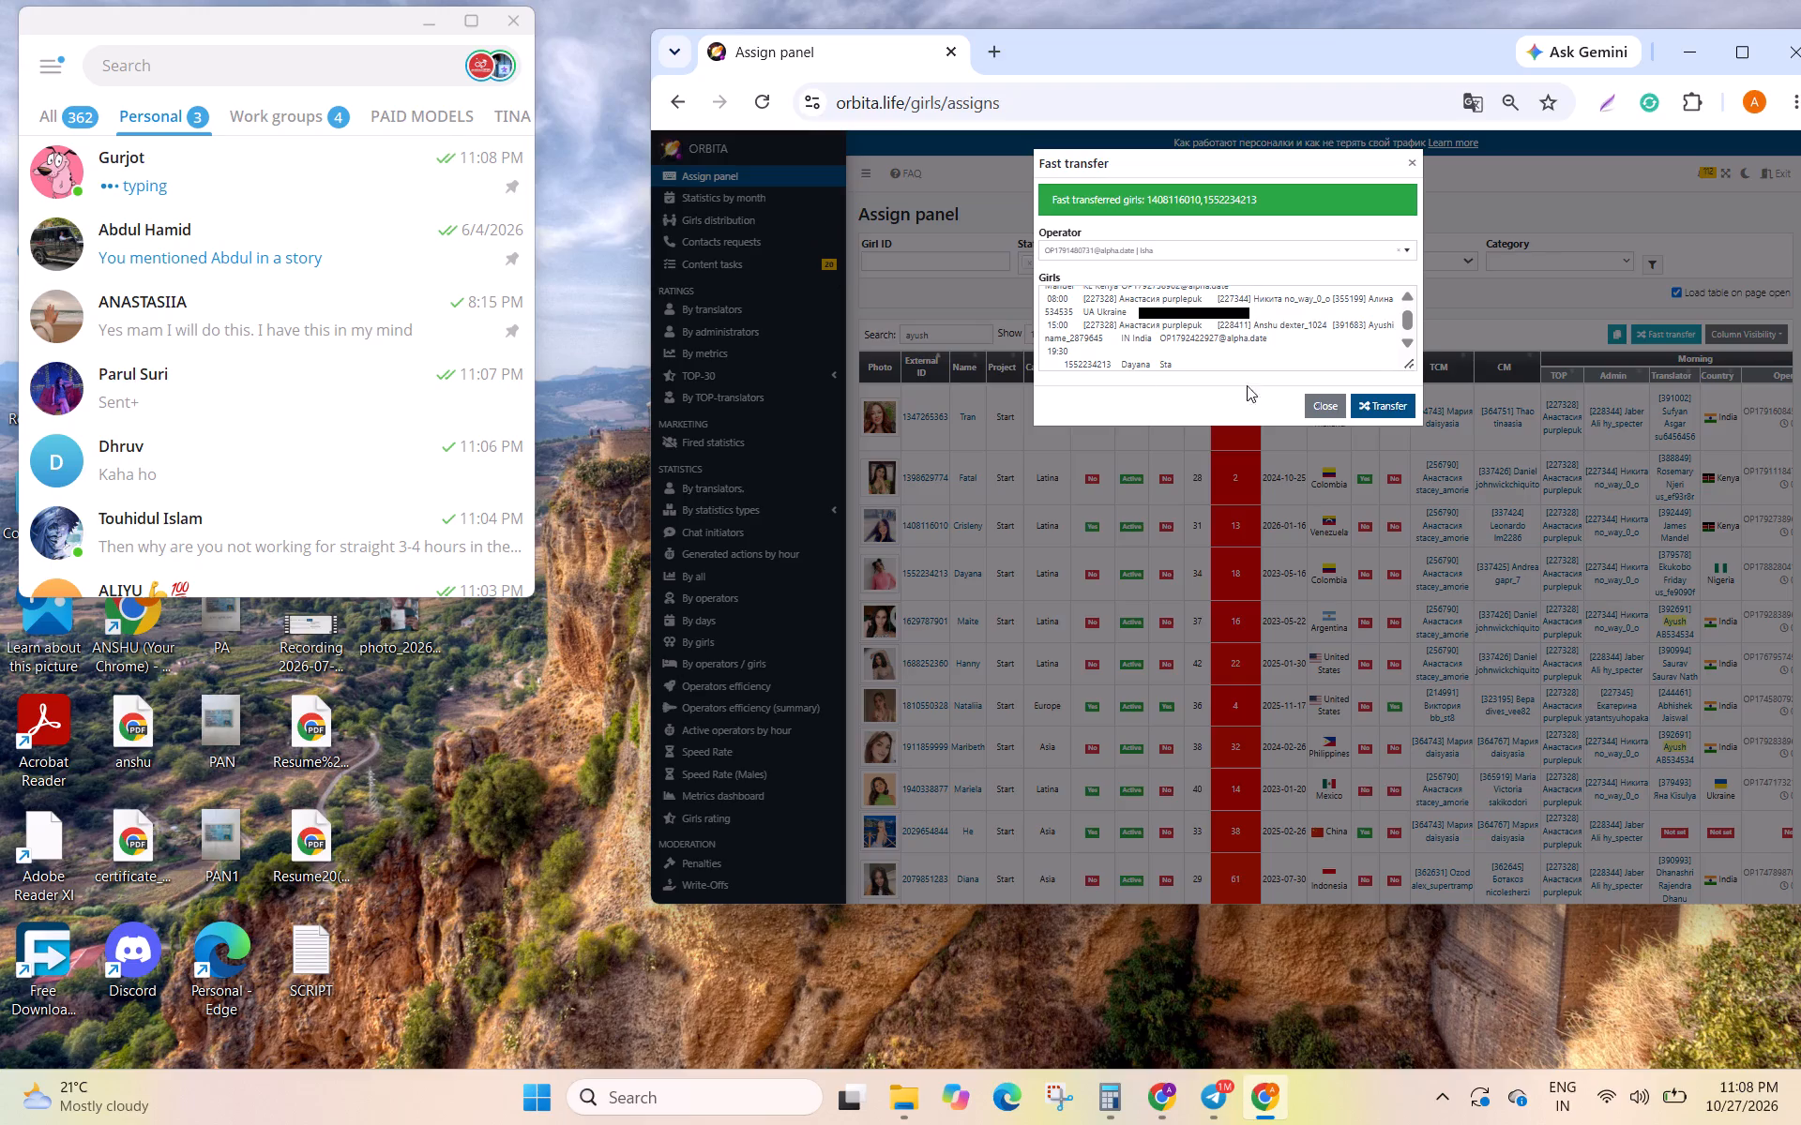
{"action": "left_click", "coordinate": [1327, 410]}
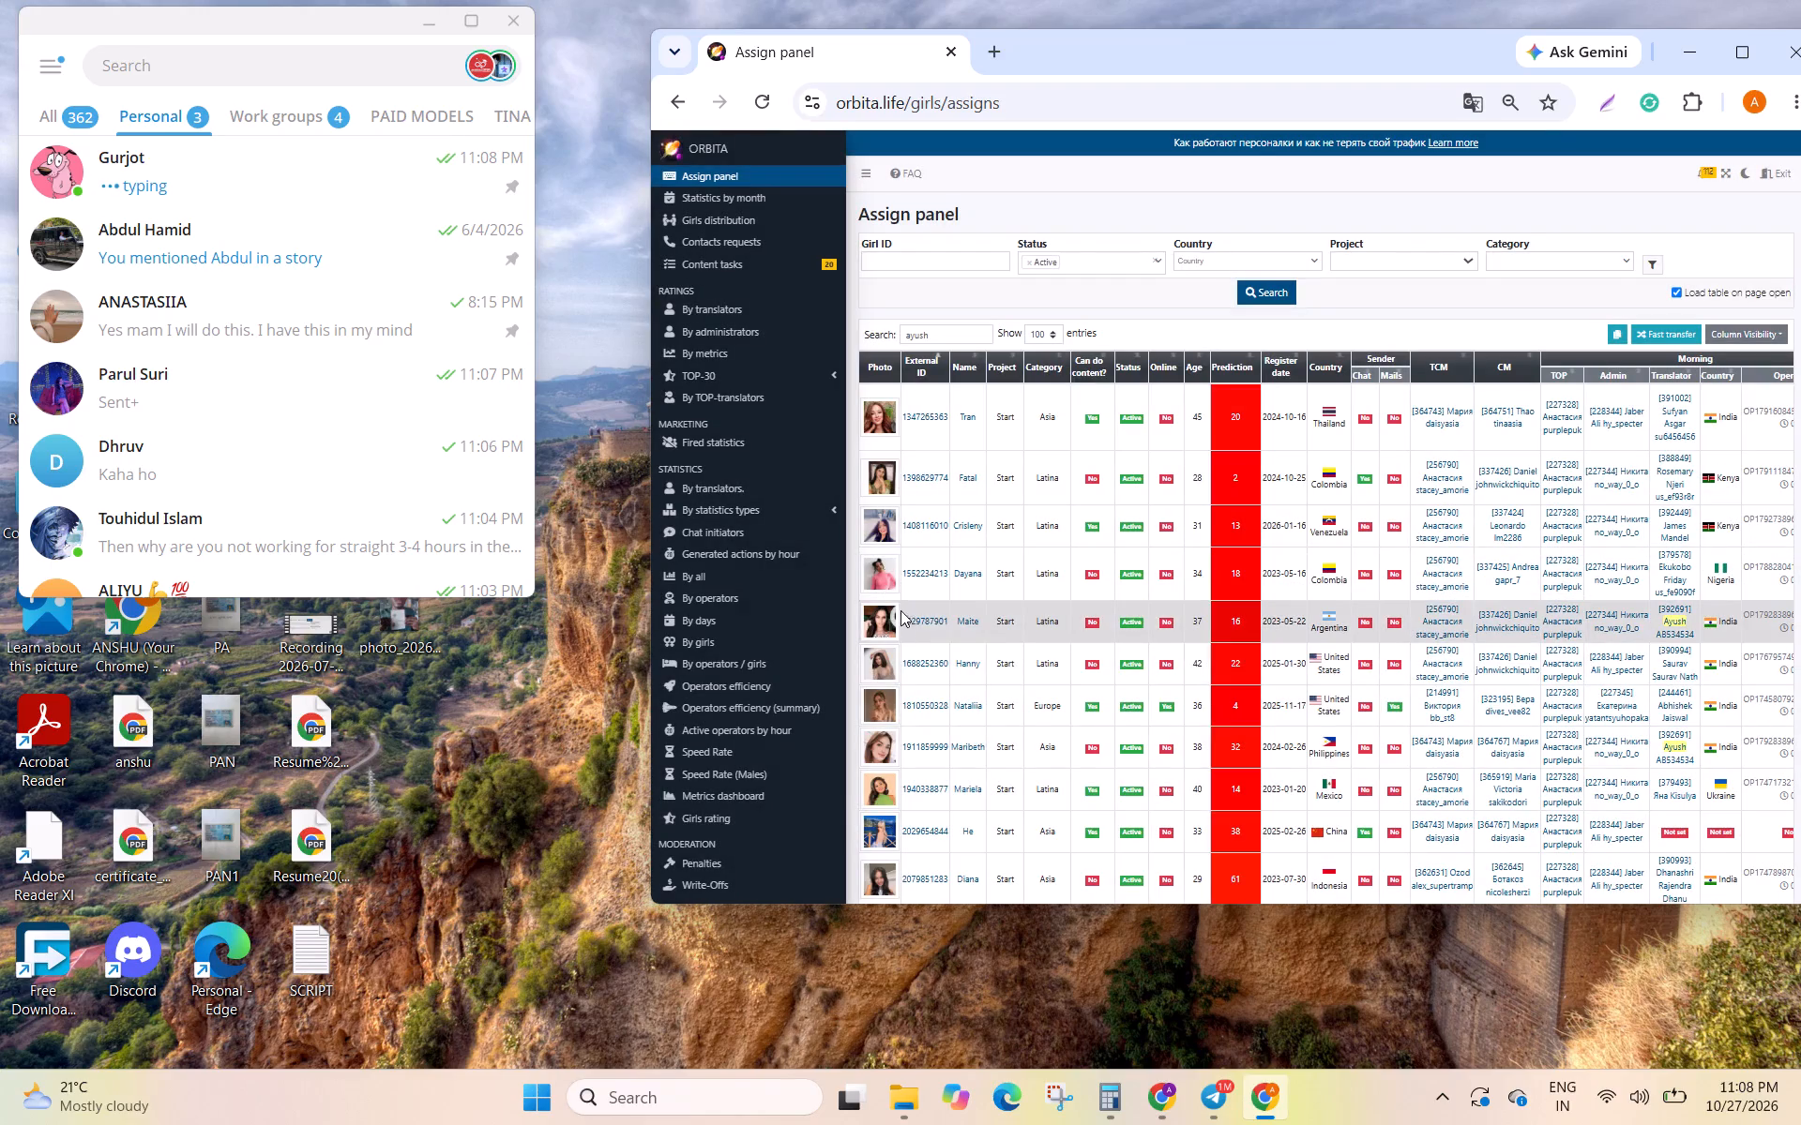
Fast-transfer the Maite and Hanny profiles to the operator Begum, found by searching "san", using their copied rows, and close the form.
{"action": "left_click_drag", "start_coordinate": [903, 611], "coordinate": [964, 678]}
{"action": "right_click", "coordinate": [954, 682]}
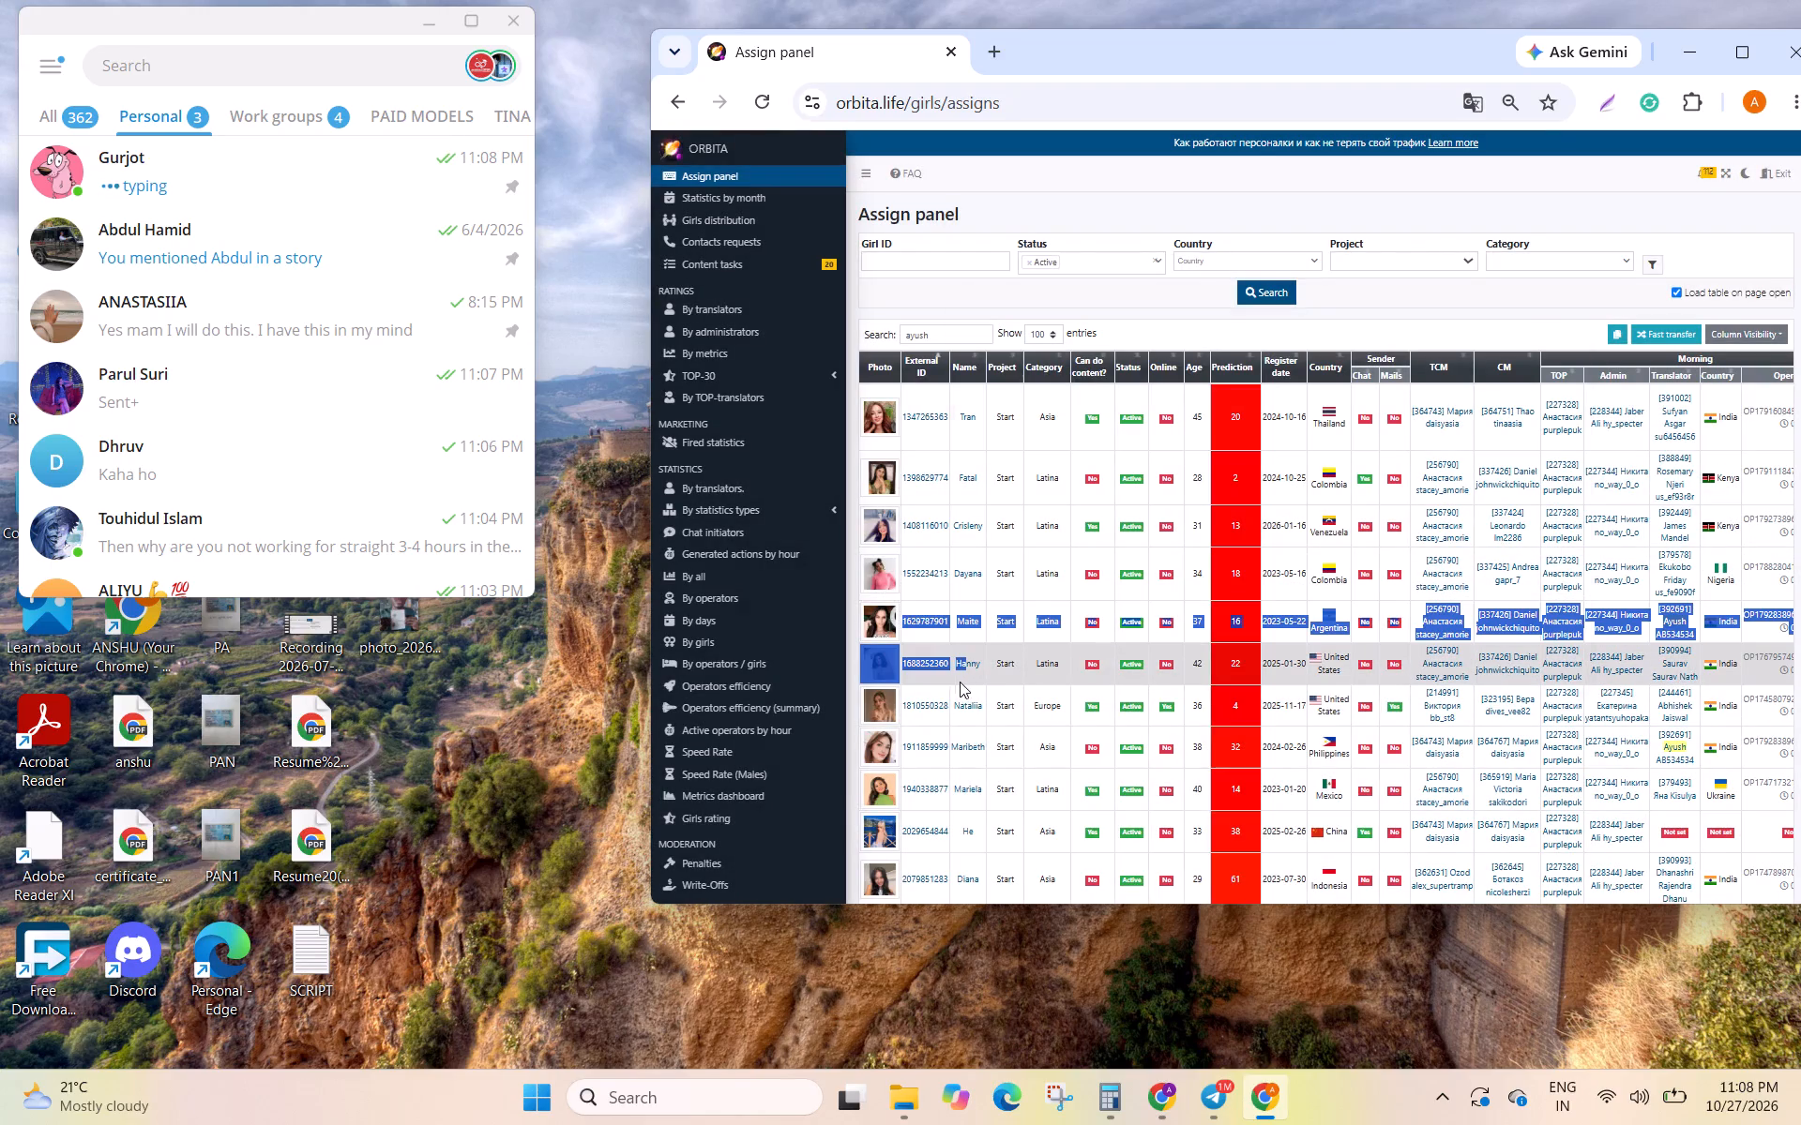
{"action": "left_click", "coordinate": [1047, 329]}
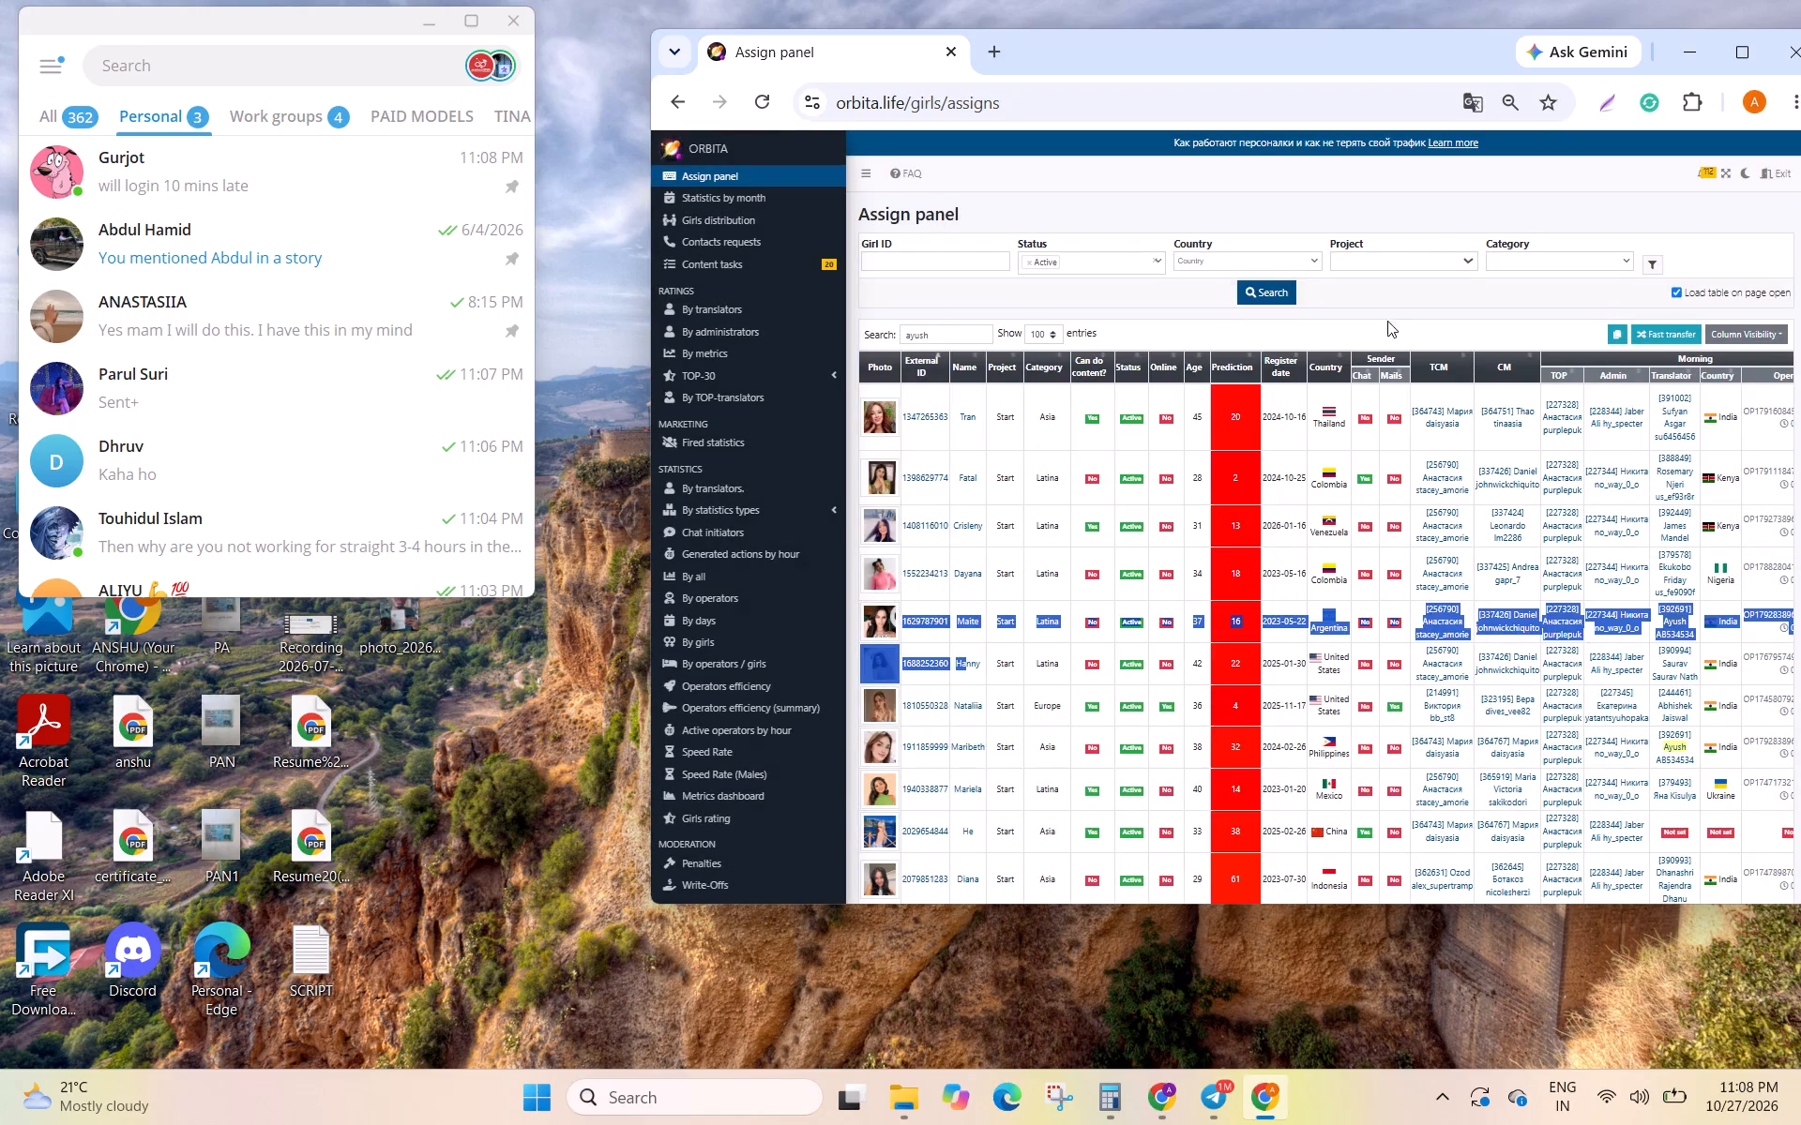
{"action": "left_click", "coordinate": [1666, 331]}
{"action": "right_click", "coordinate": [1125, 290]}
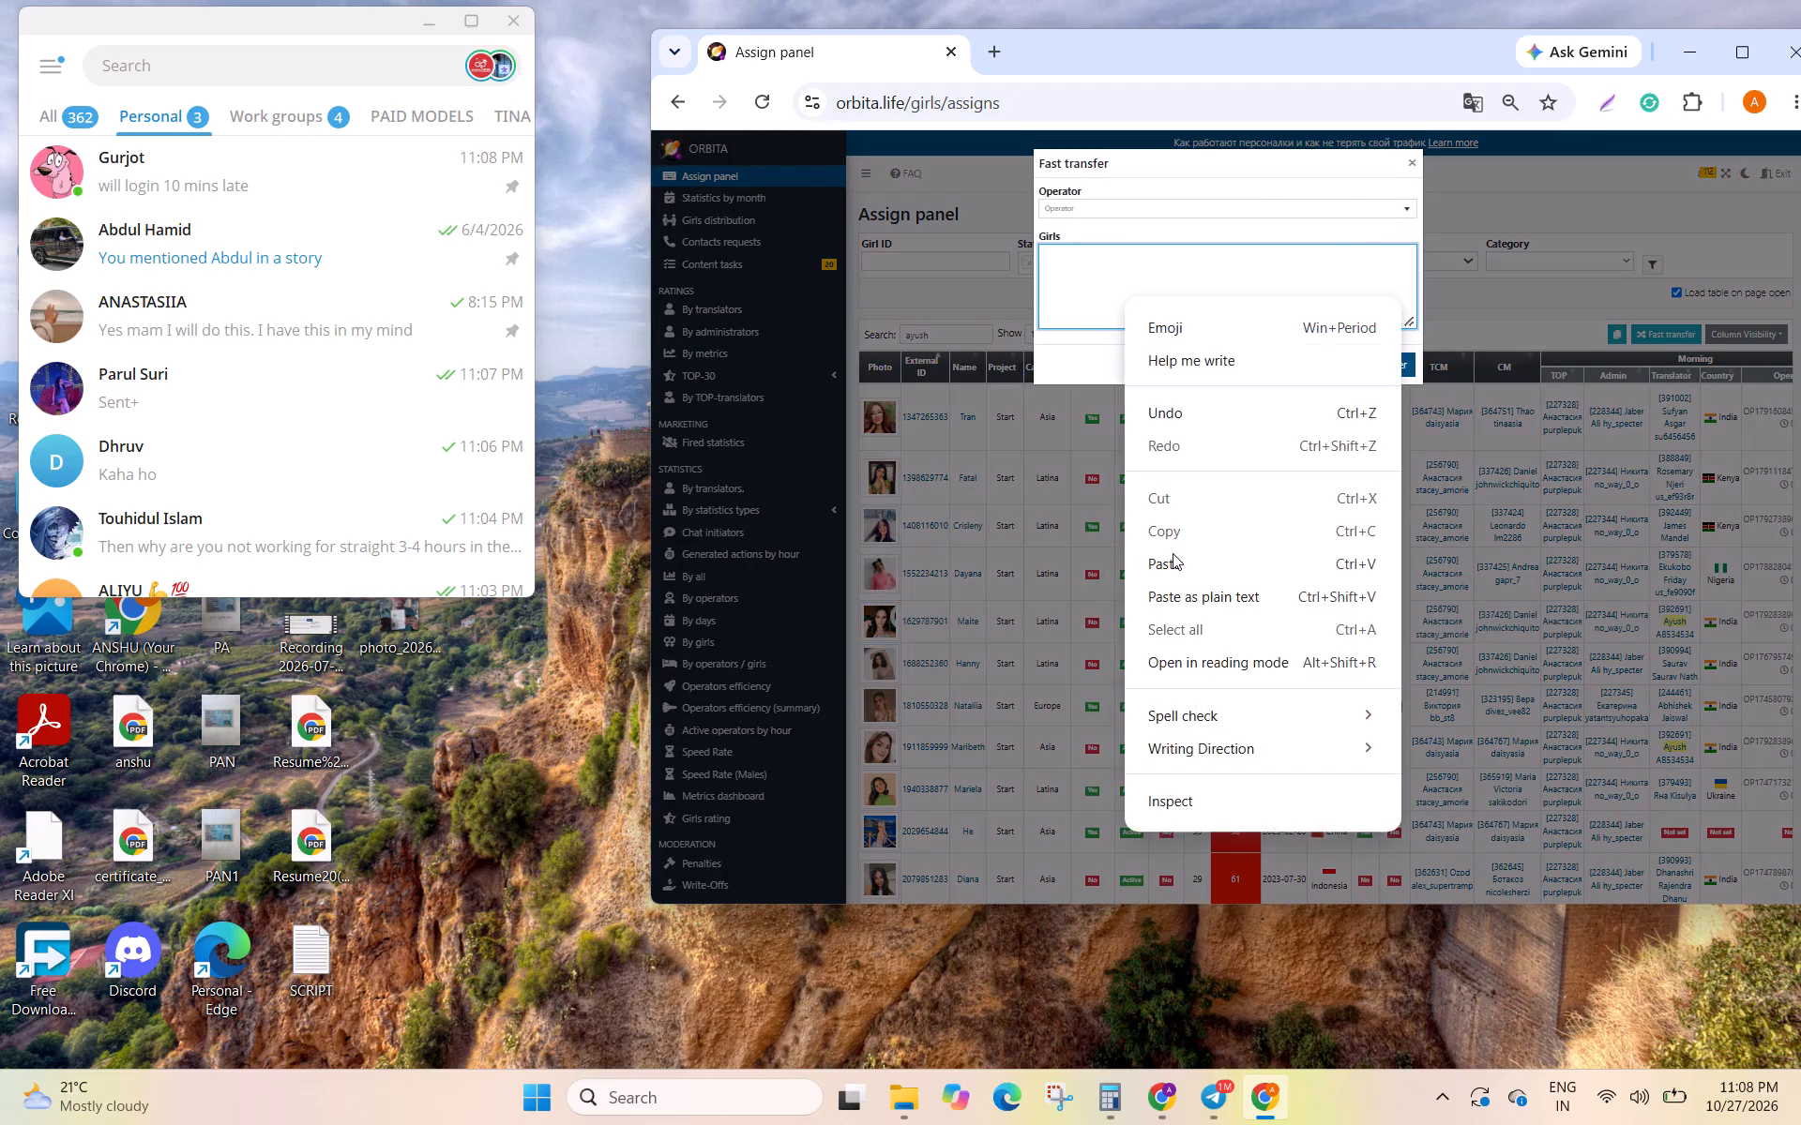
{"action": "left_click", "coordinate": [1173, 553]}
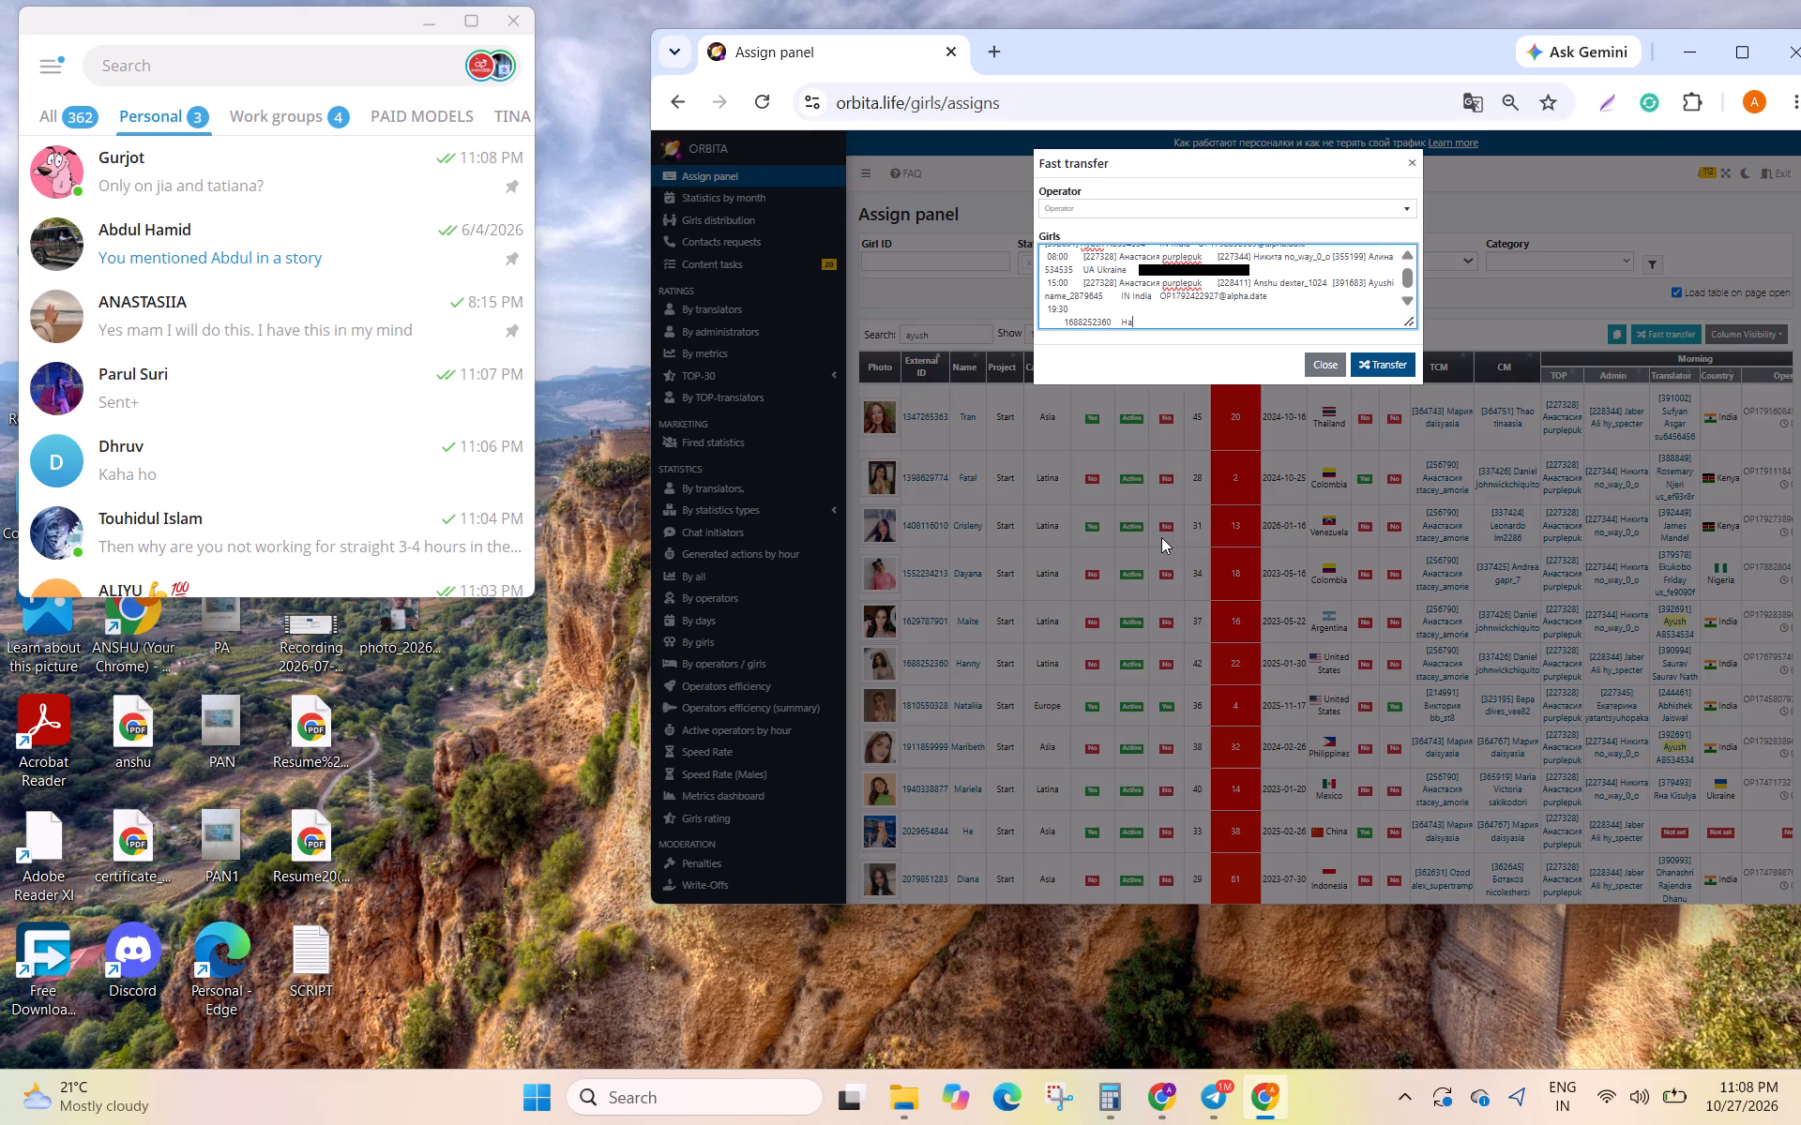
{"action": "left_click", "coordinate": [1082, 219]}
{"action": "left_click", "coordinate": [1082, 214]}
{"action": "left_click", "coordinate": [1077, 227]}
{"action": "key", "text": "s"}
{"action": "key", "text": "a"}
{"action": "key", "text": "n"}
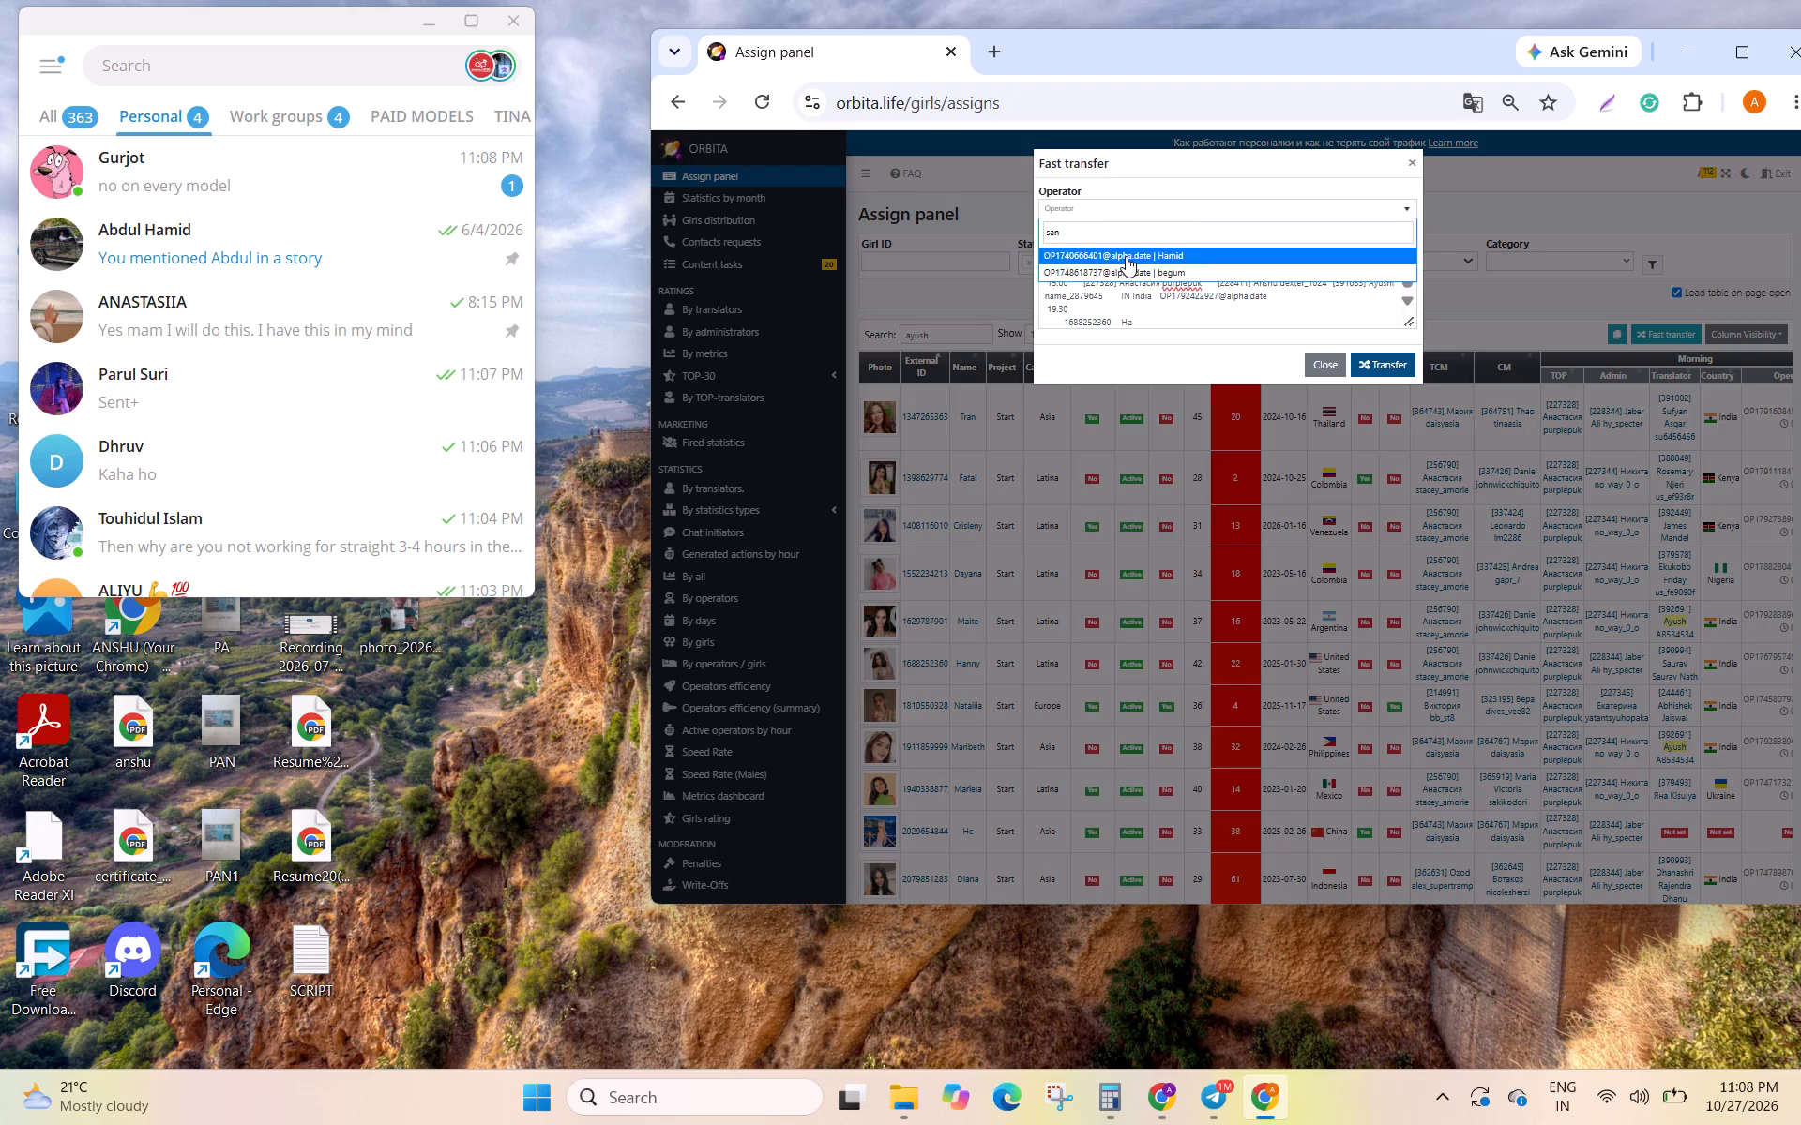
{"action": "left_click", "coordinate": [1119, 266]}
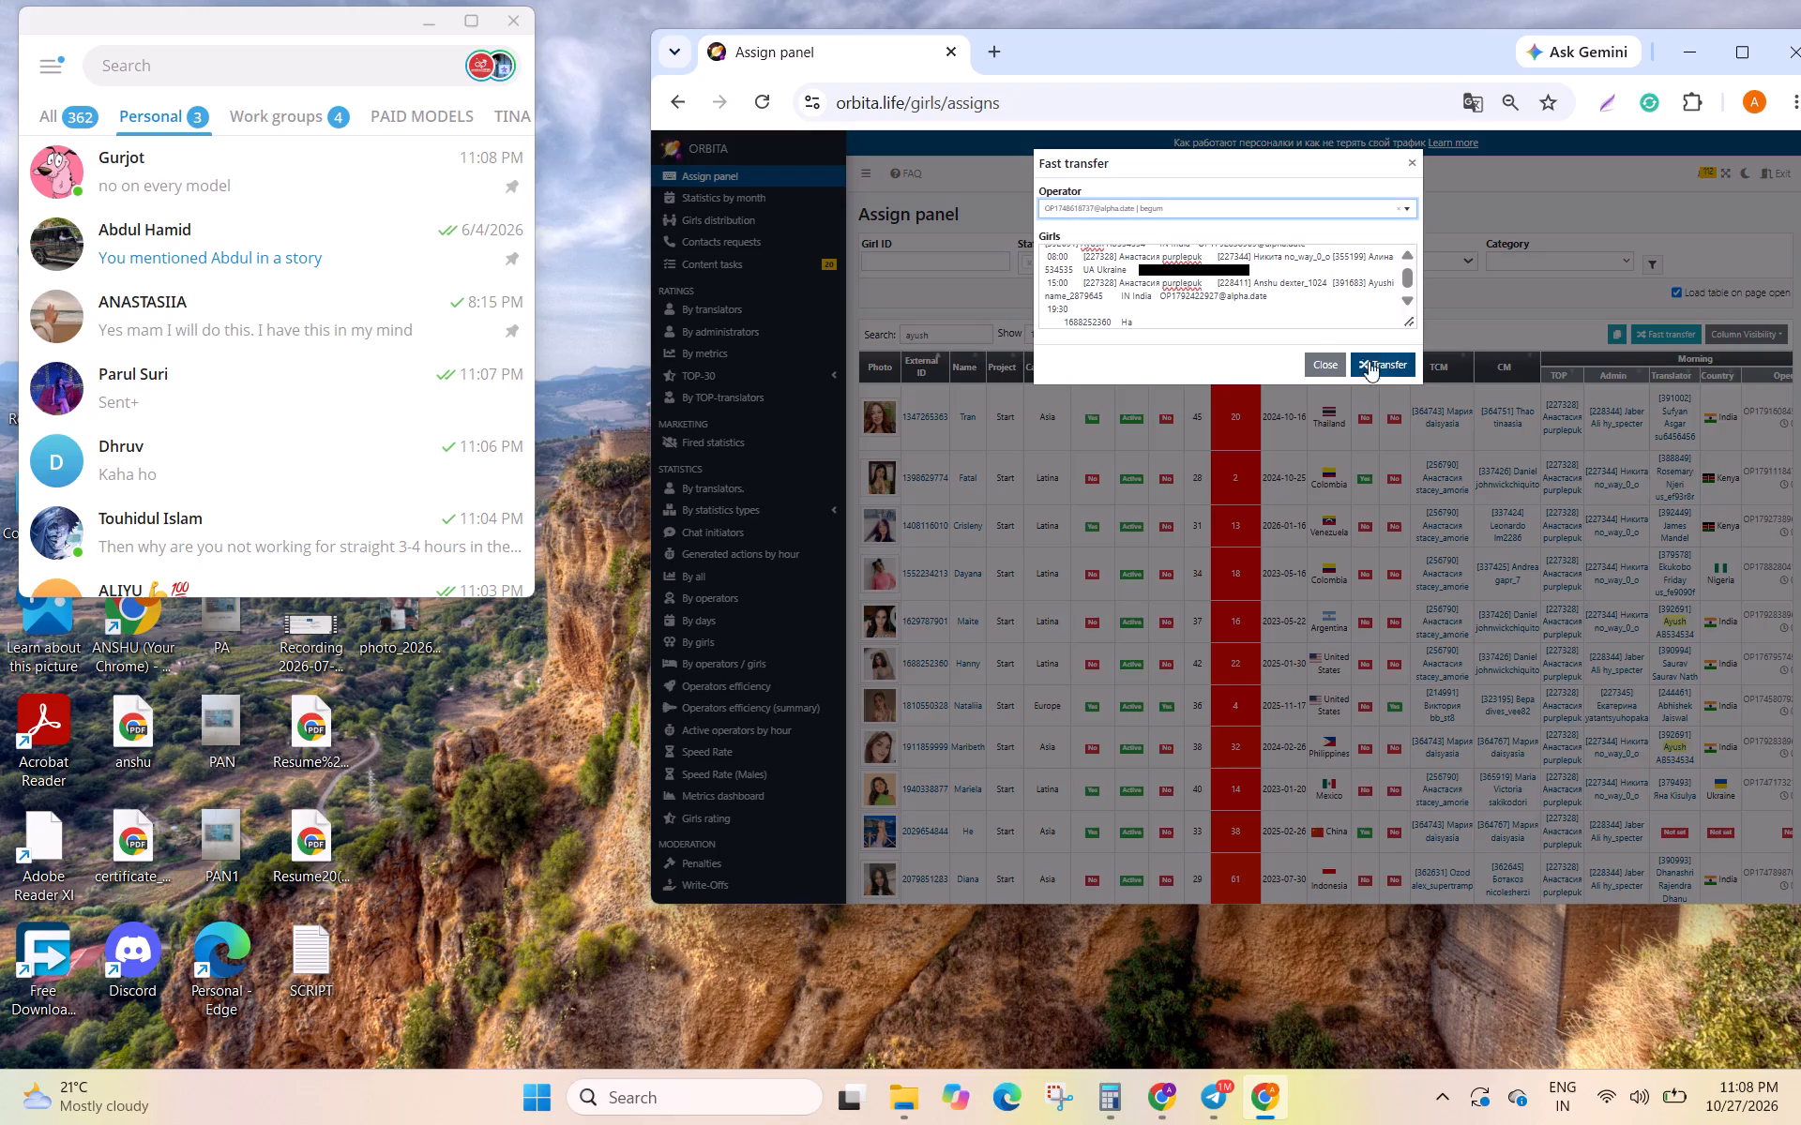
{"action": "left_click", "coordinate": [1372, 364]}
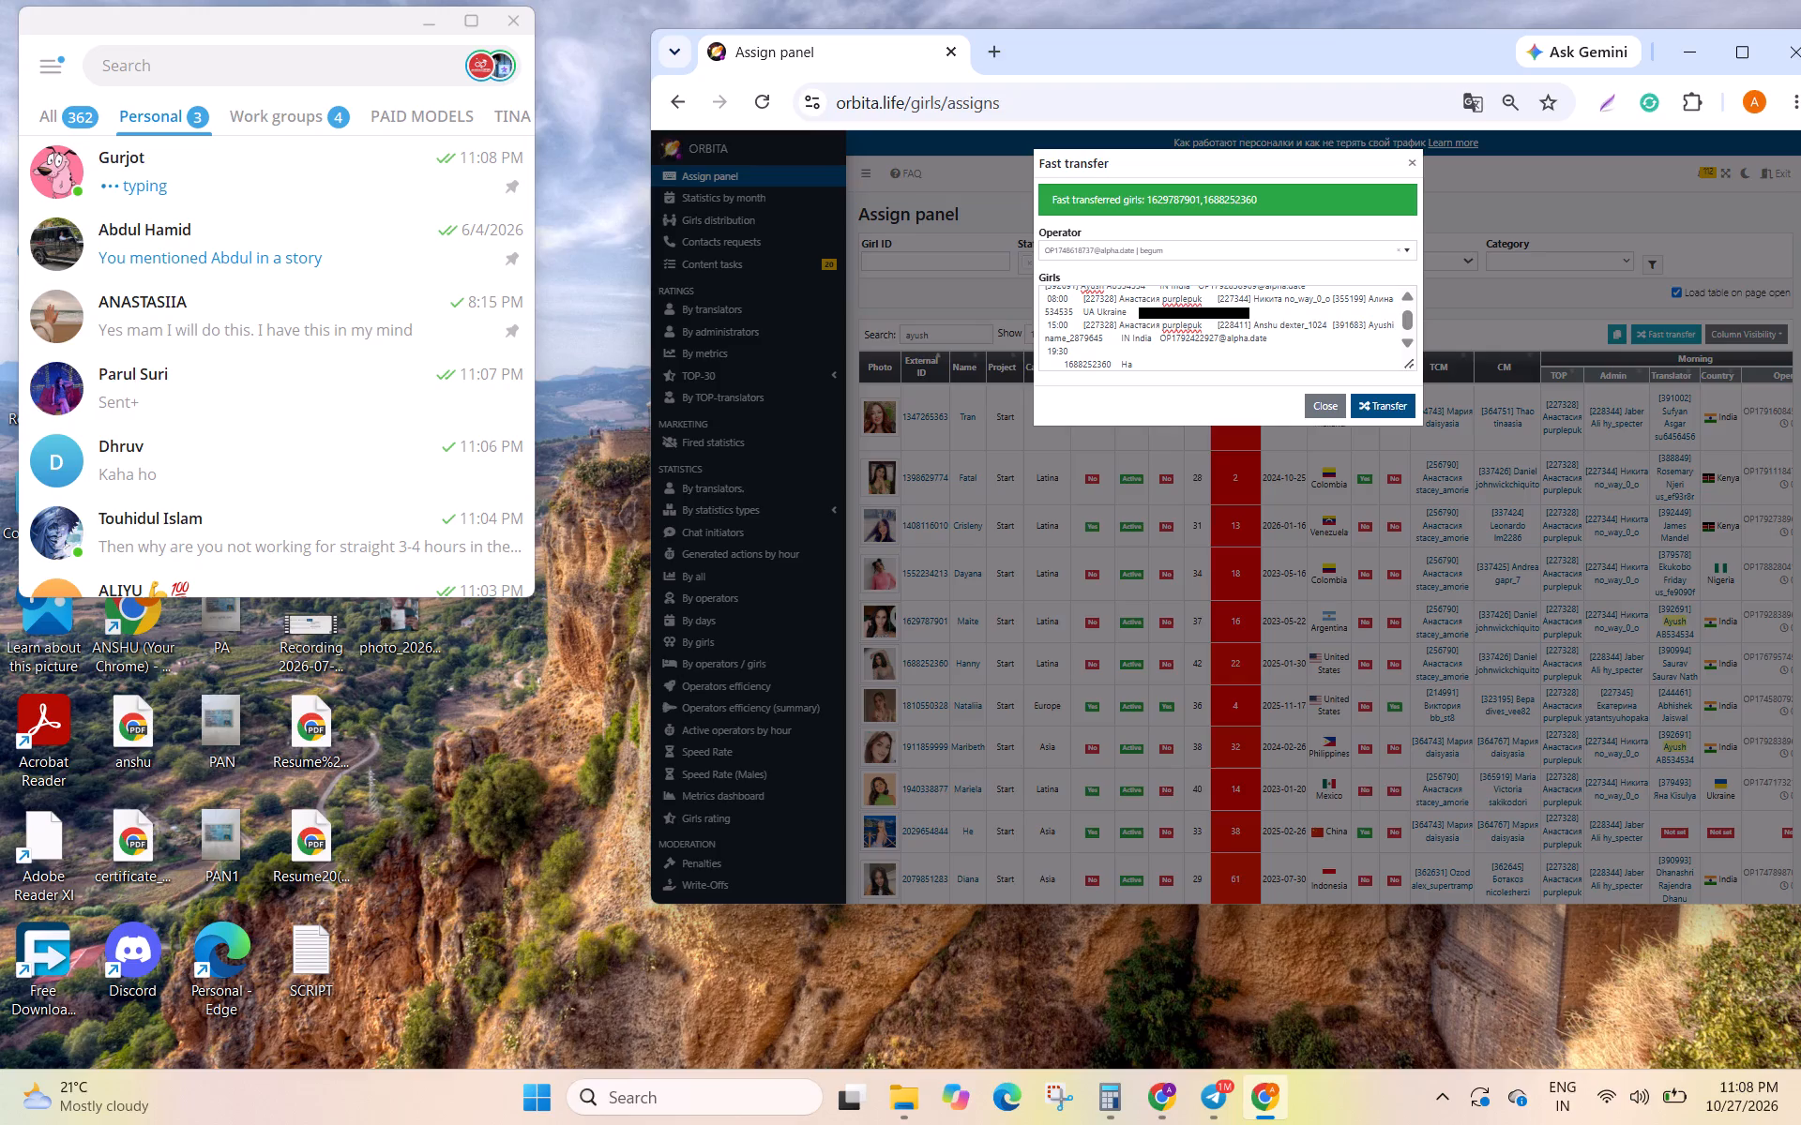
{"action": "left_click", "coordinate": [1332, 402]}
Narrow the table filter to "ayushi".
{"action": "scroll", "coordinate": [965, 659], "scroll_direction": "down", "scroll_amount": 2}
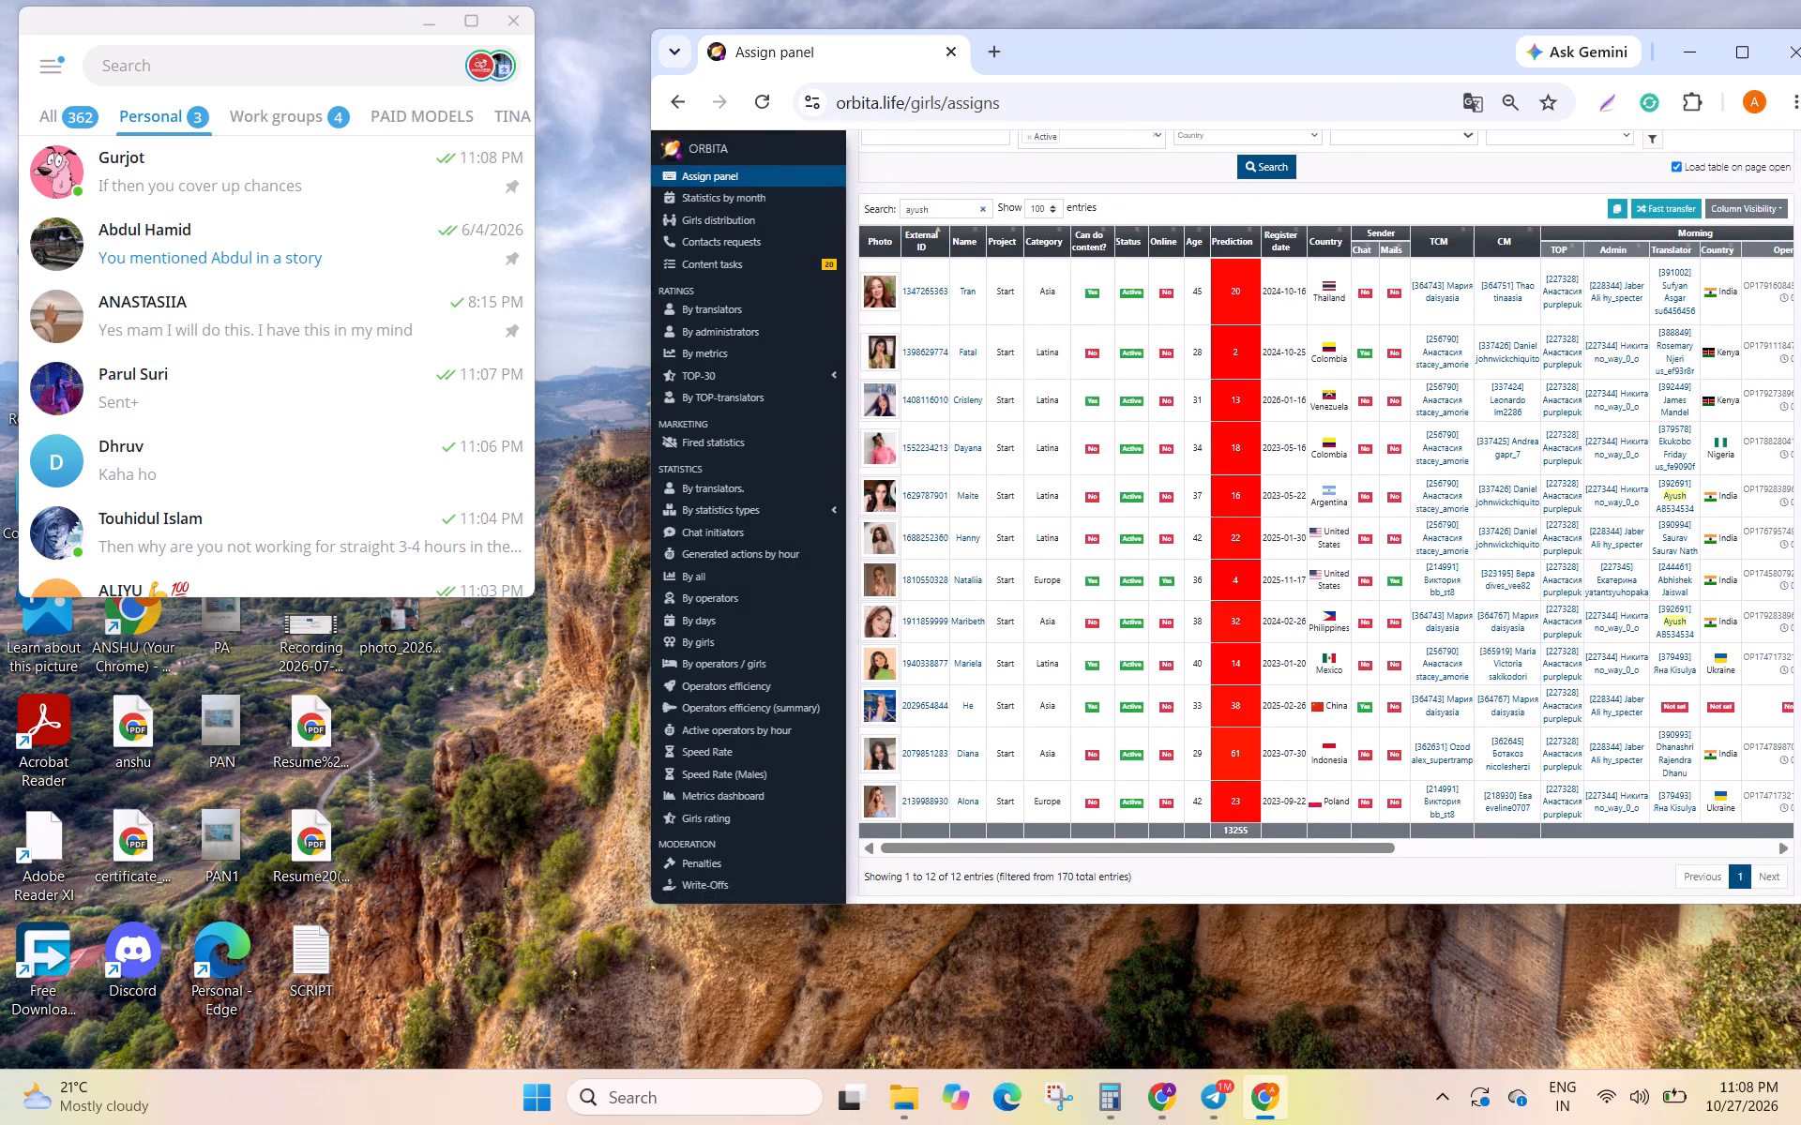
{"action": "left_click", "coordinate": [950, 205]}
{"action": "key", "text": "i"}
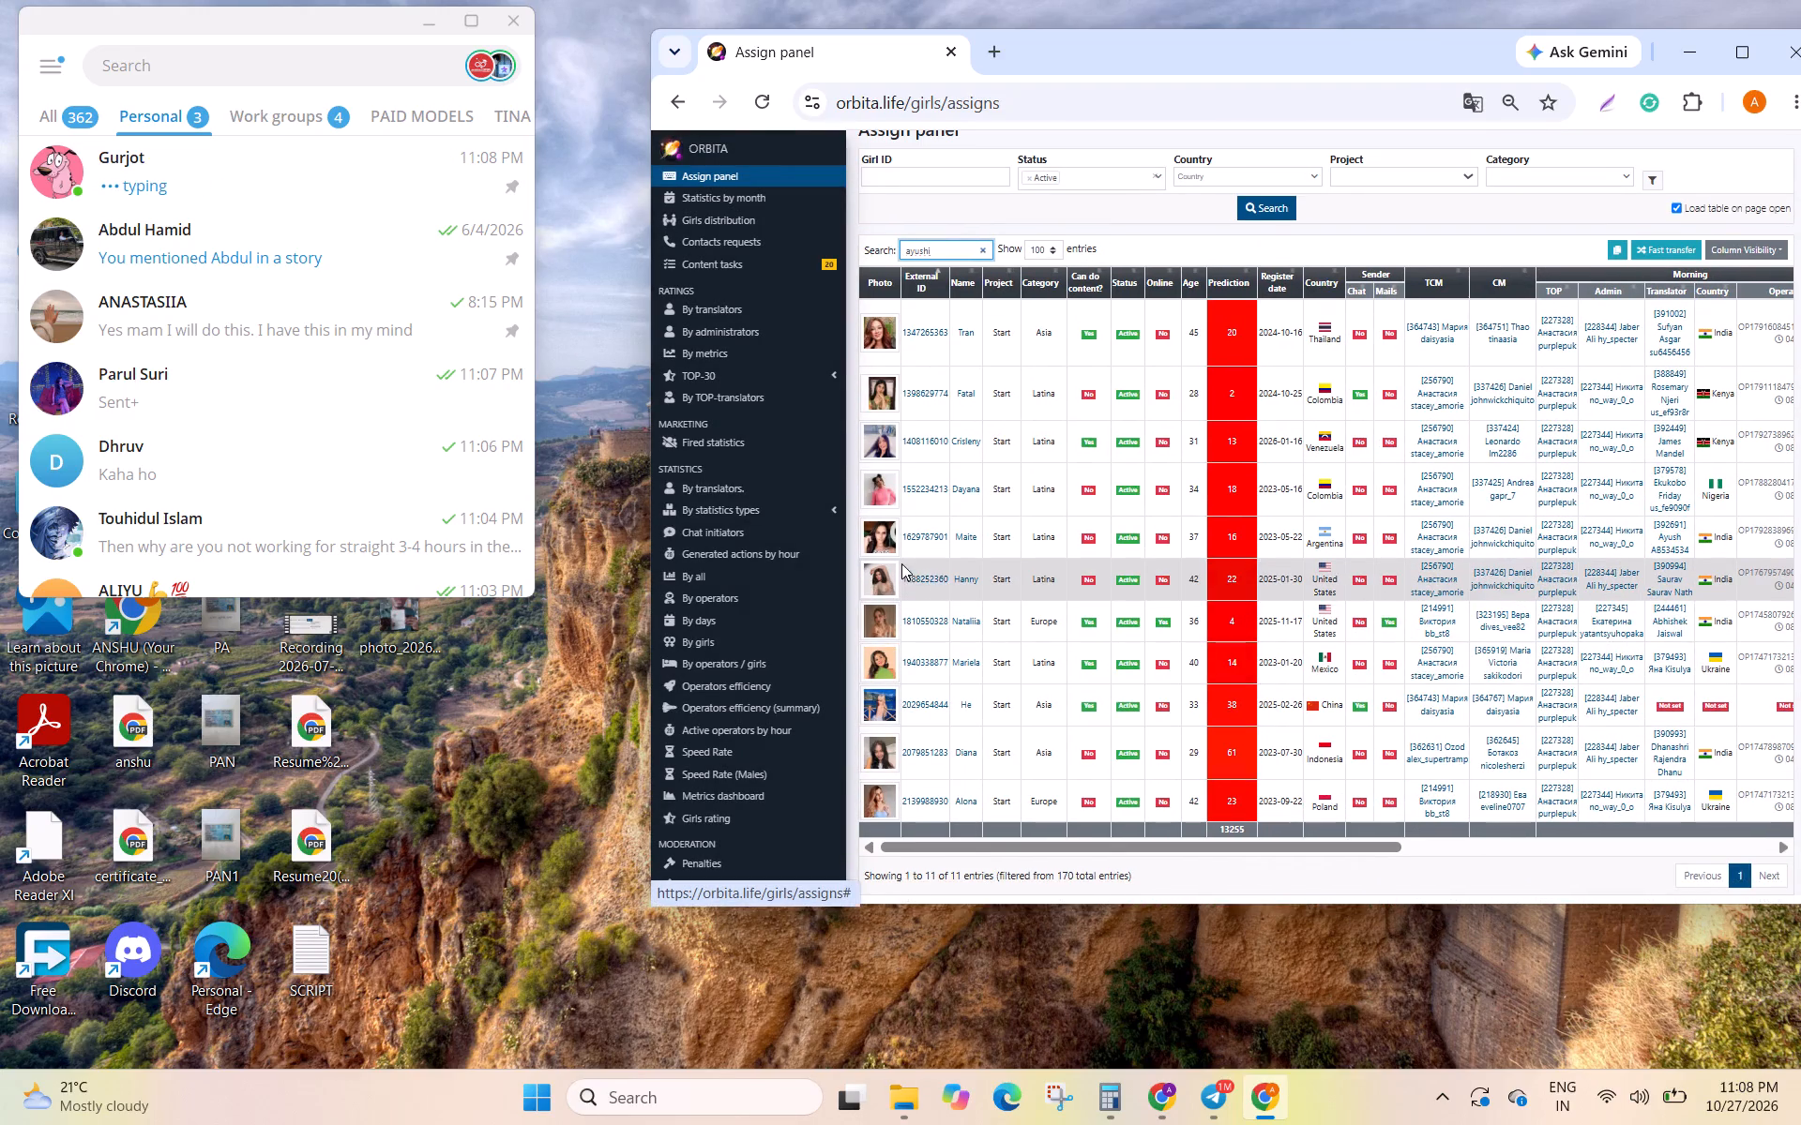
Fast-transfer the Hanny profile to the operator found by searching "dhr" using its copied row, and close the form.
{"action": "left_click_drag", "start_coordinate": [901, 563], "coordinate": [996, 565]}
{"action": "right_click", "coordinate": [952, 585]}
{"action": "left_click", "coordinate": [1053, 612]}
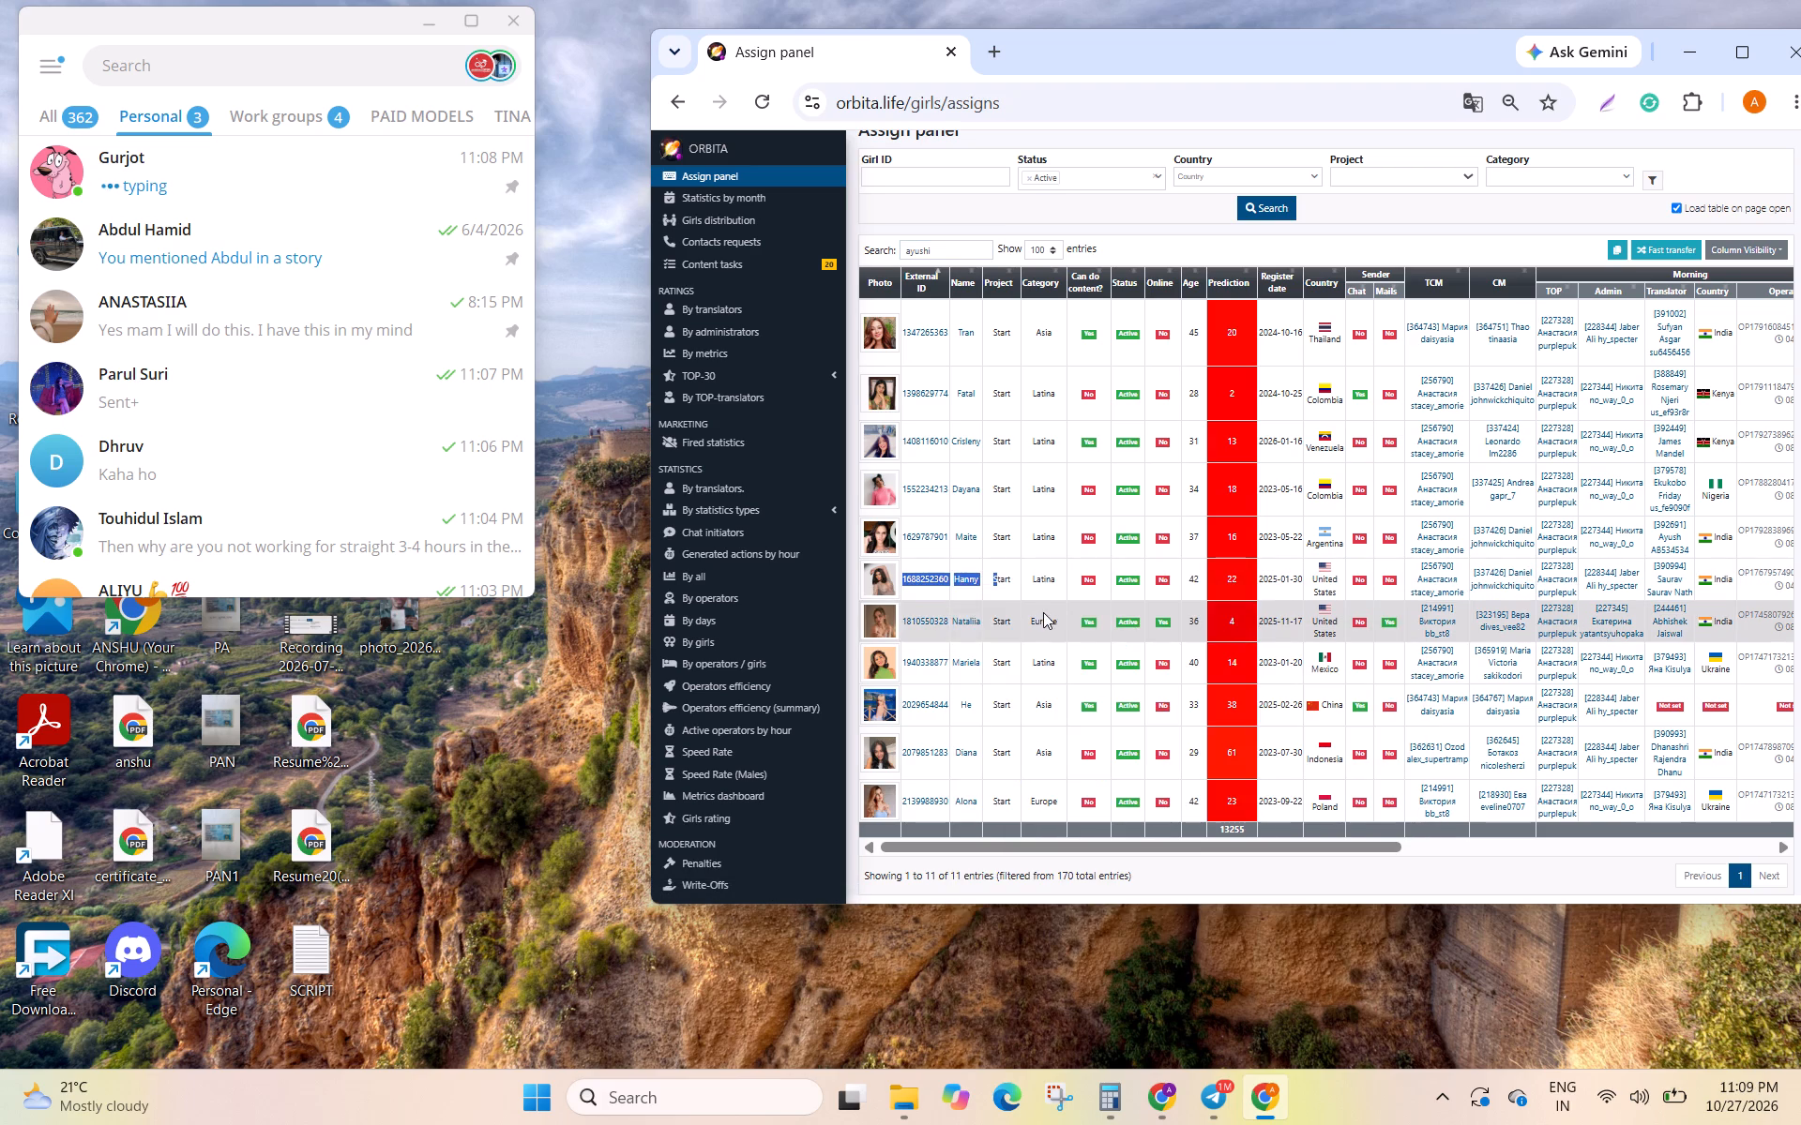
{"action": "left_click", "coordinate": [1687, 243]}
{"action": "right_click", "coordinate": [1086, 276]}
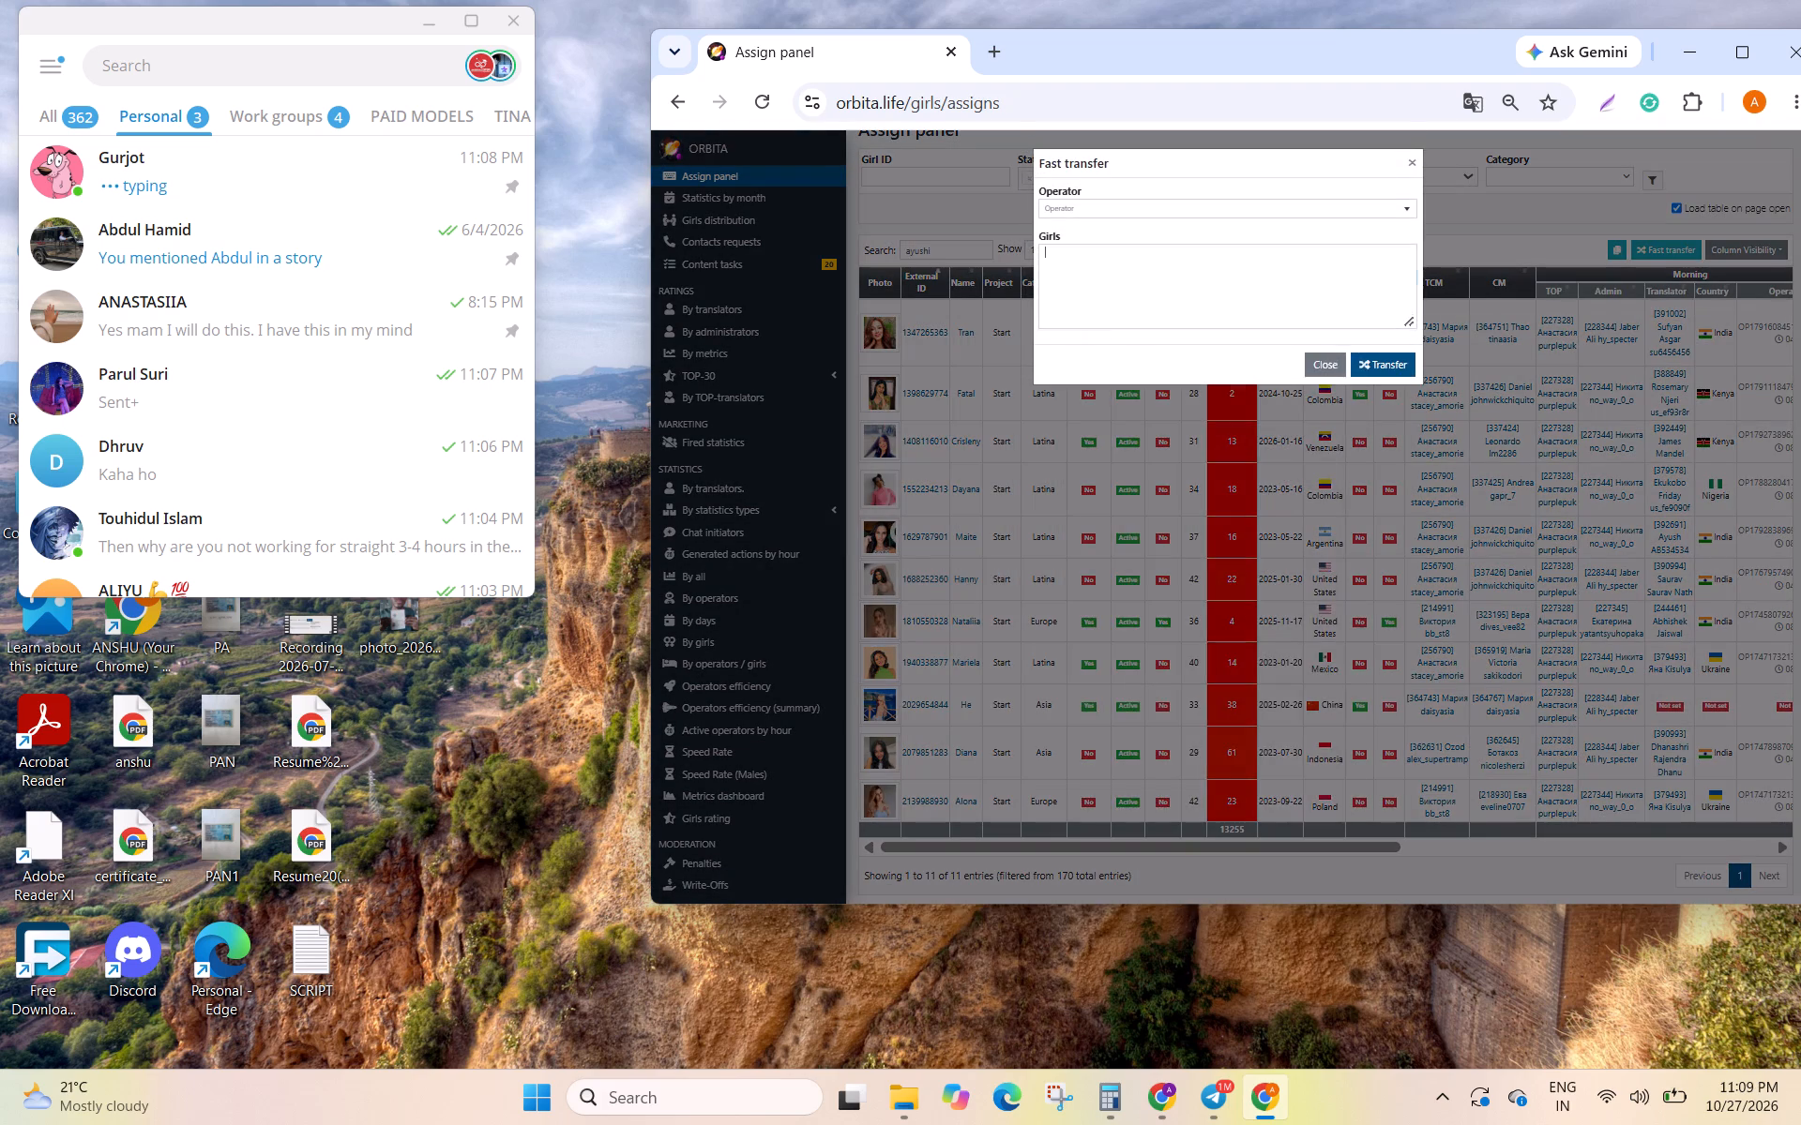
{"action": "left_click", "coordinate": [1143, 545]}
{"action": "left_click", "coordinate": [1075, 191]}
{"action": "left_click", "coordinate": [1067, 211]}
{"action": "left_click", "coordinate": [1067, 232]}
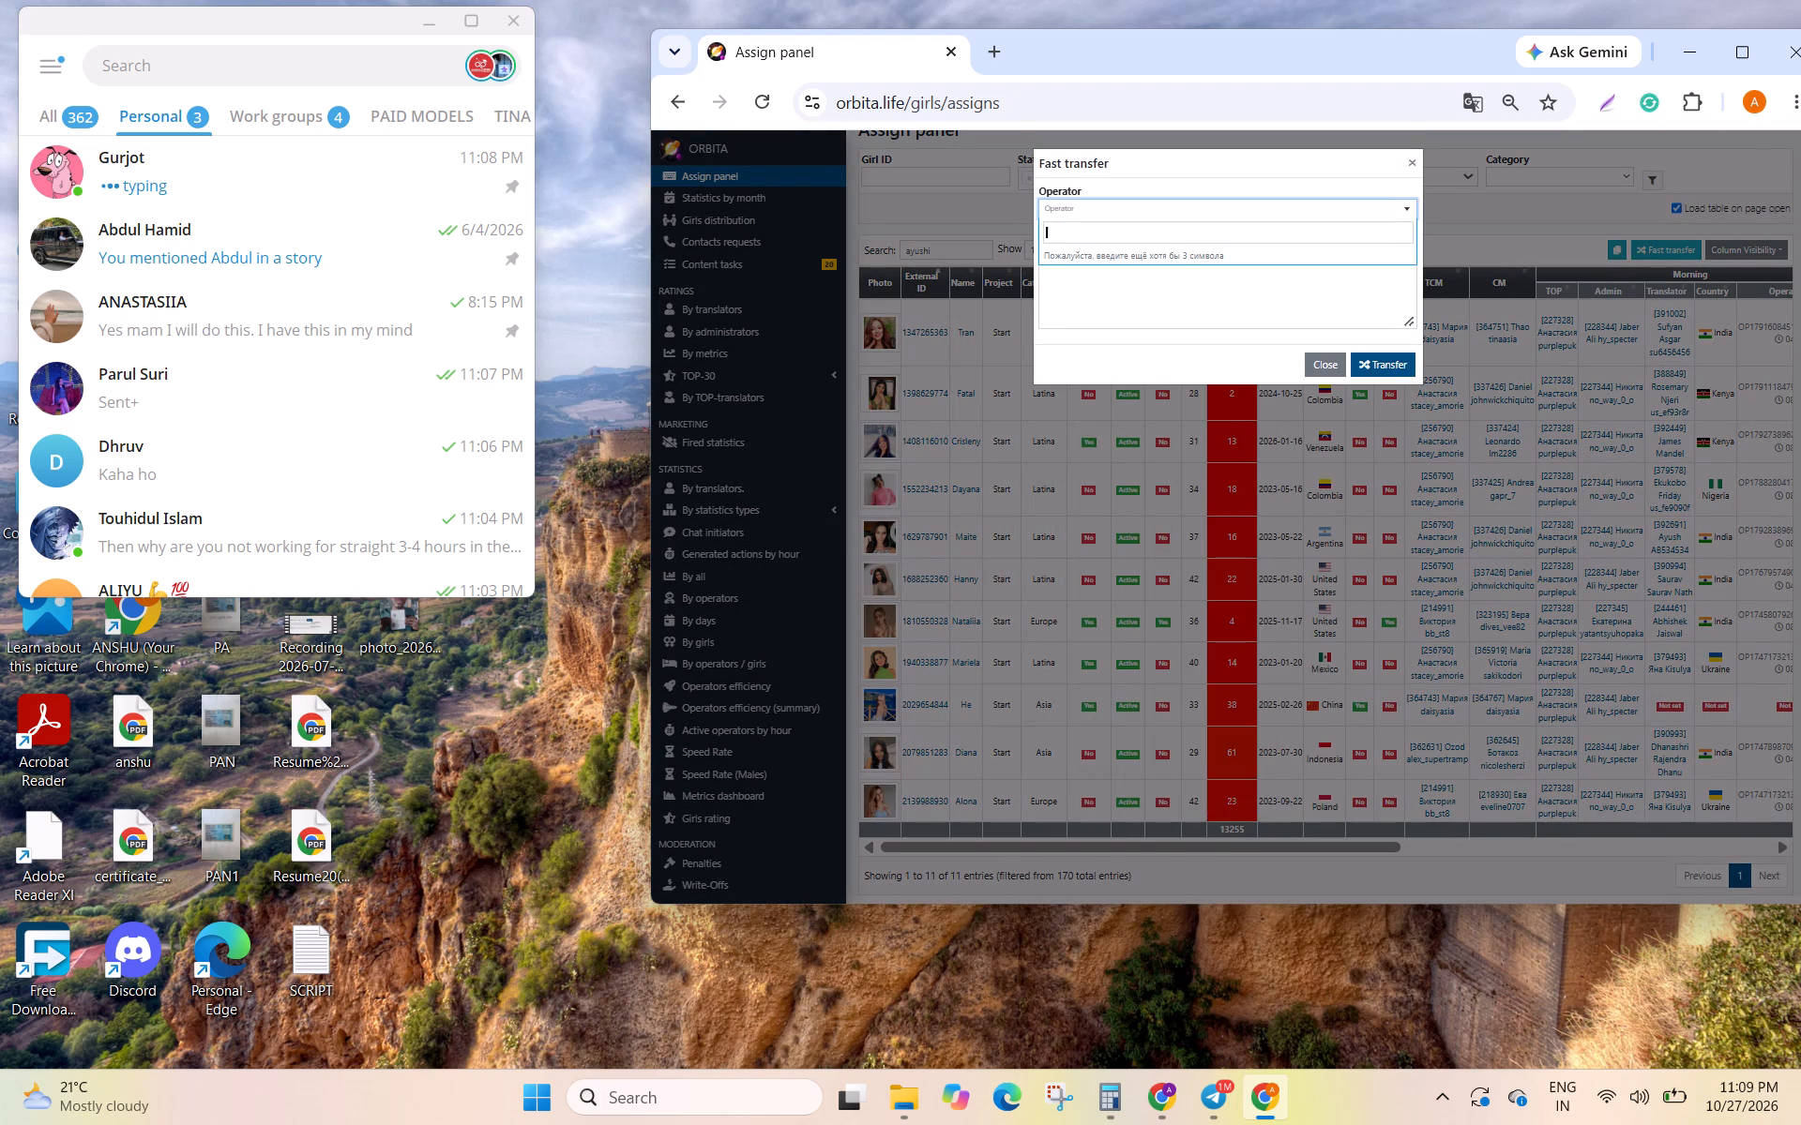
{"action": "type", "text": "dhr"}
{"action": "left_click", "coordinate": [1218, 257]}
{"action": "left_click", "coordinate": [1408, 362]}
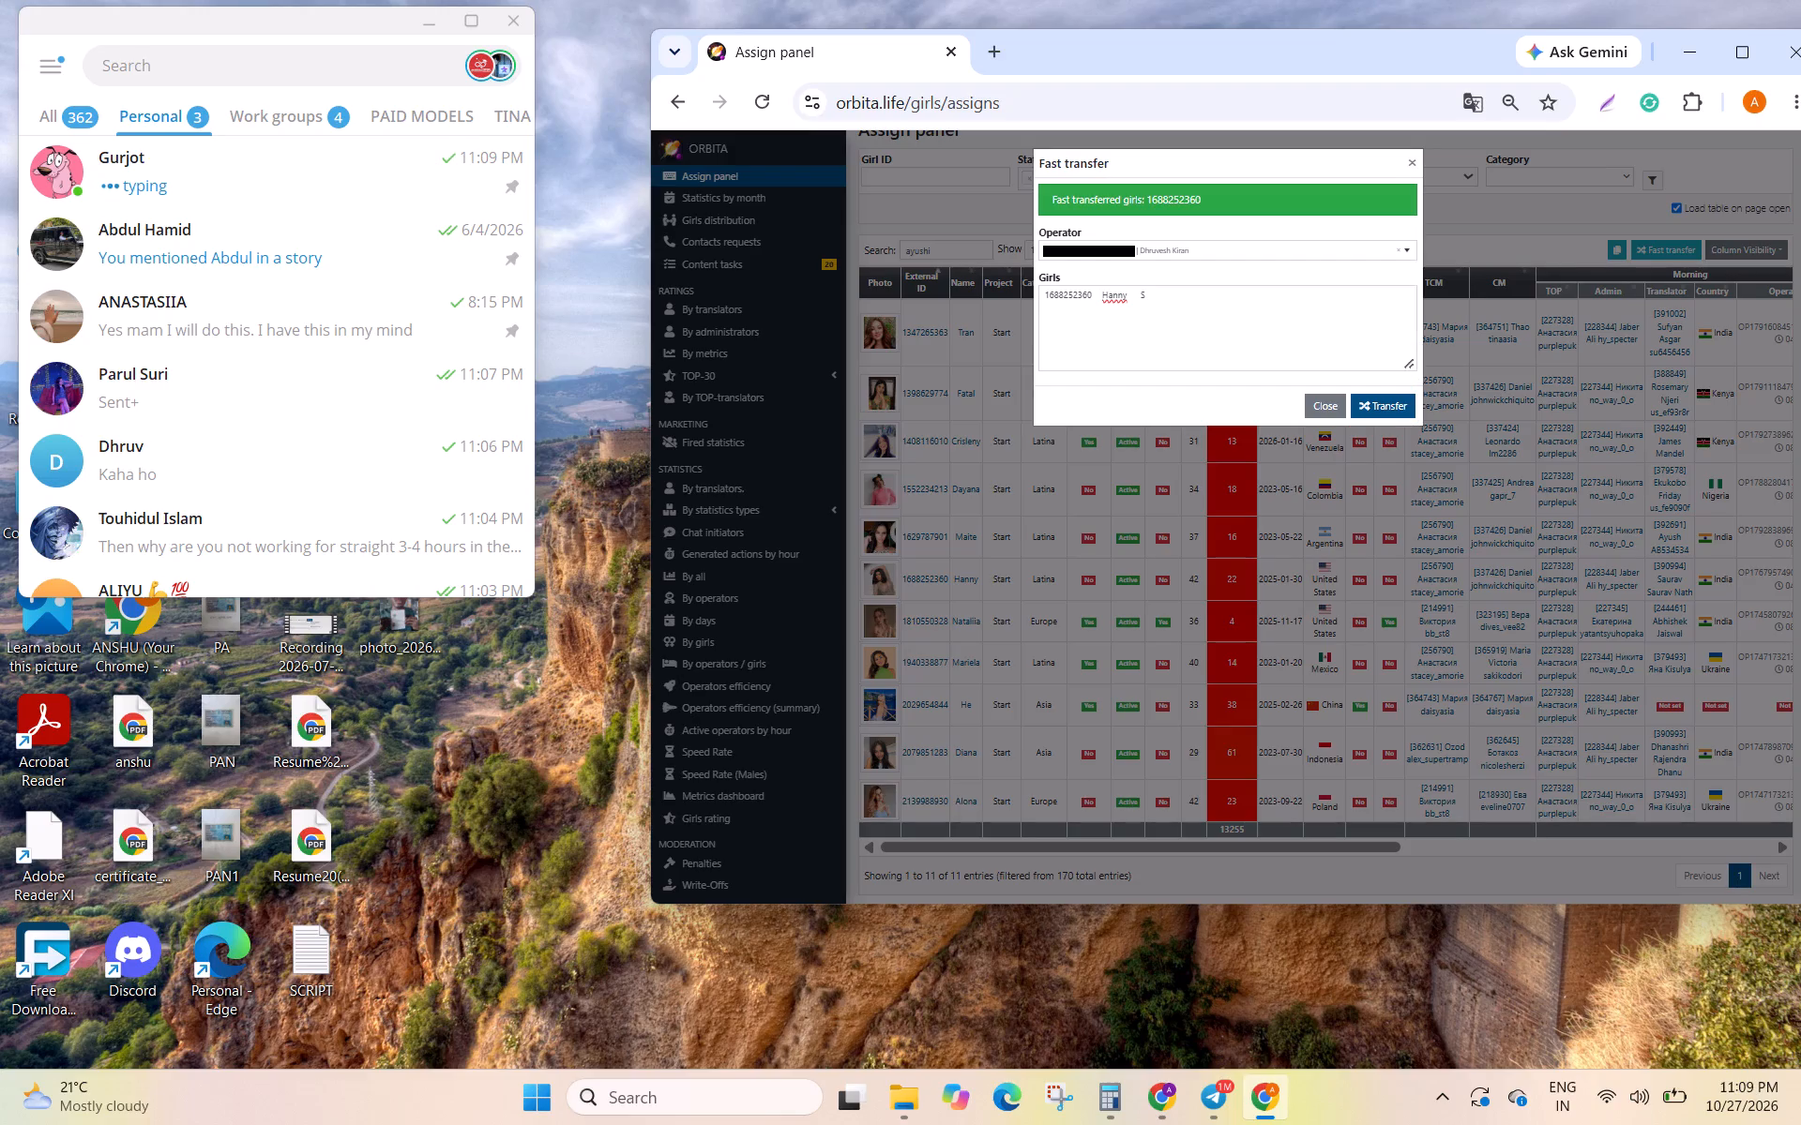
{"action": "left_click", "coordinate": [1322, 403]}
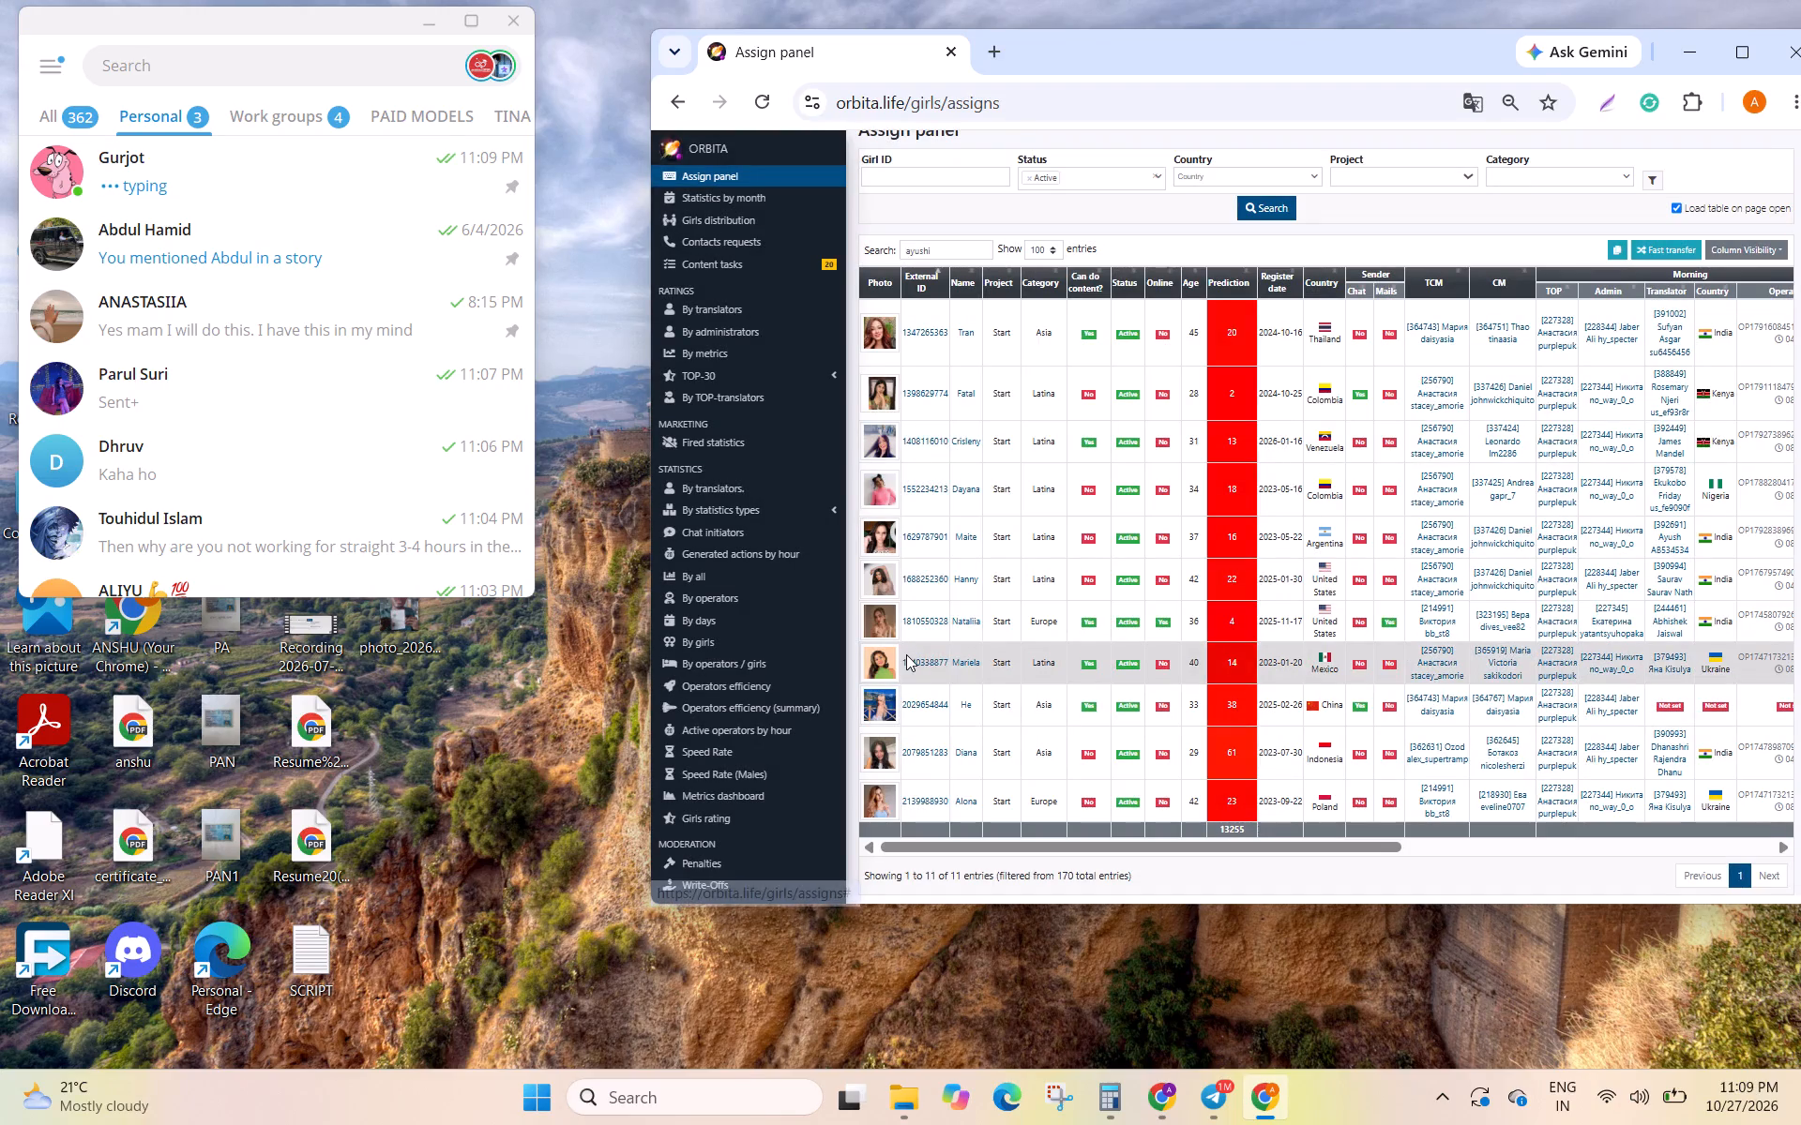
Fast-transfer the Mariela and He profiles to the operator Begum, found by searching "san", using their copied rows, and close the form.
{"action": "left_click_drag", "start_coordinate": [904, 652], "coordinate": [983, 698]}
{"action": "right_click", "coordinate": [957, 684]}
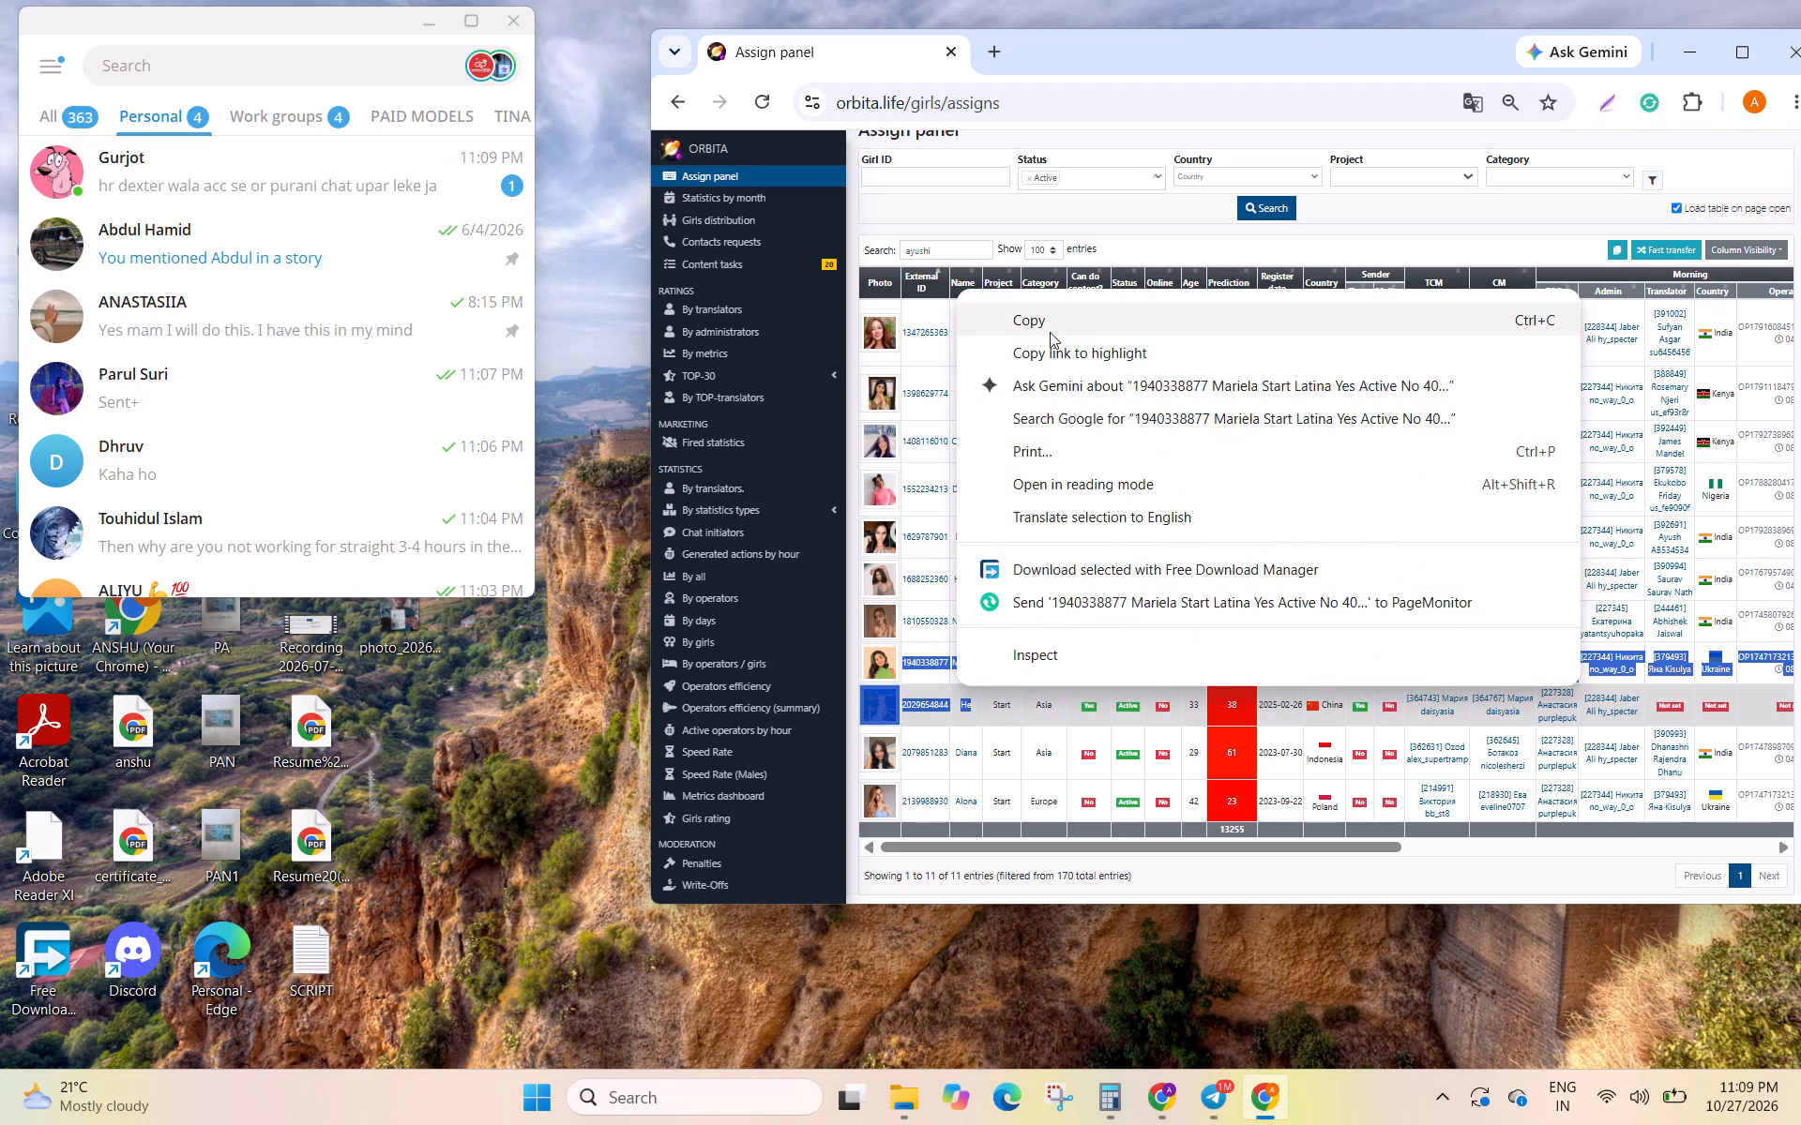
{"action": "left_click", "coordinate": [1049, 329]}
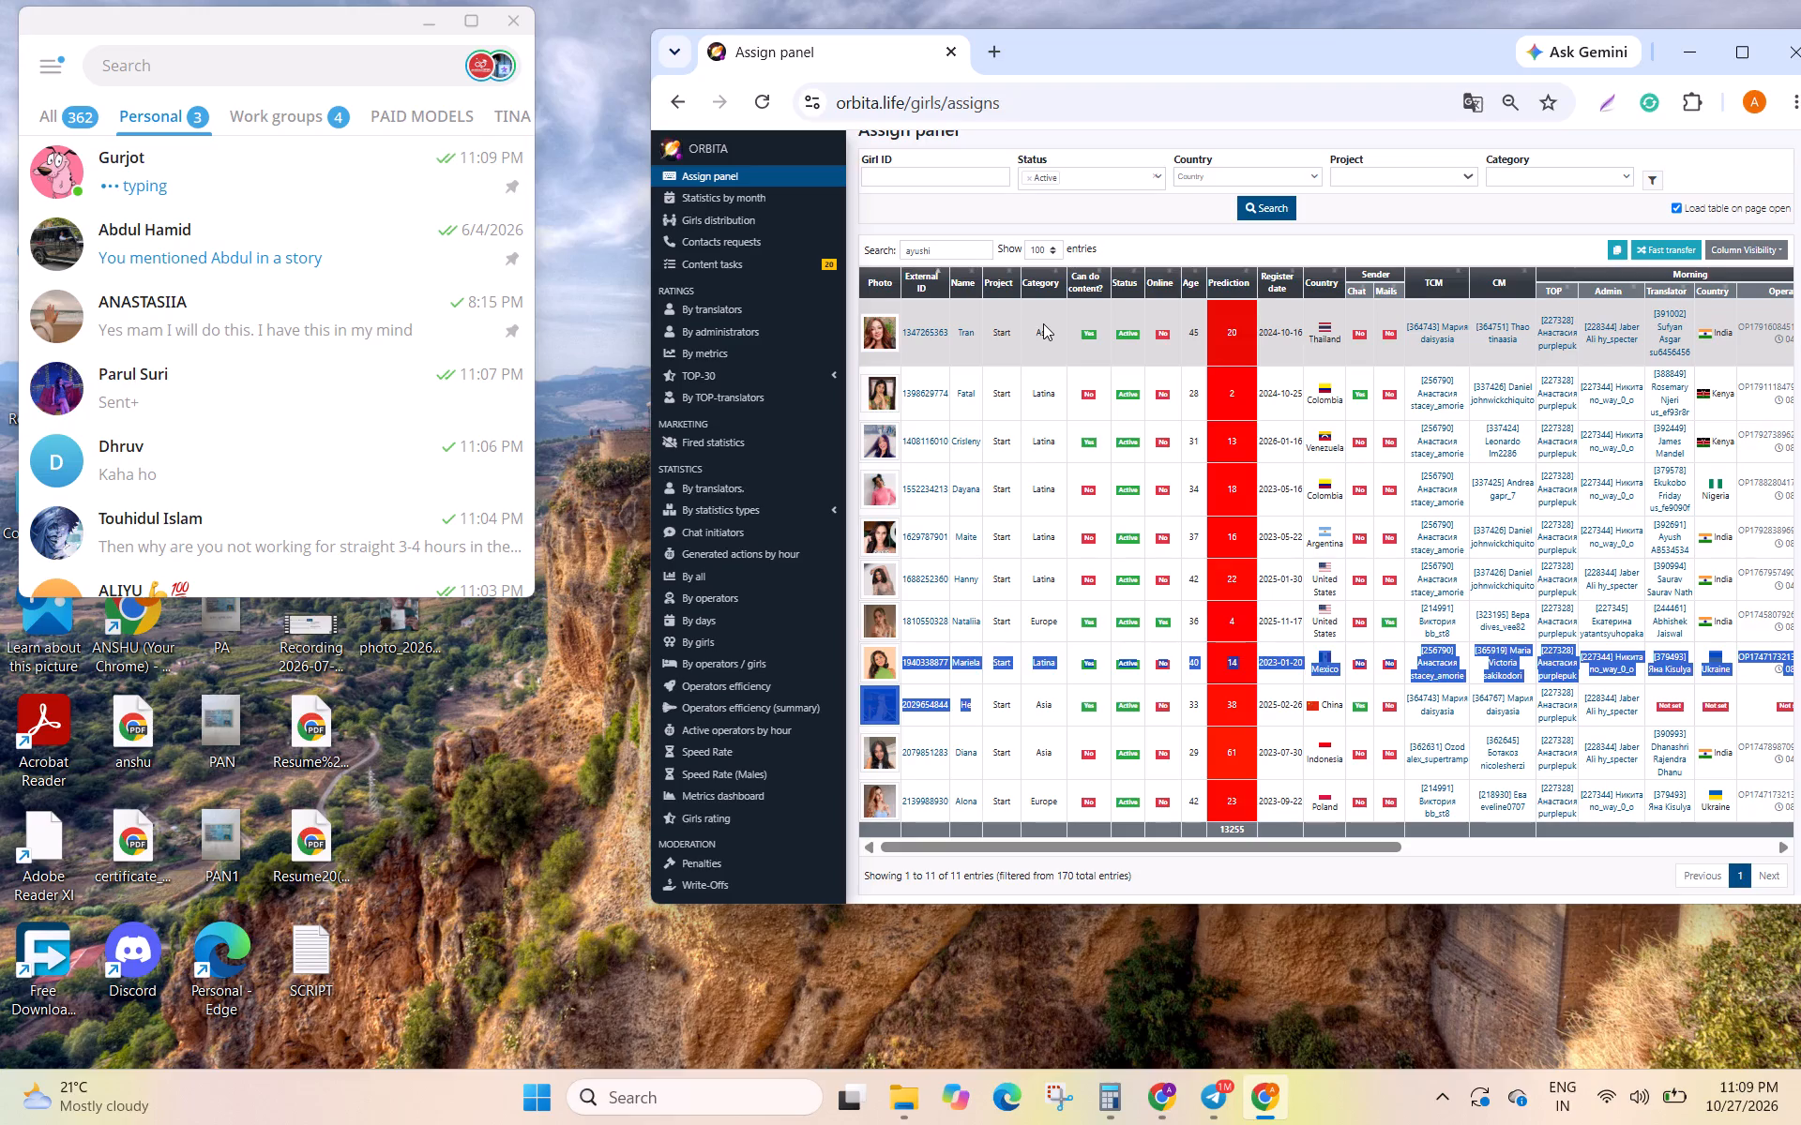
{"action": "left_click", "coordinate": [1675, 246]}
{"action": "right_click", "coordinate": [1167, 290]}
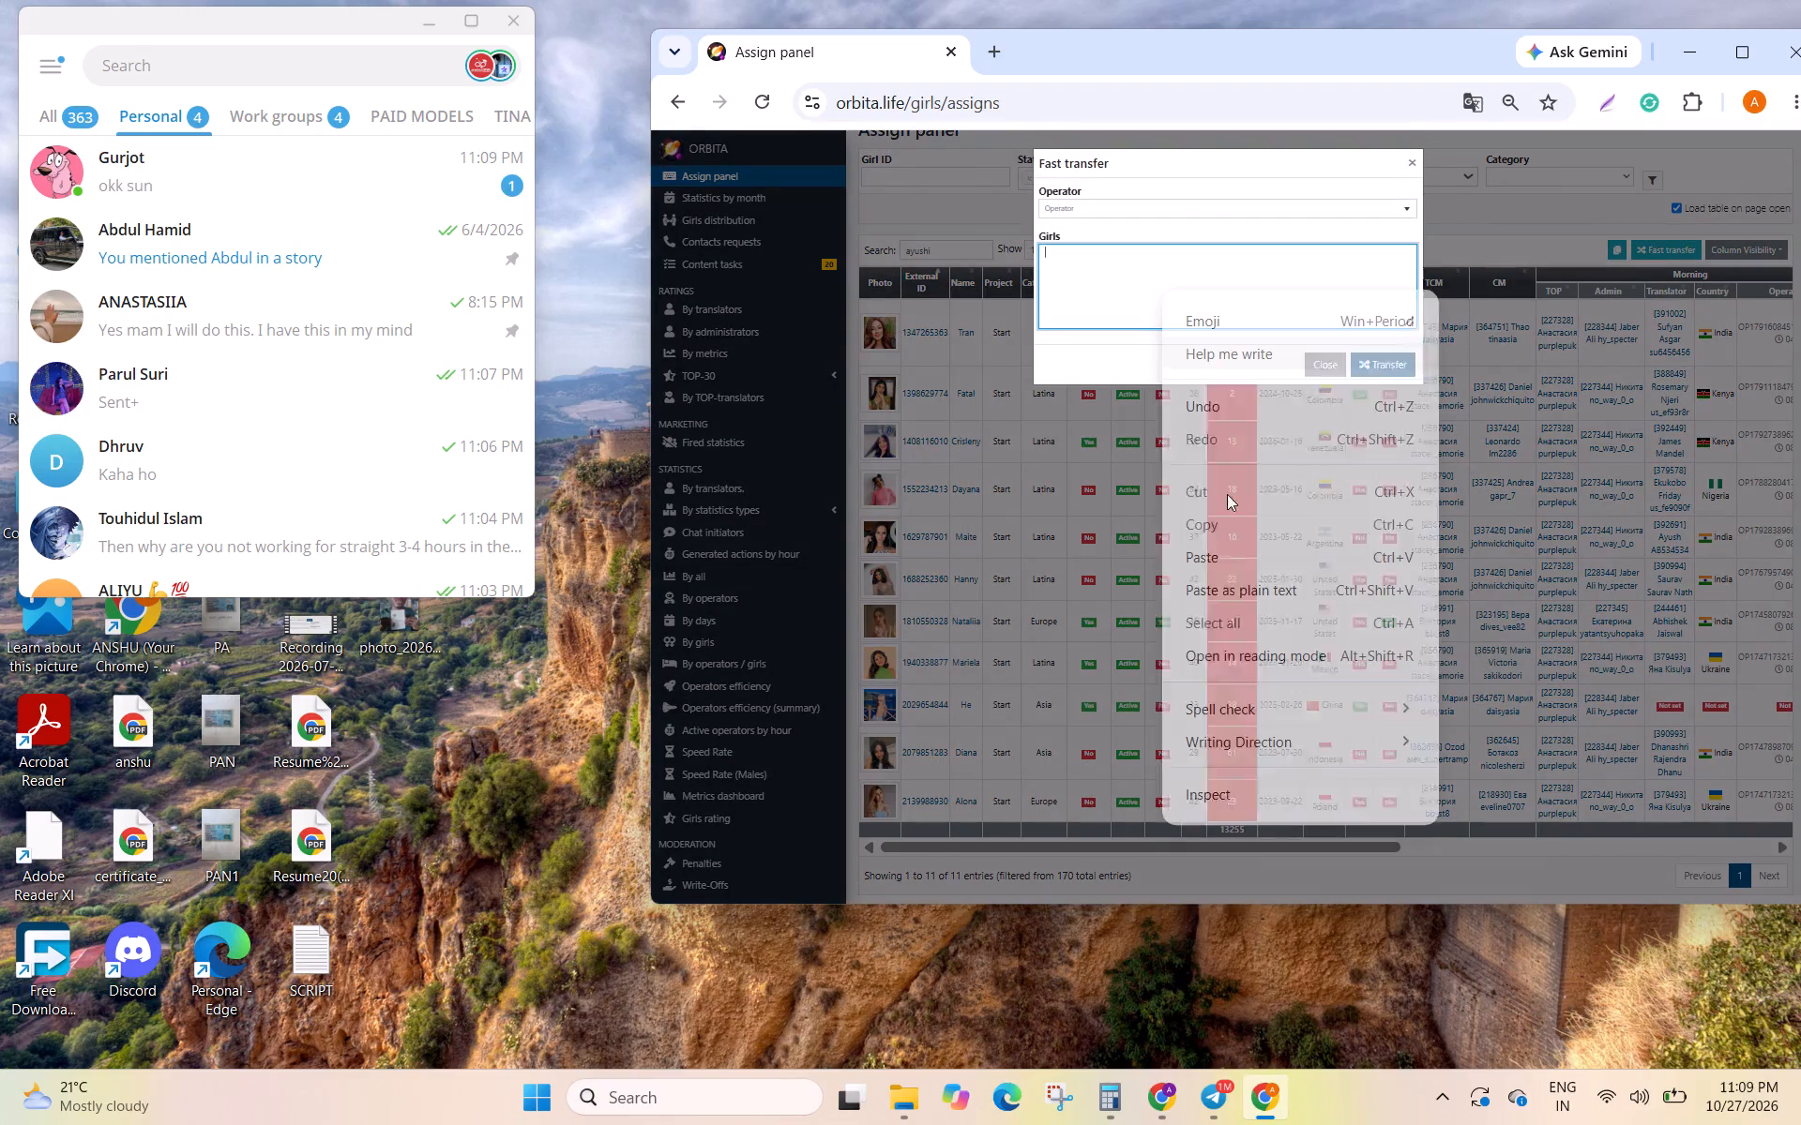
{"action": "left_click", "coordinate": [1227, 568]}
{"action": "left_click", "coordinate": [1072, 218]}
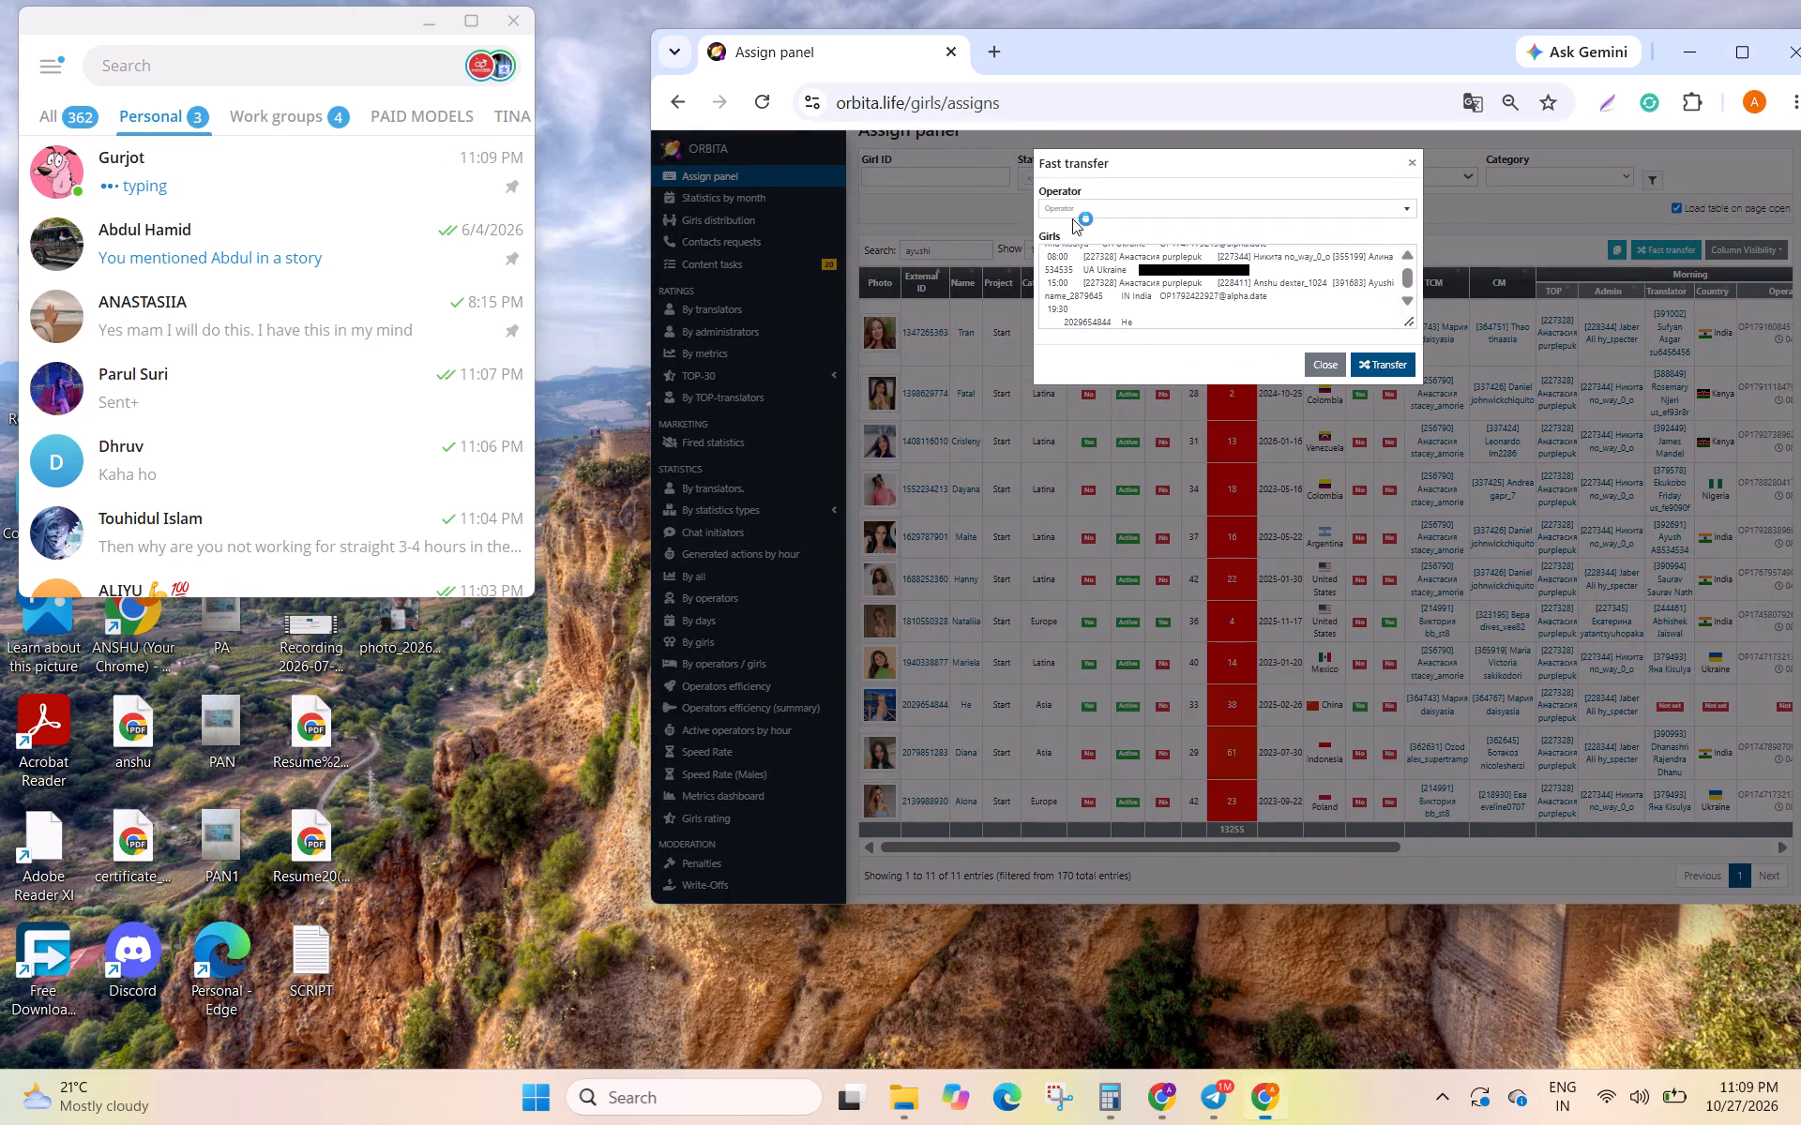
{"action": "left_click", "coordinate": [1071, 209]}
{"action": "left_click", "coordinate": [1060, 231]}
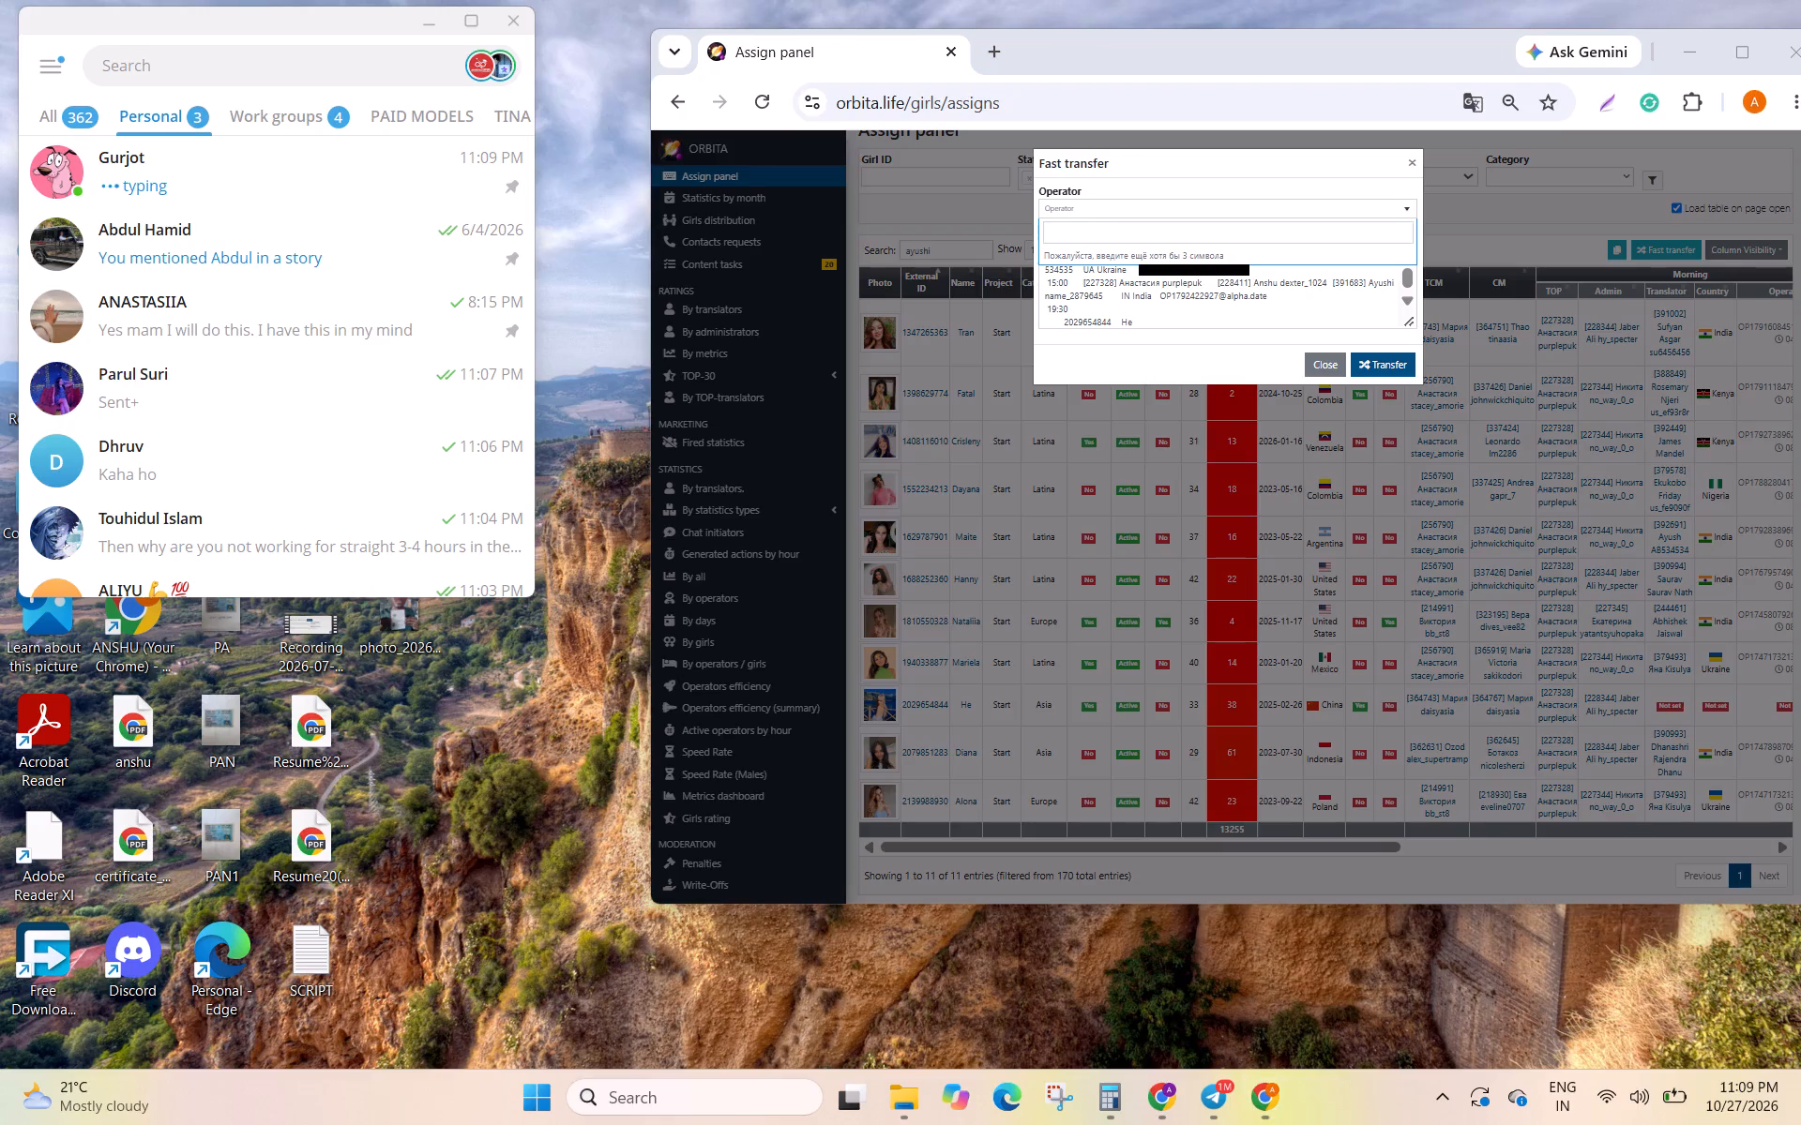
{"action": "type", "text": "san"}
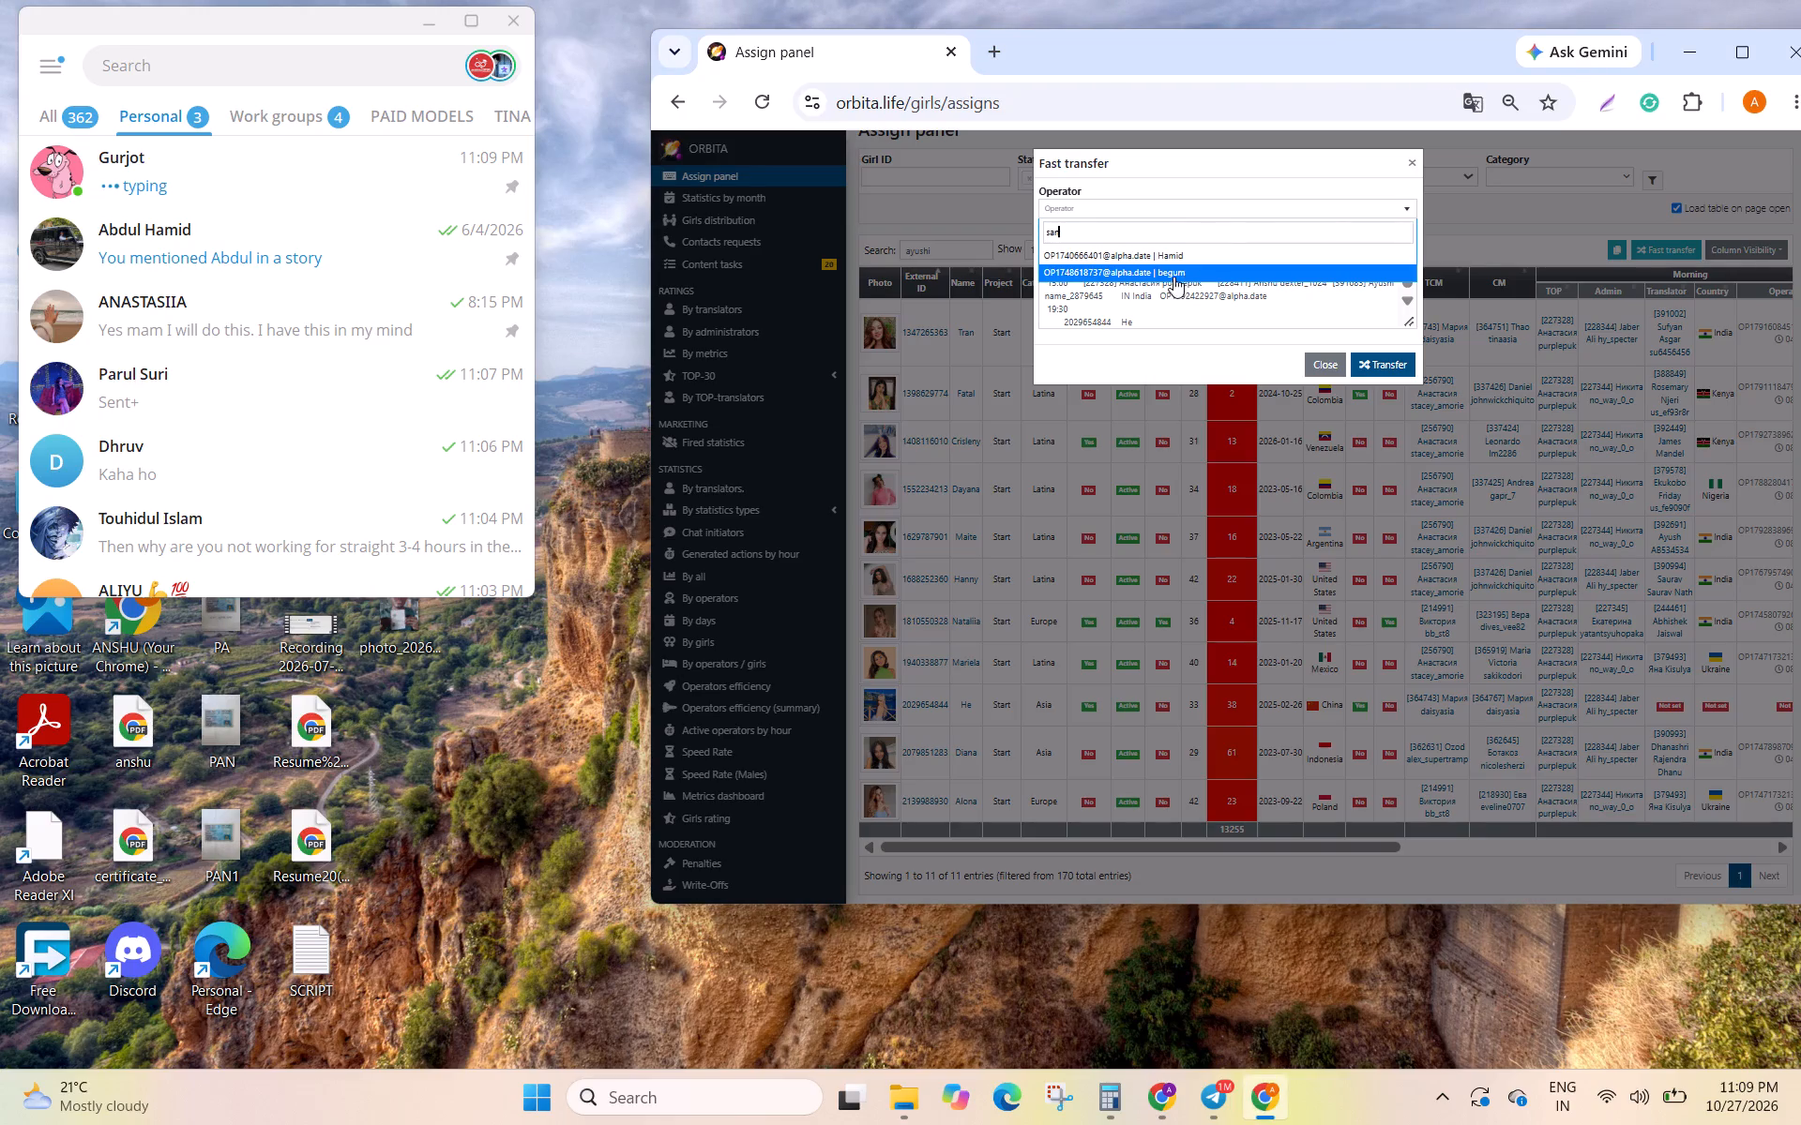
{"action": "left_click", "coordinate": [1166, 269]}
{"action": "left_click", "coordinate": [1401, 360]}
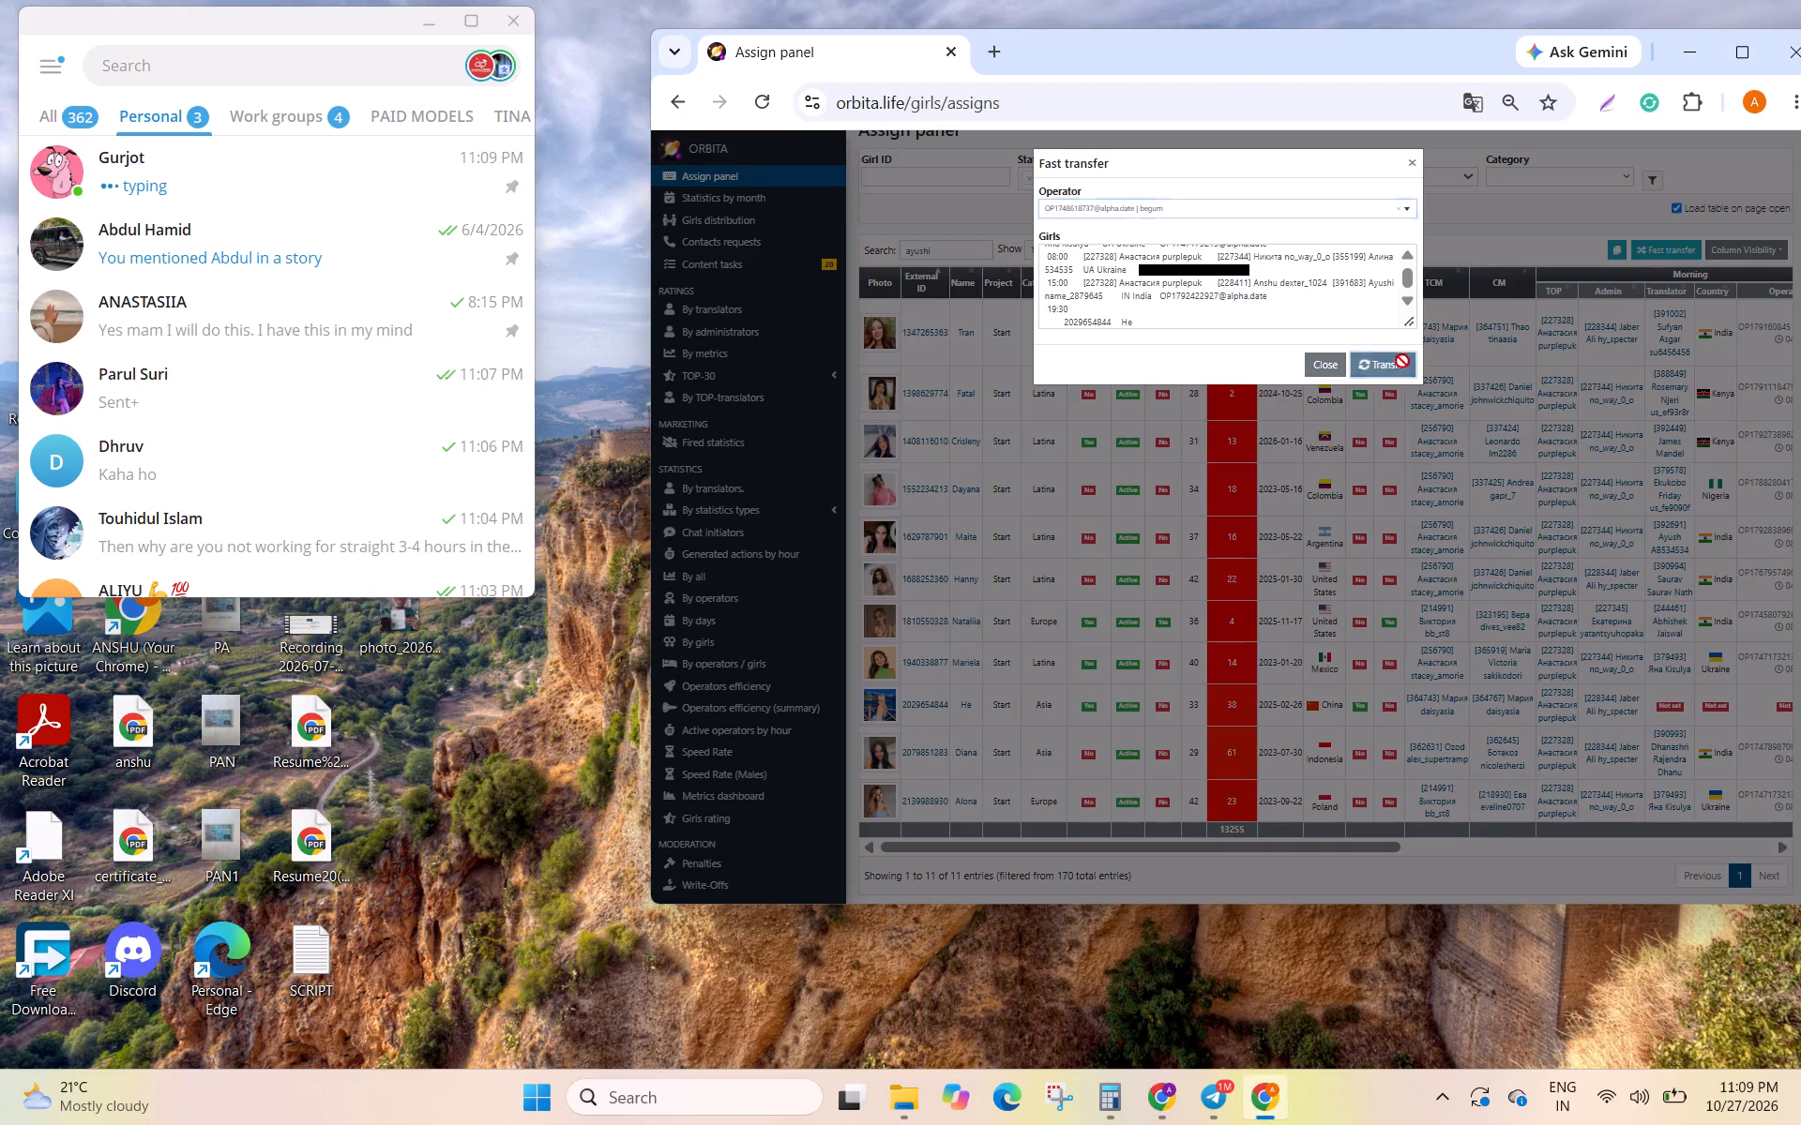
{"action": "left_click_drag", "start_coordinate": [1311, 409], "coordinate": [1316, 417]}
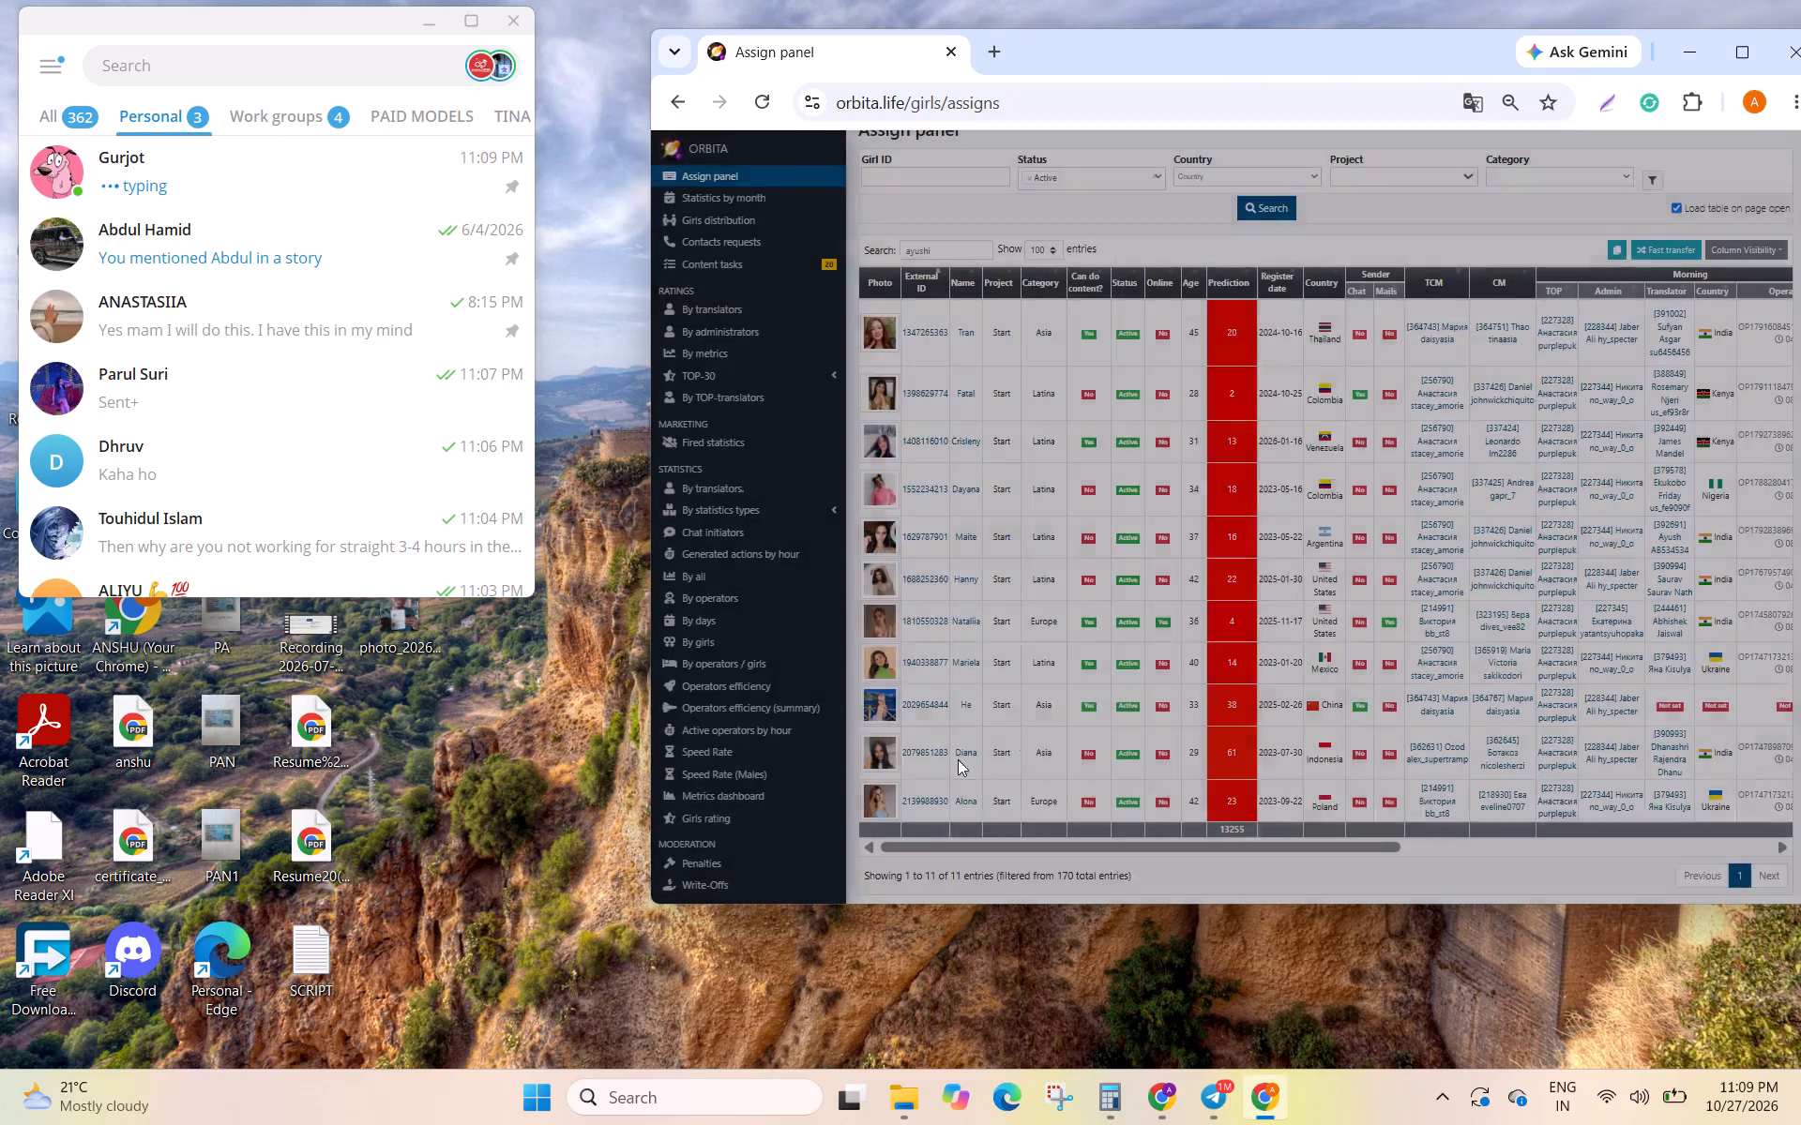
Fast-transfer the Diana and Alona profiles to the operator Isha using their copied rows, dismissing the Lenovo Vantage update notice before closing the form.
{"action": "left_click_drag", "start_coordinate": [905, 744], "coordinate": [981, 803]}
{"action": "left_click", "coordinate": [937, 779]}
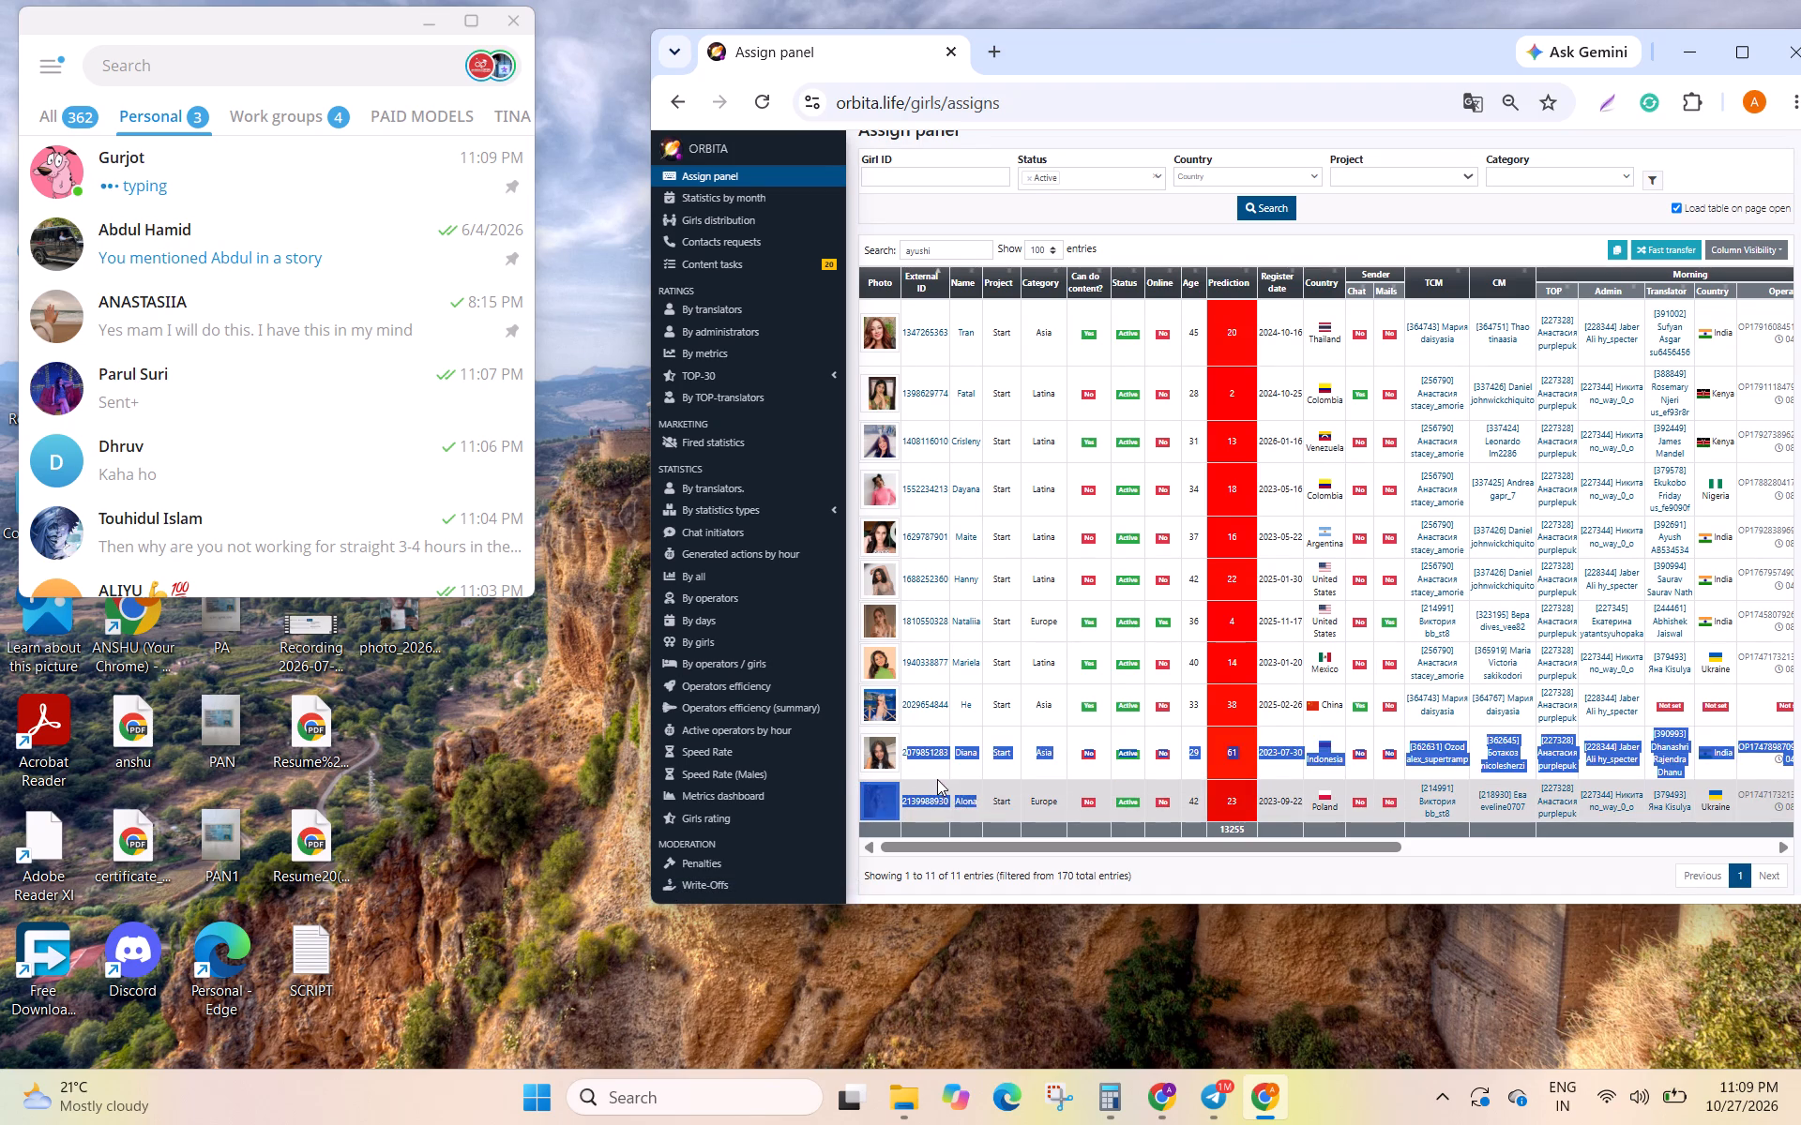
{"action": "left_click_drag", "start_coordinate": [900, 741], "coordinate": [1004, 801]}
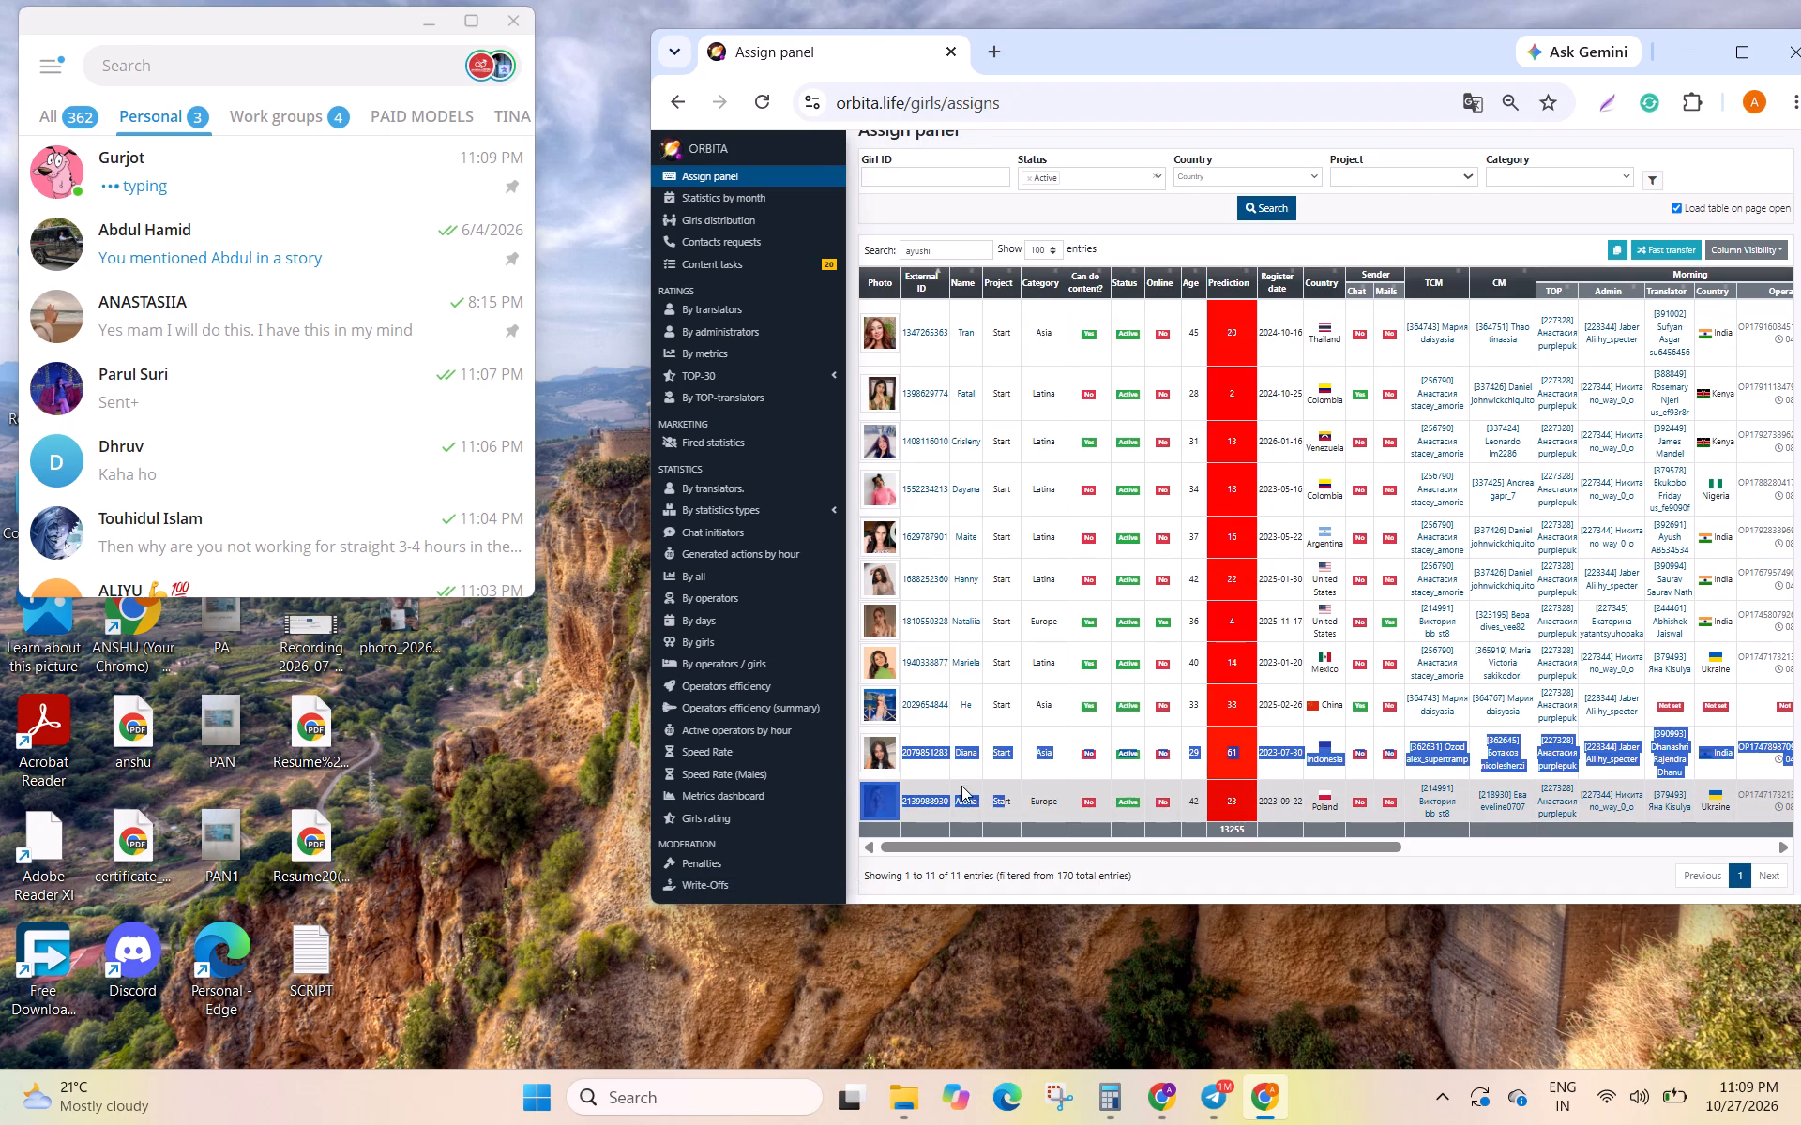
{"action": "right_click", "coordinate": [959, 780]}
{"action": "left_click", "coordinate": [1026, 426]}
{"action": "left_click", "coordinate": [1661, 234]}
{"action": "left_click", "coordinate": [1660, 247]}
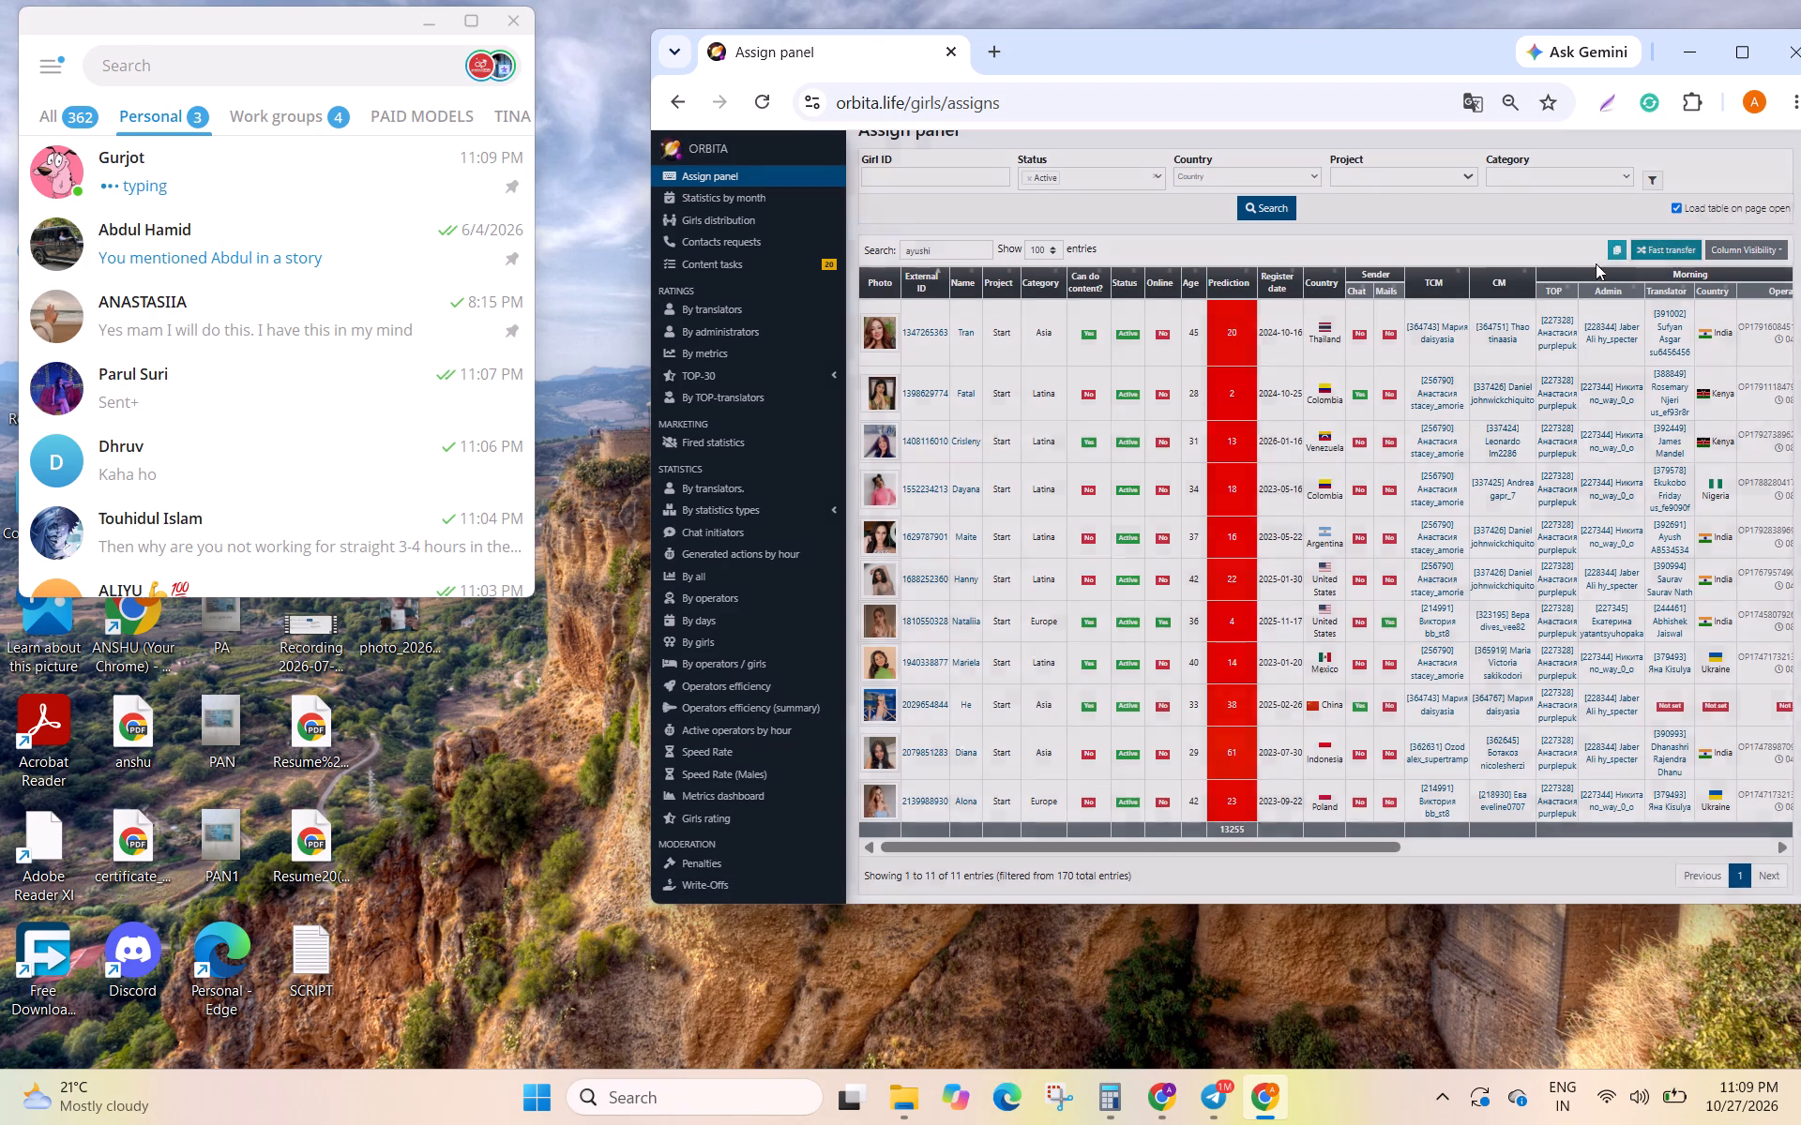
{"action": "right_click", "coordinate": [1216, 246]}
{"action": "left_click", "coordinate": [1246, 517]}
{"action": "left_click", "coordinate": [1055, 209]}
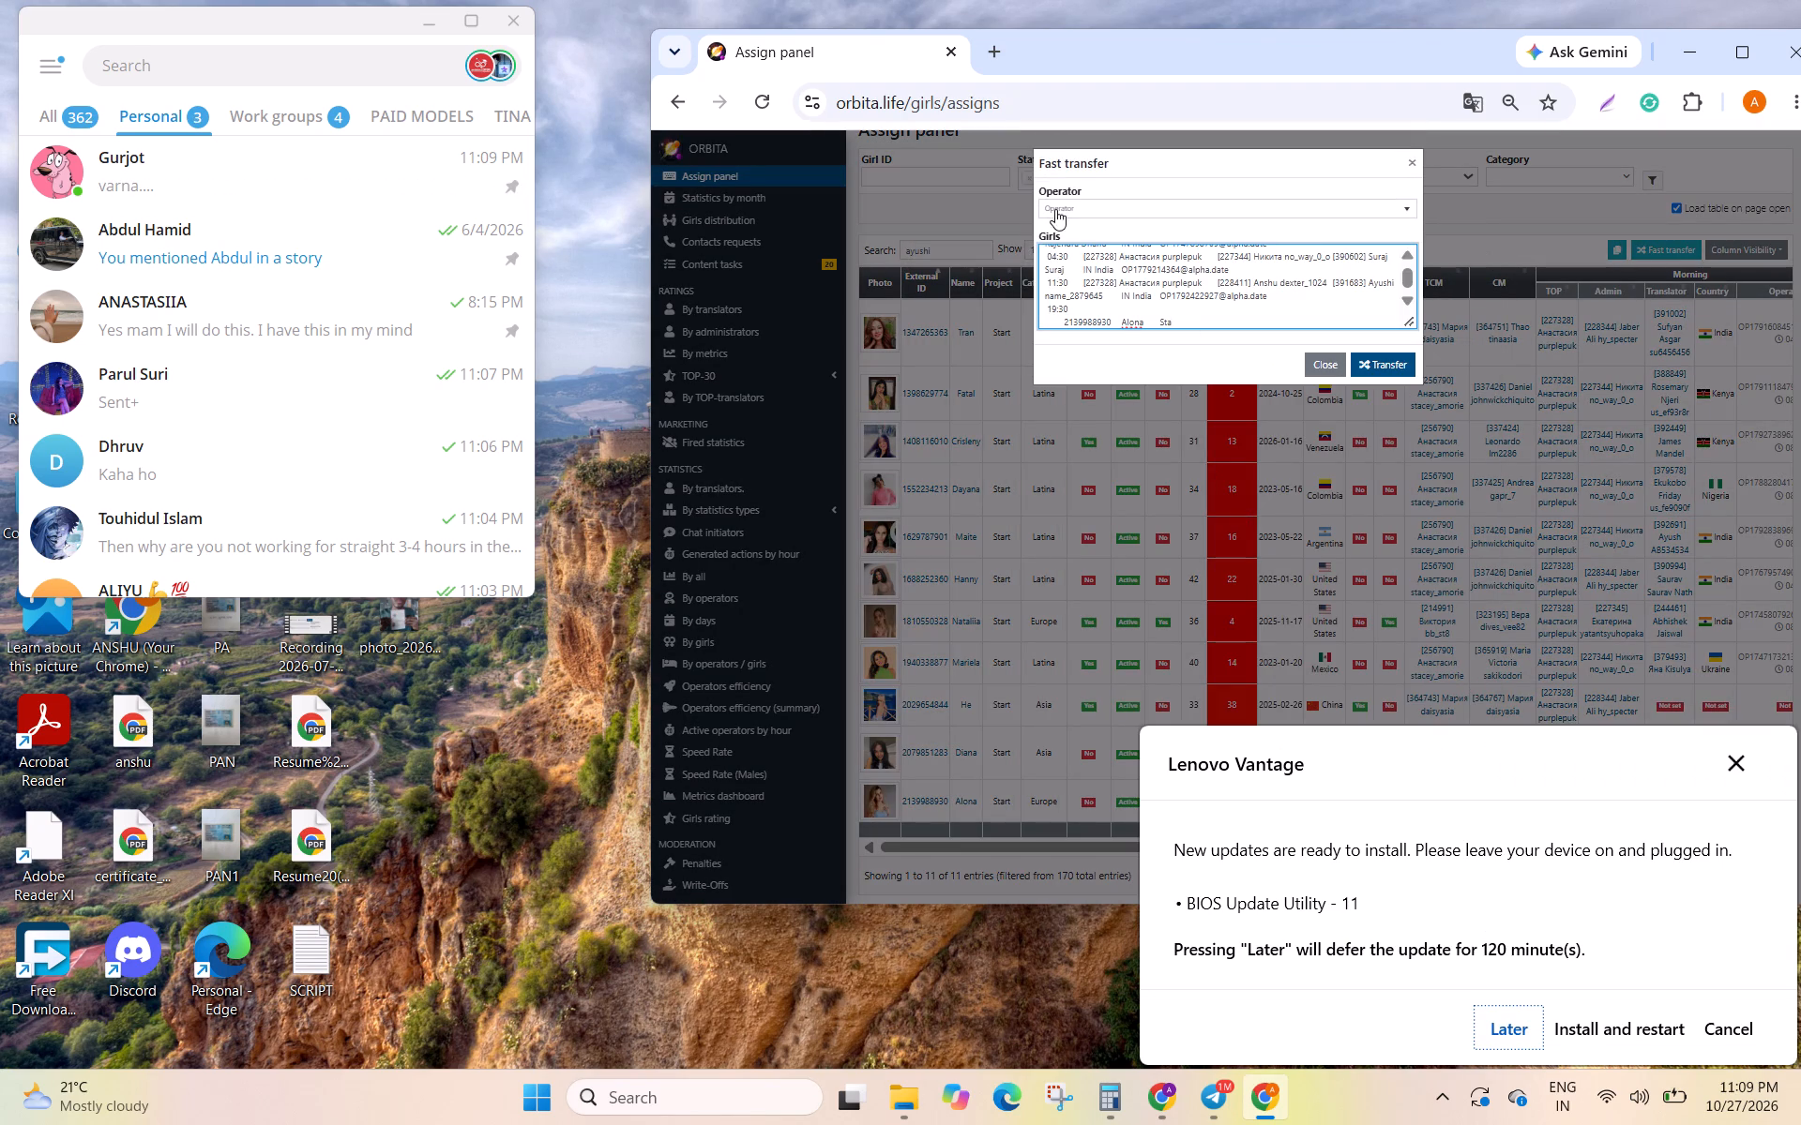
{"action": "left_click", "coordinate": [1057, 226]}
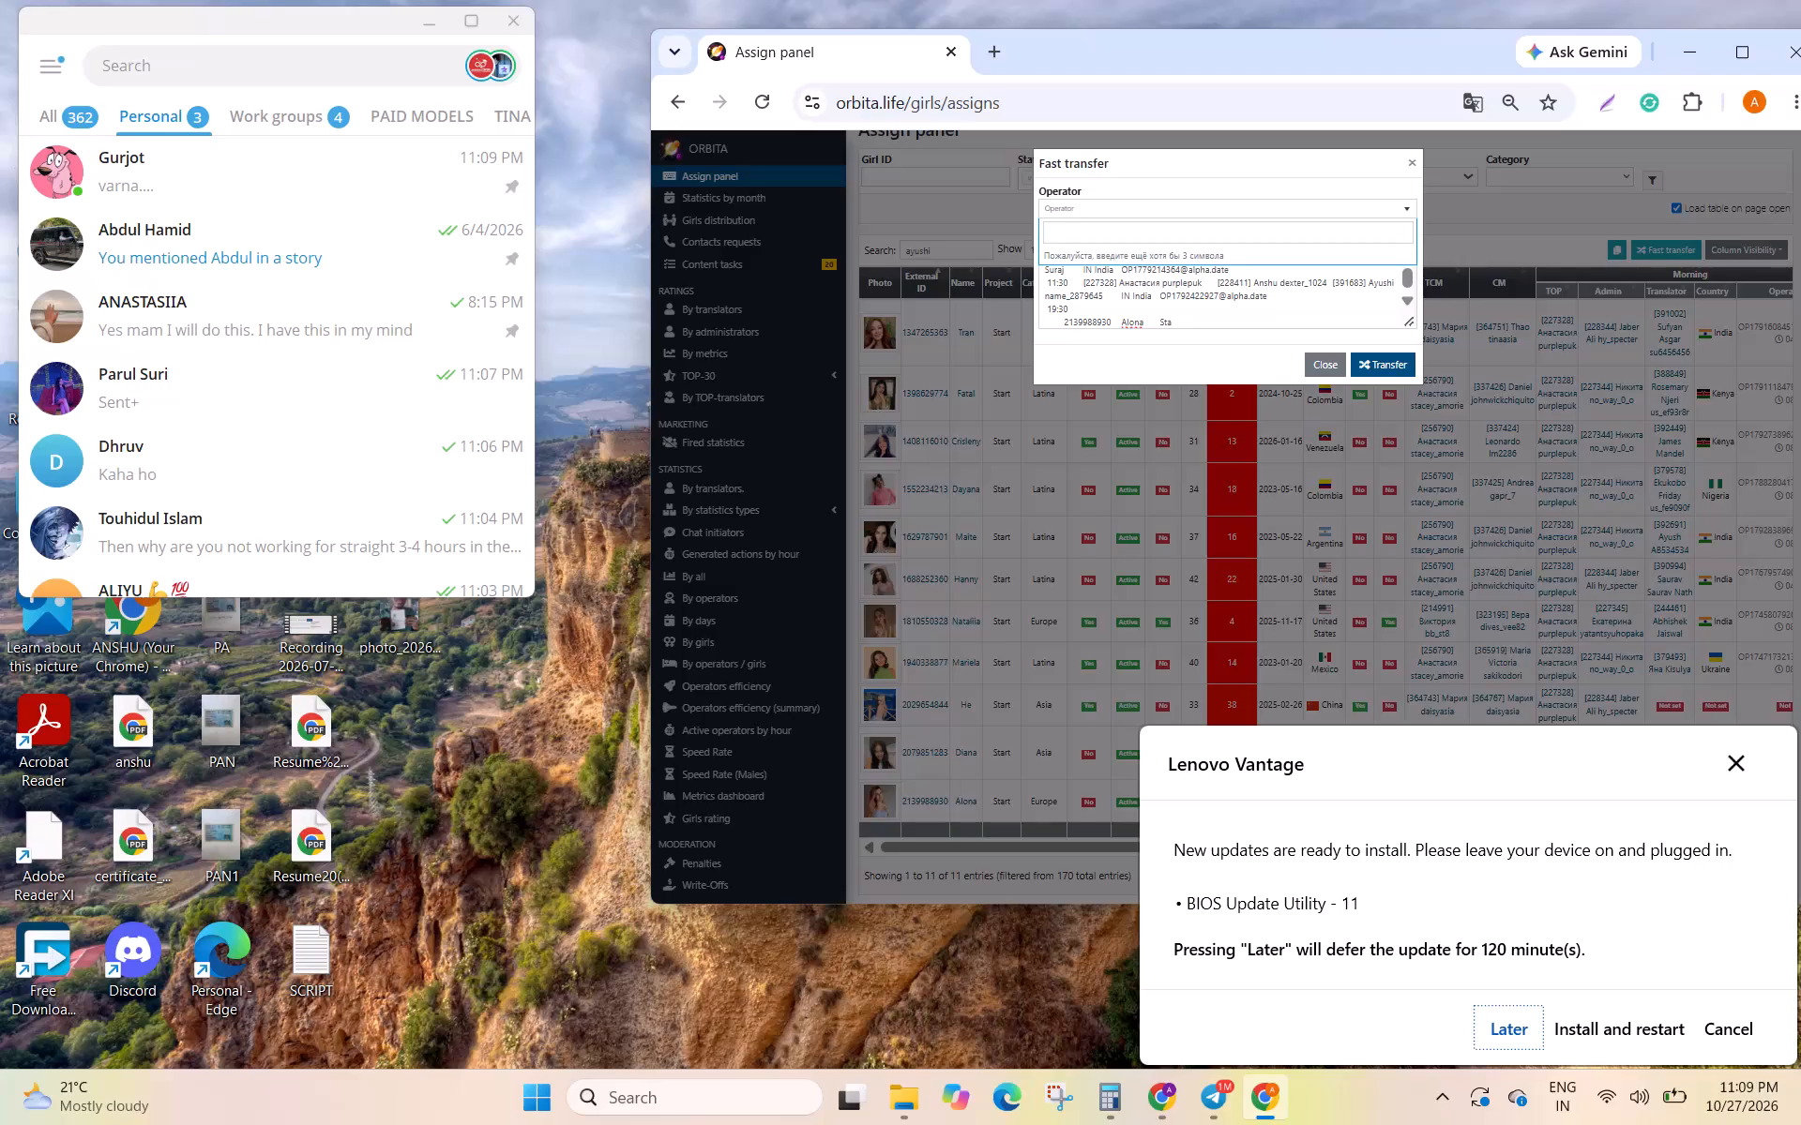
{"action": "key", "text": "i"}
{"action": "key", "text": "s"}
{"action": "key", "text": "h"}
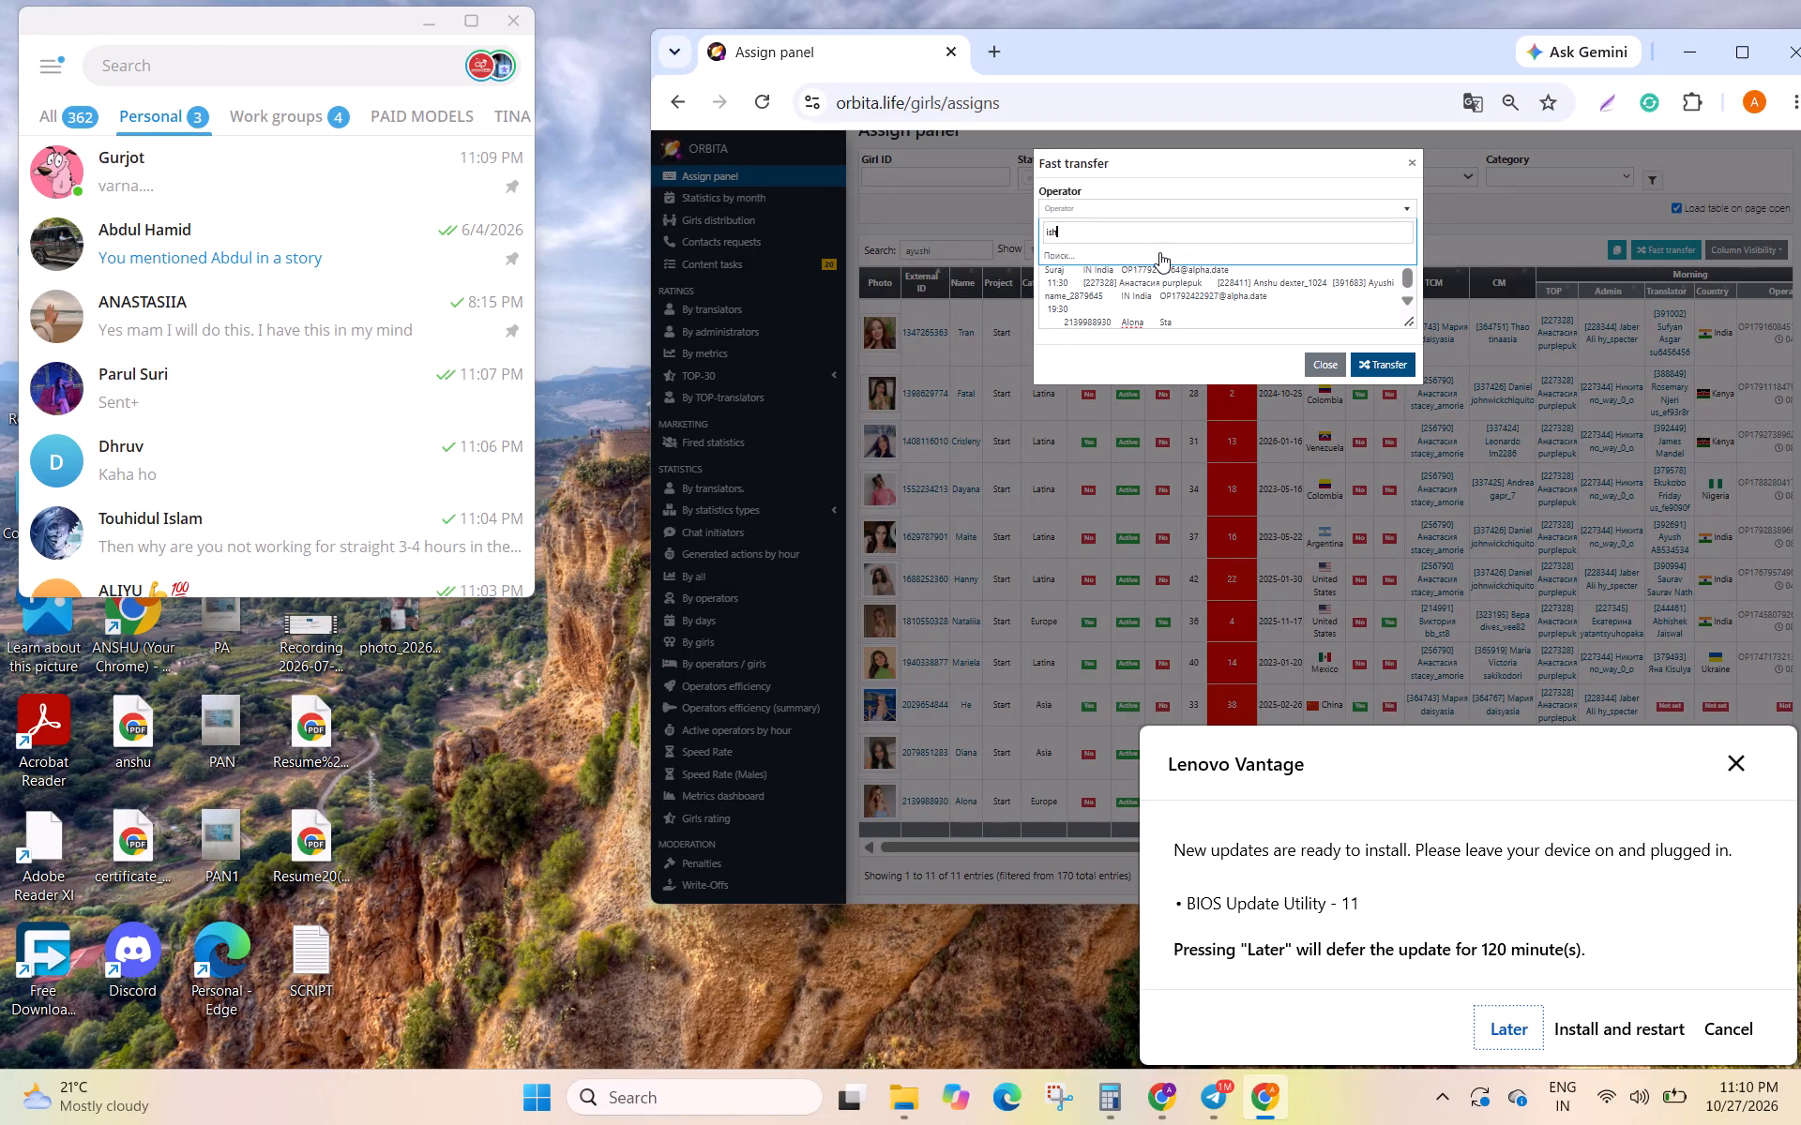
{"action": "left_click", "coordinate": [1157, 268]}
{"action": "left_click", "coordinate": [1401, 365]}
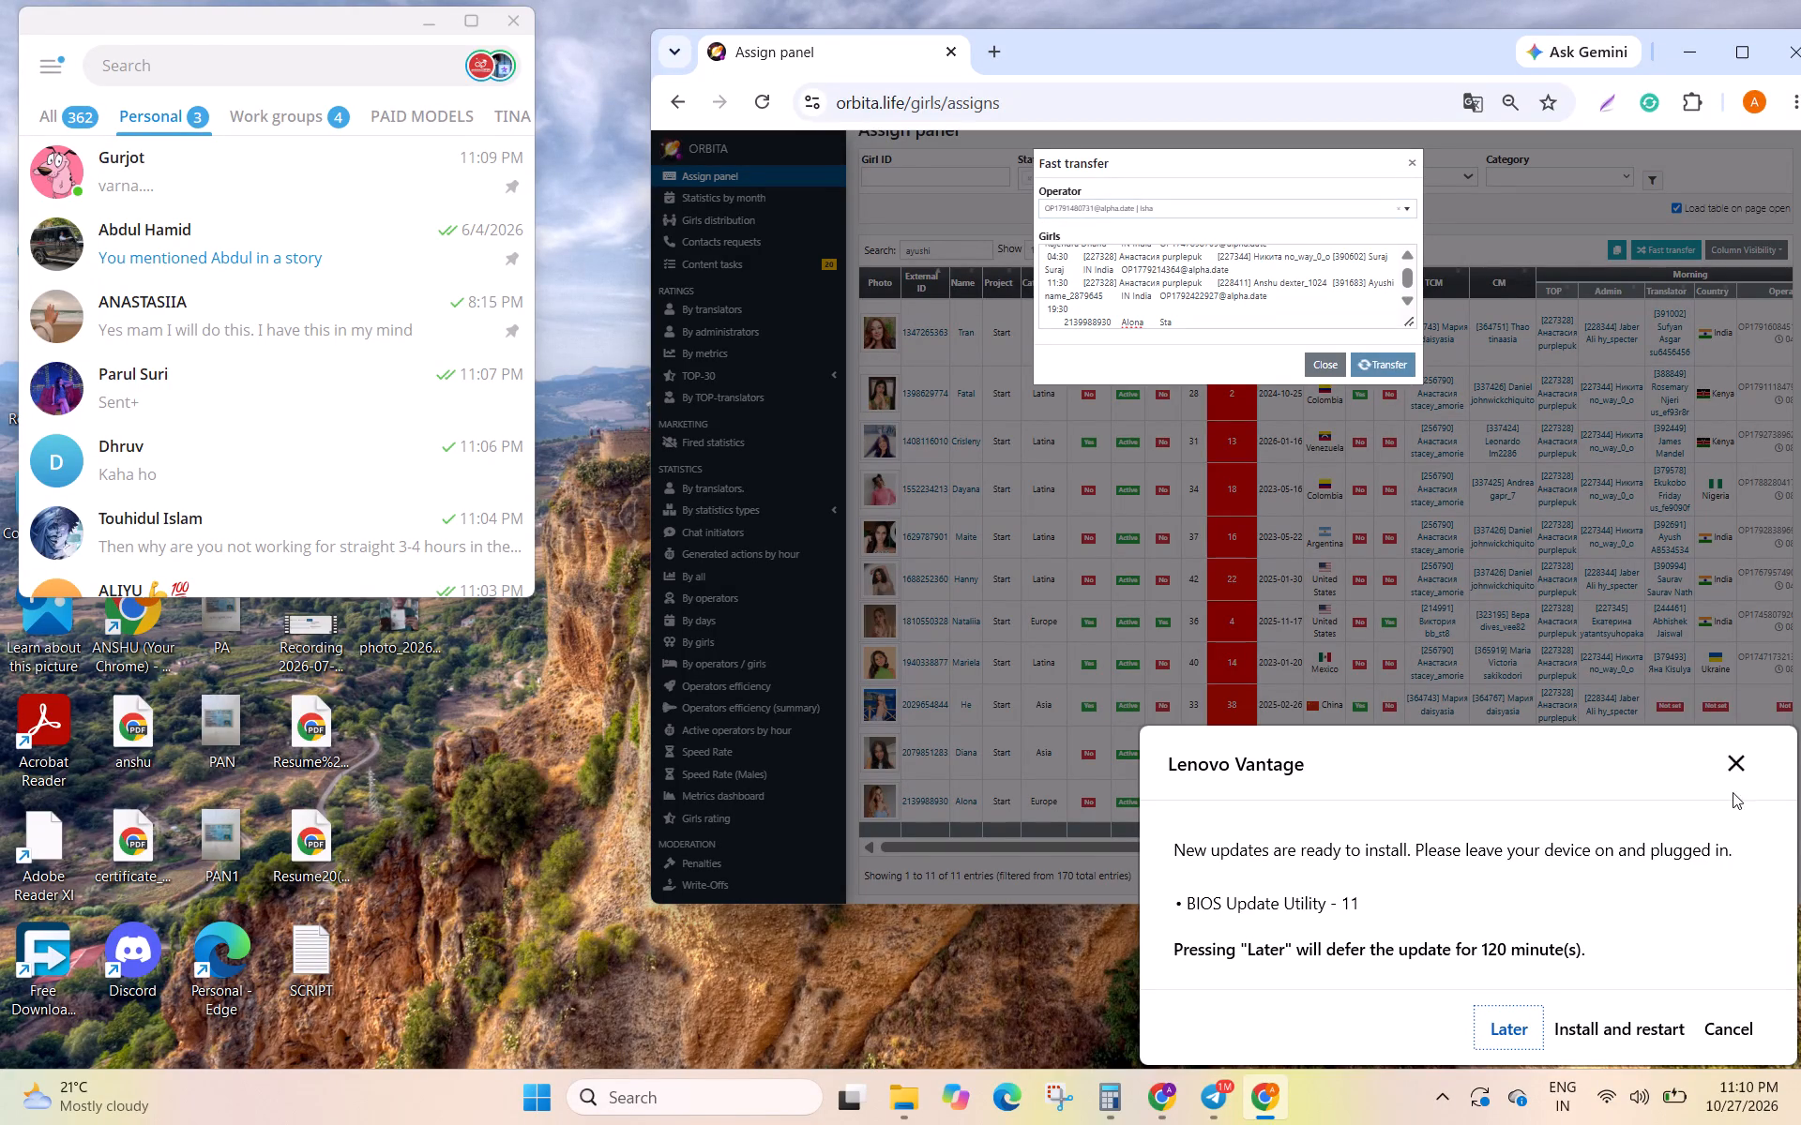
{"action": "left_click", "coordinate": [1744, 759]}
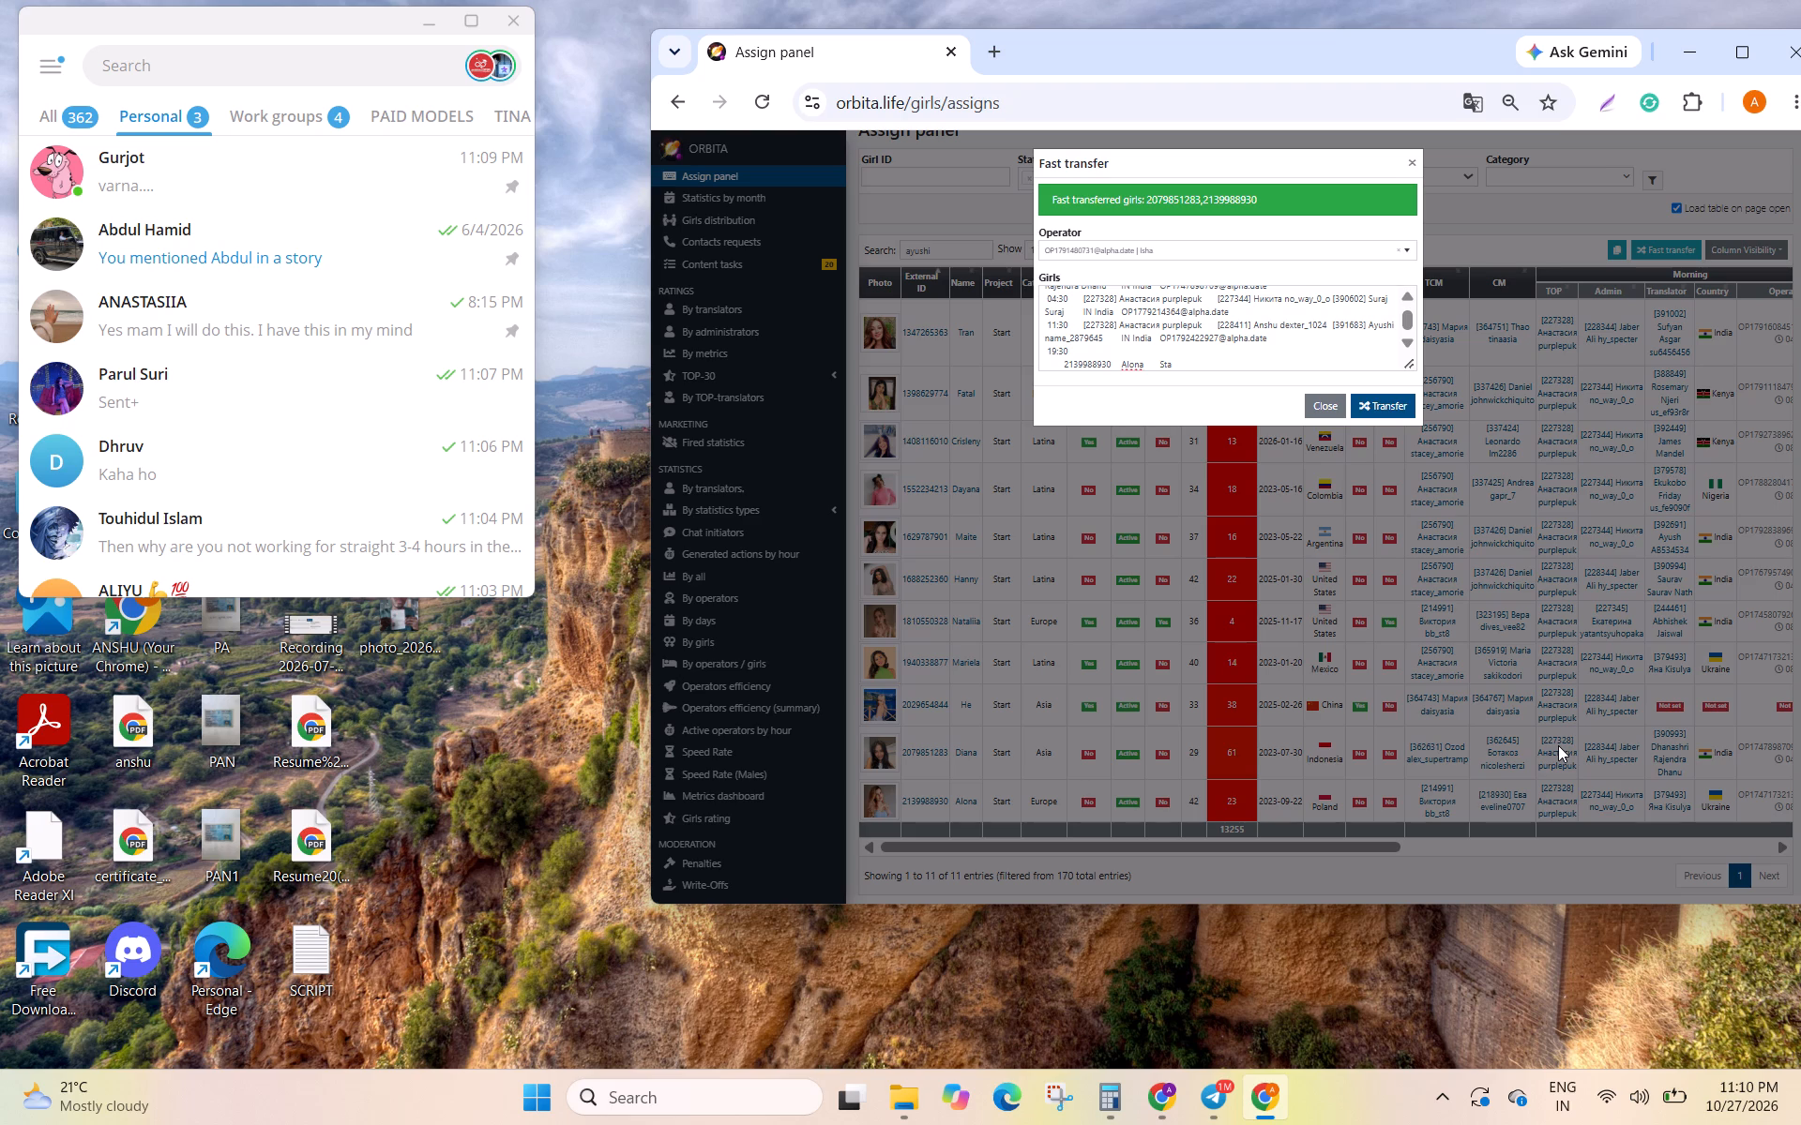
{"action": "left_click", "coordinate": [1332, 402]}
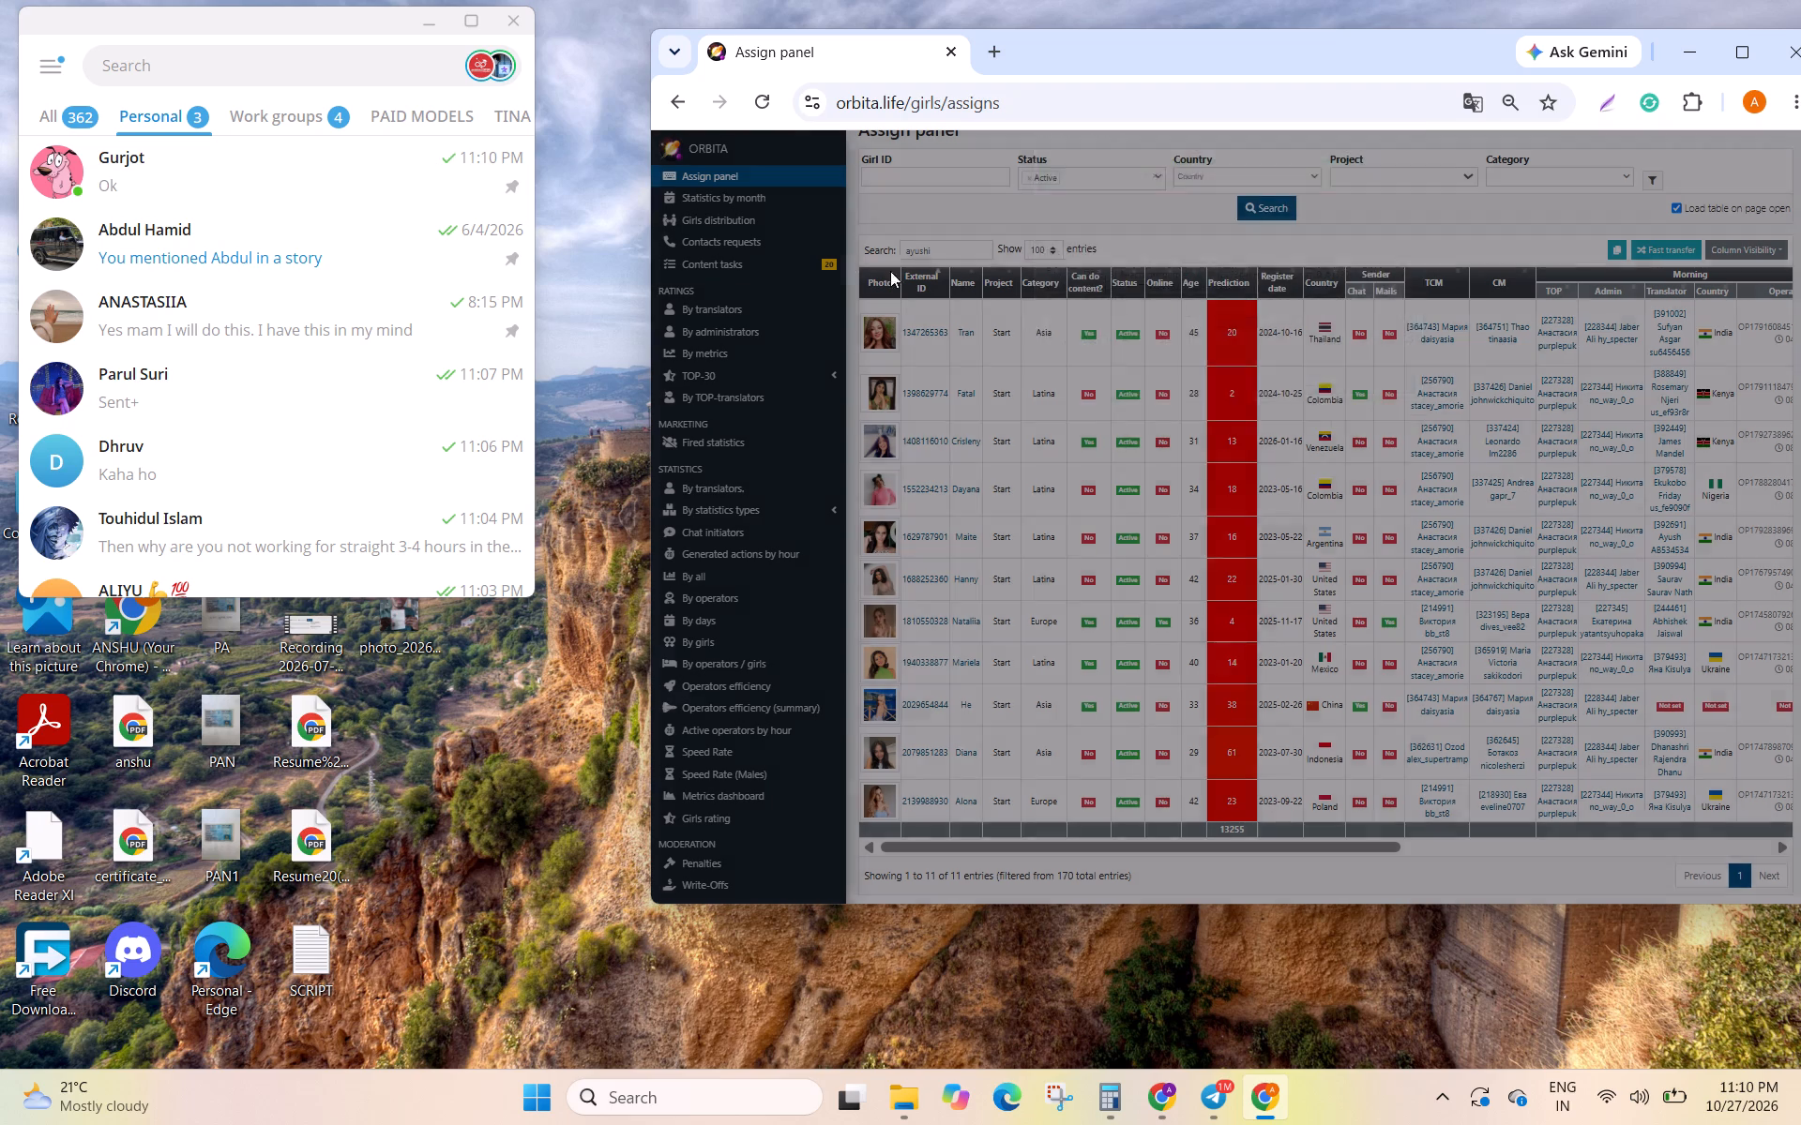
Replace the table filter with "shus".
{"action": "left_click", "coordinate": [980, 253]}
{"action": "left_click", "coordinate": [980, 254]}
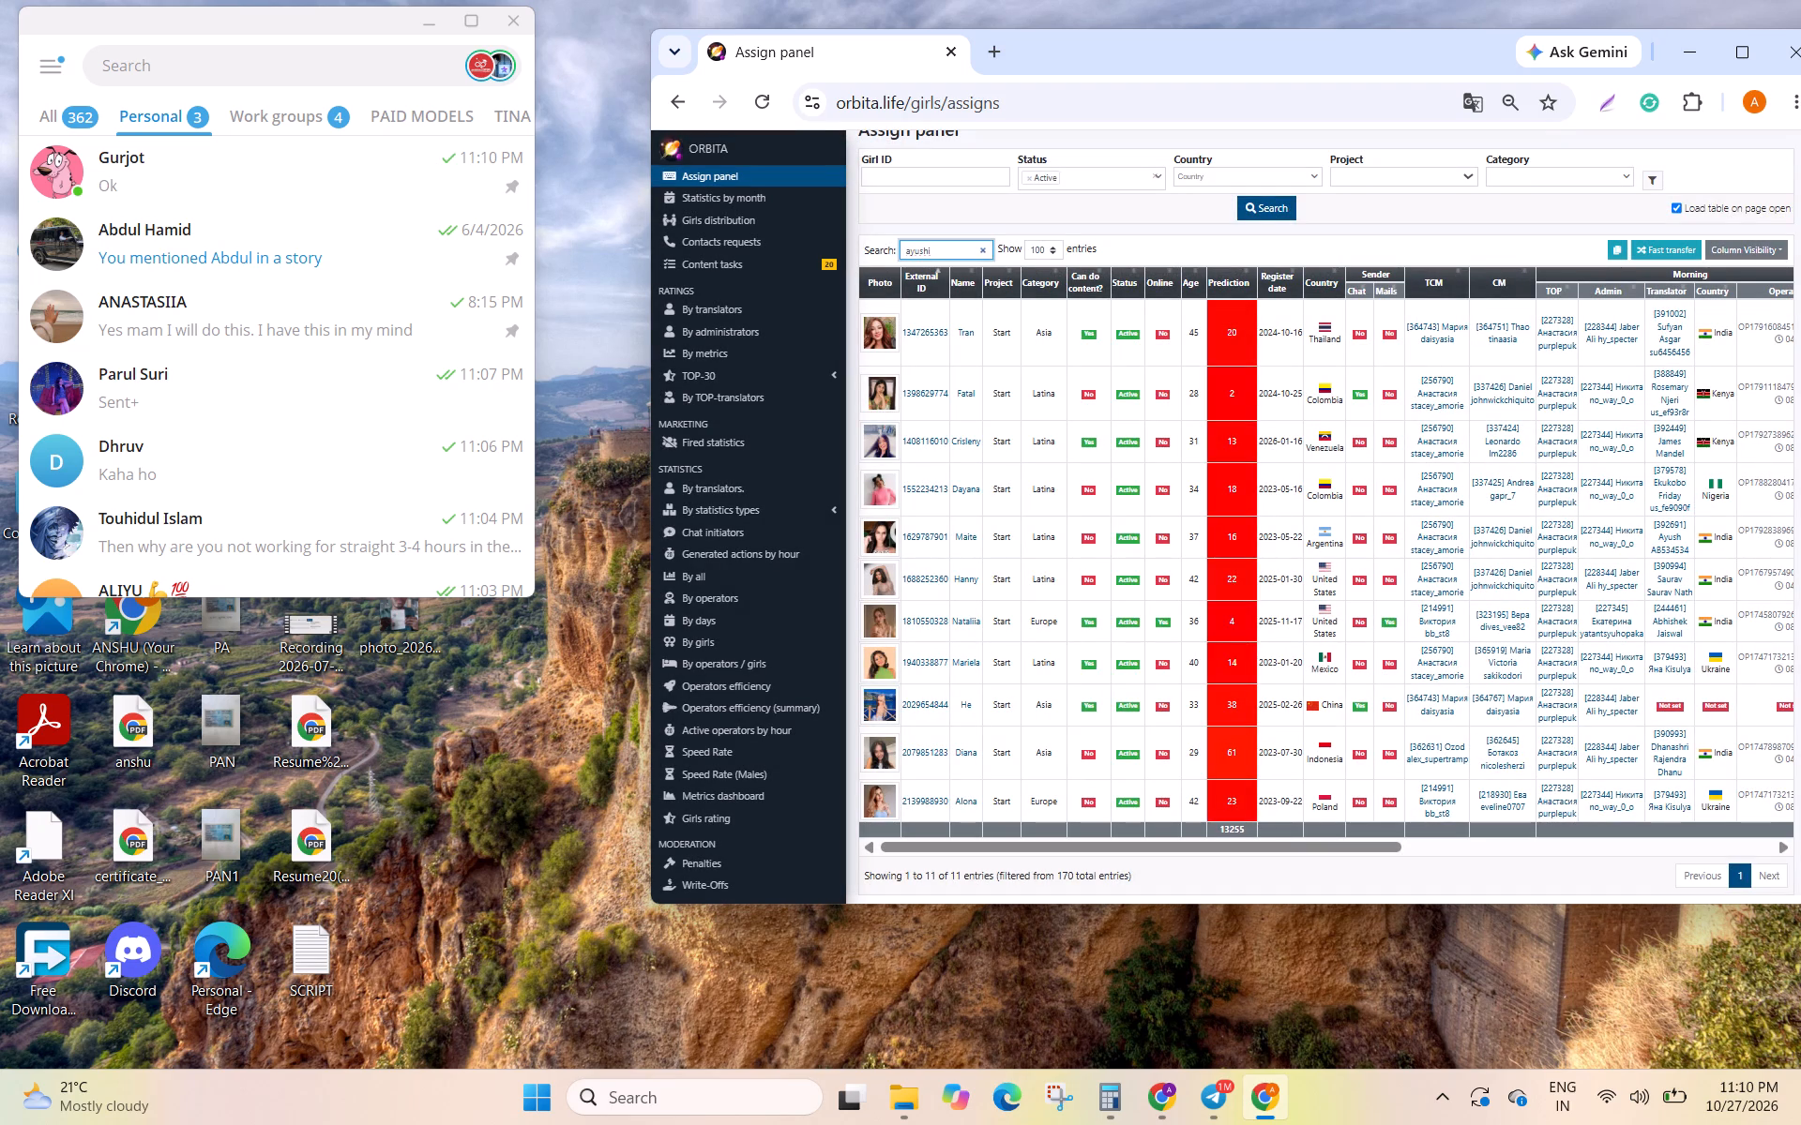
{"action": "left_click", "coordinate": [980, 244]}
{"action": "left_click", "coordinate": [982, 248]}
{"action": "type", "text": "shu"}
{"action": "key", "text": "s"}
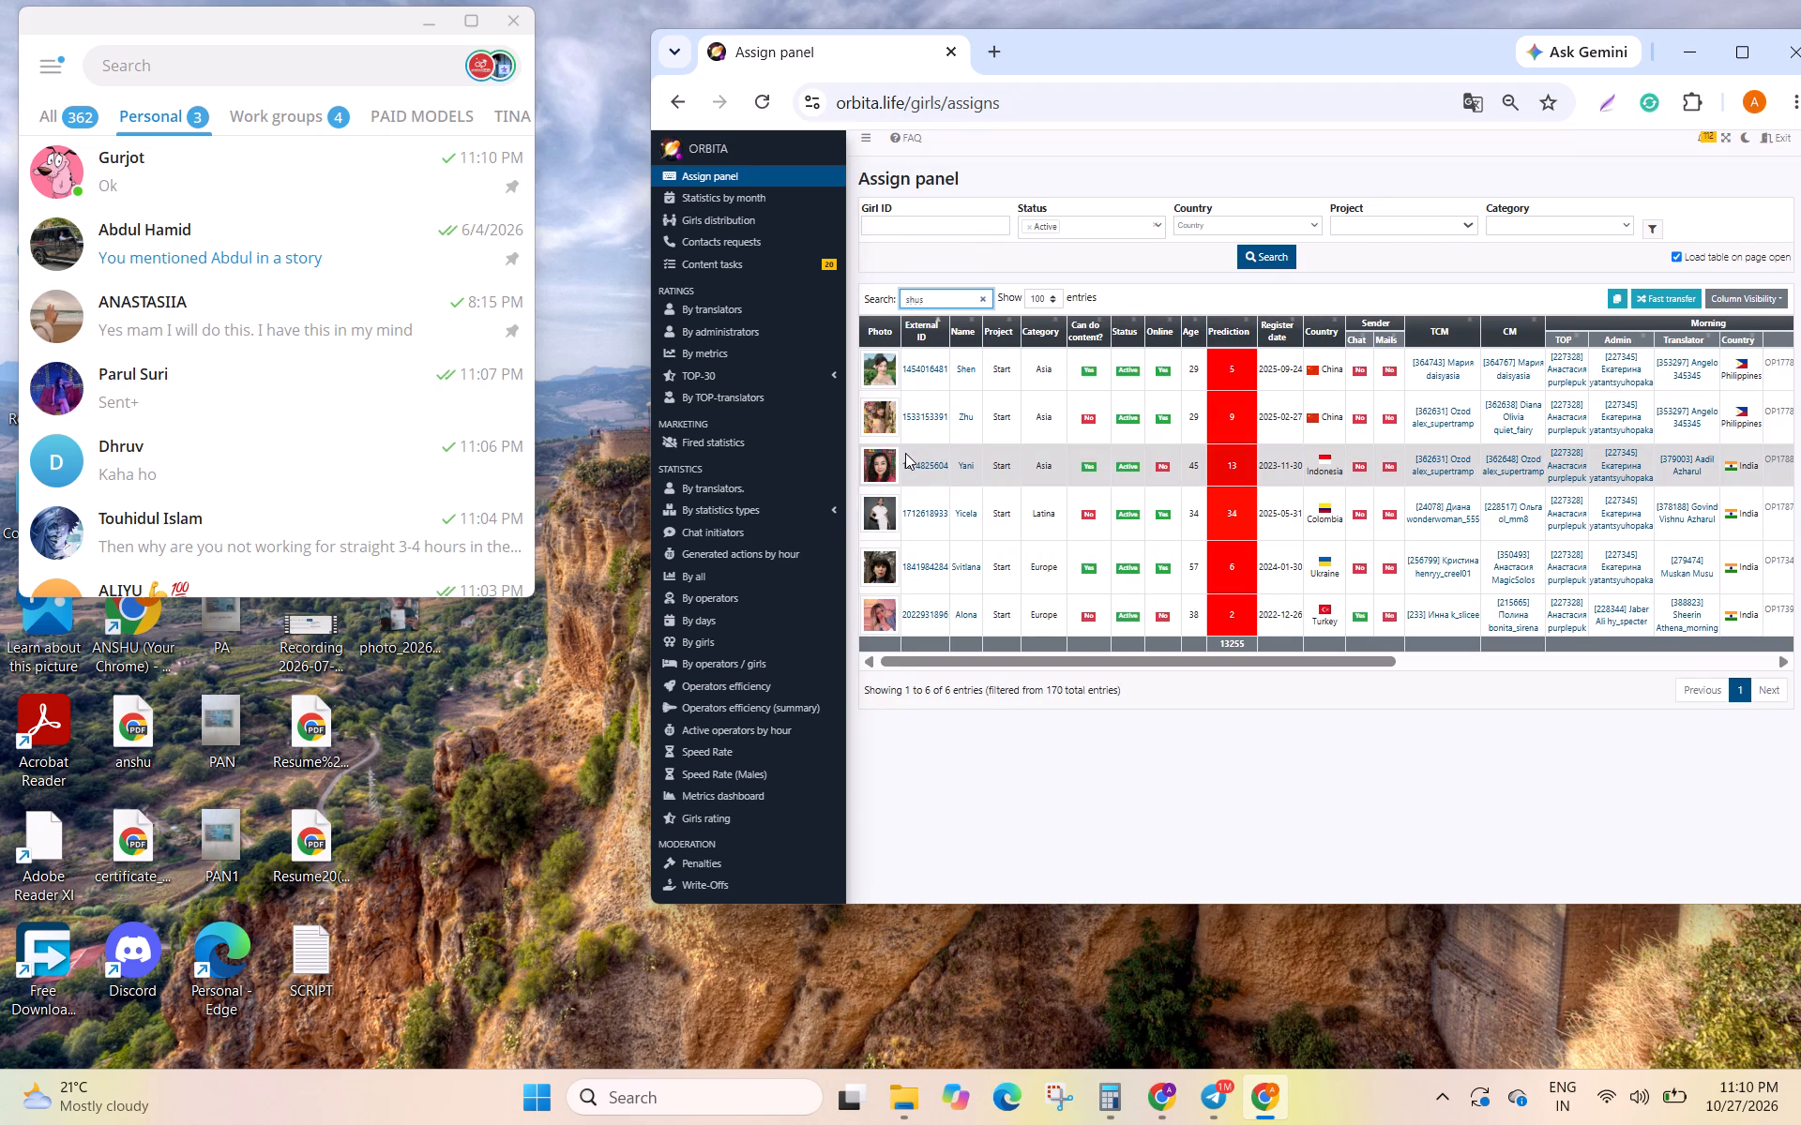
Fast-transfer the Yani profile to the operator Sikder, found by searching "saz", using its copied row, and close the form.
{"action": "left_click_drag", "start_coordinate": [900, 452], "coordinate": [1035, 464]}
{"action": "right_click", "coordinate": [988, 468]}
{"action": "left_click", "coordinate": [1085, 488]}
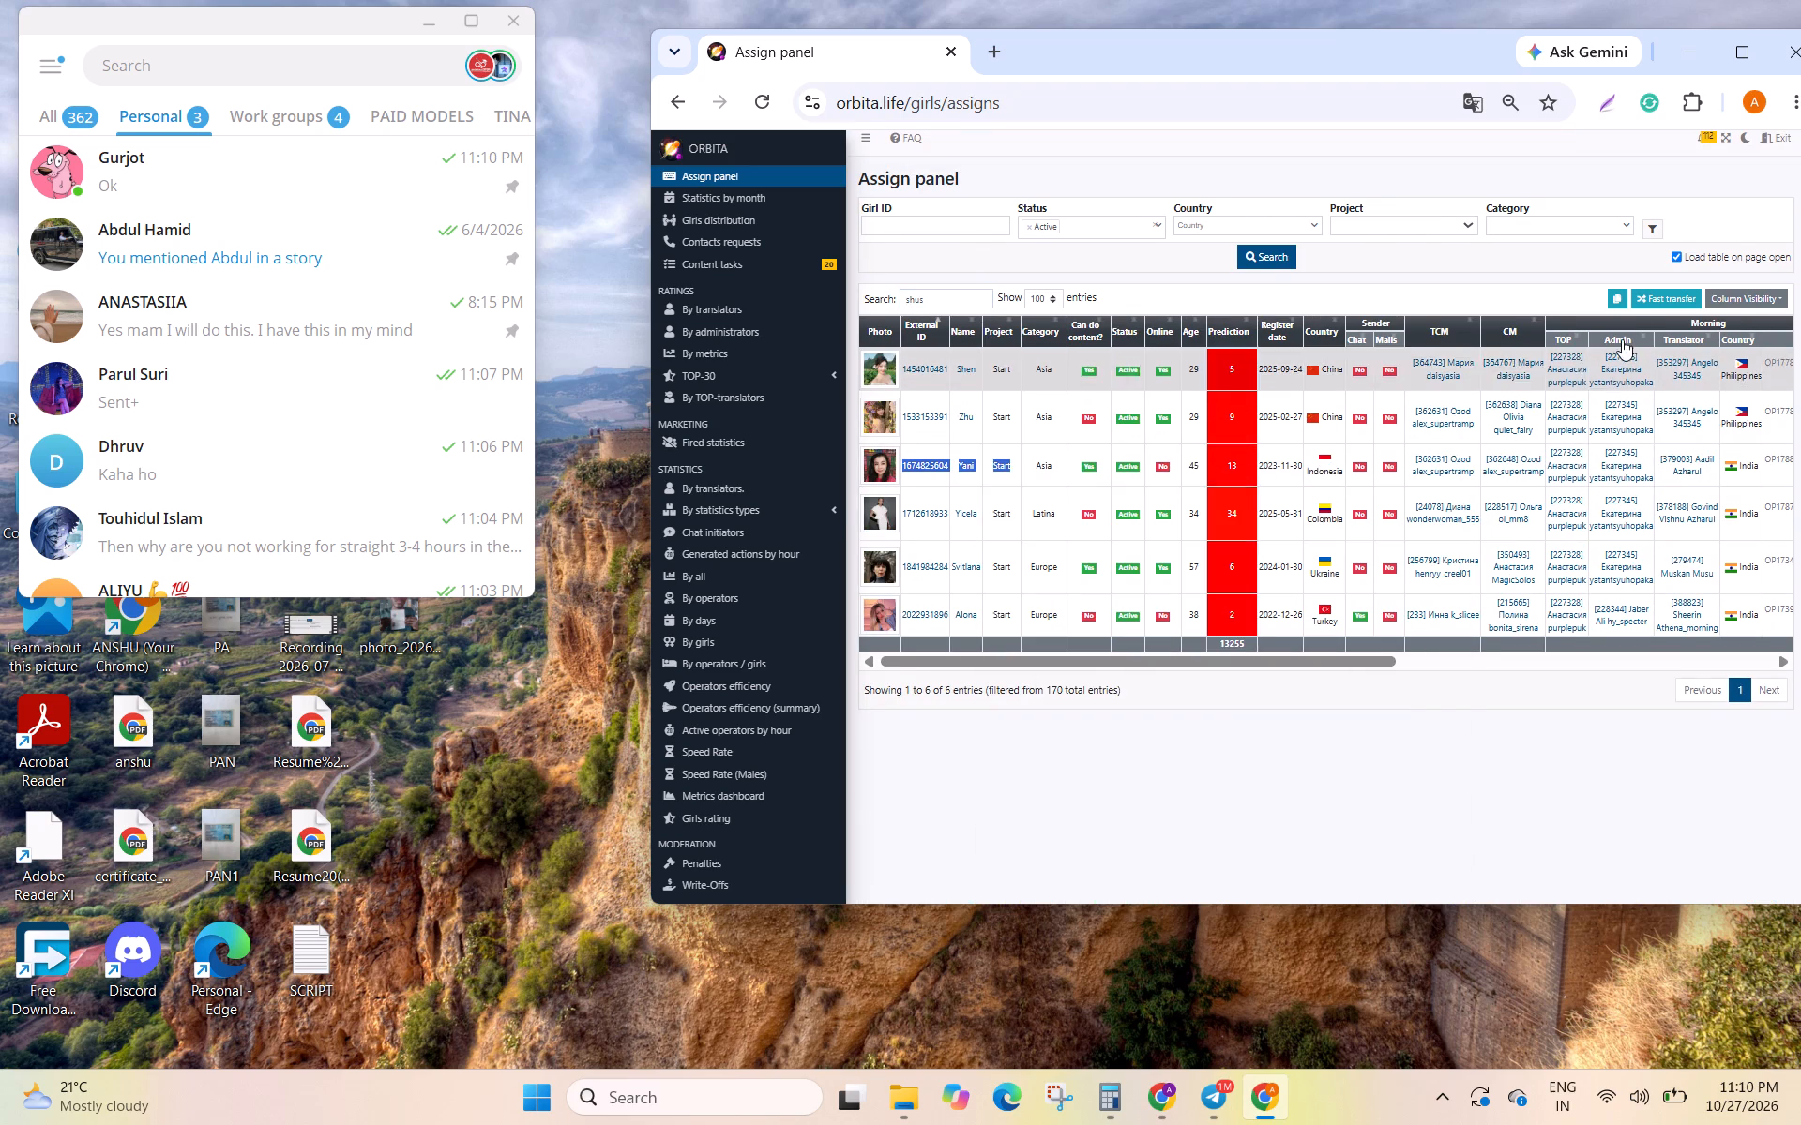
{"action": "left_click", "coordinate": [1644, 301]}
{"action": "right_click", "coordinate": [1218, 292]}
{"action": "left_click", "coordinate": [1260, 558]}
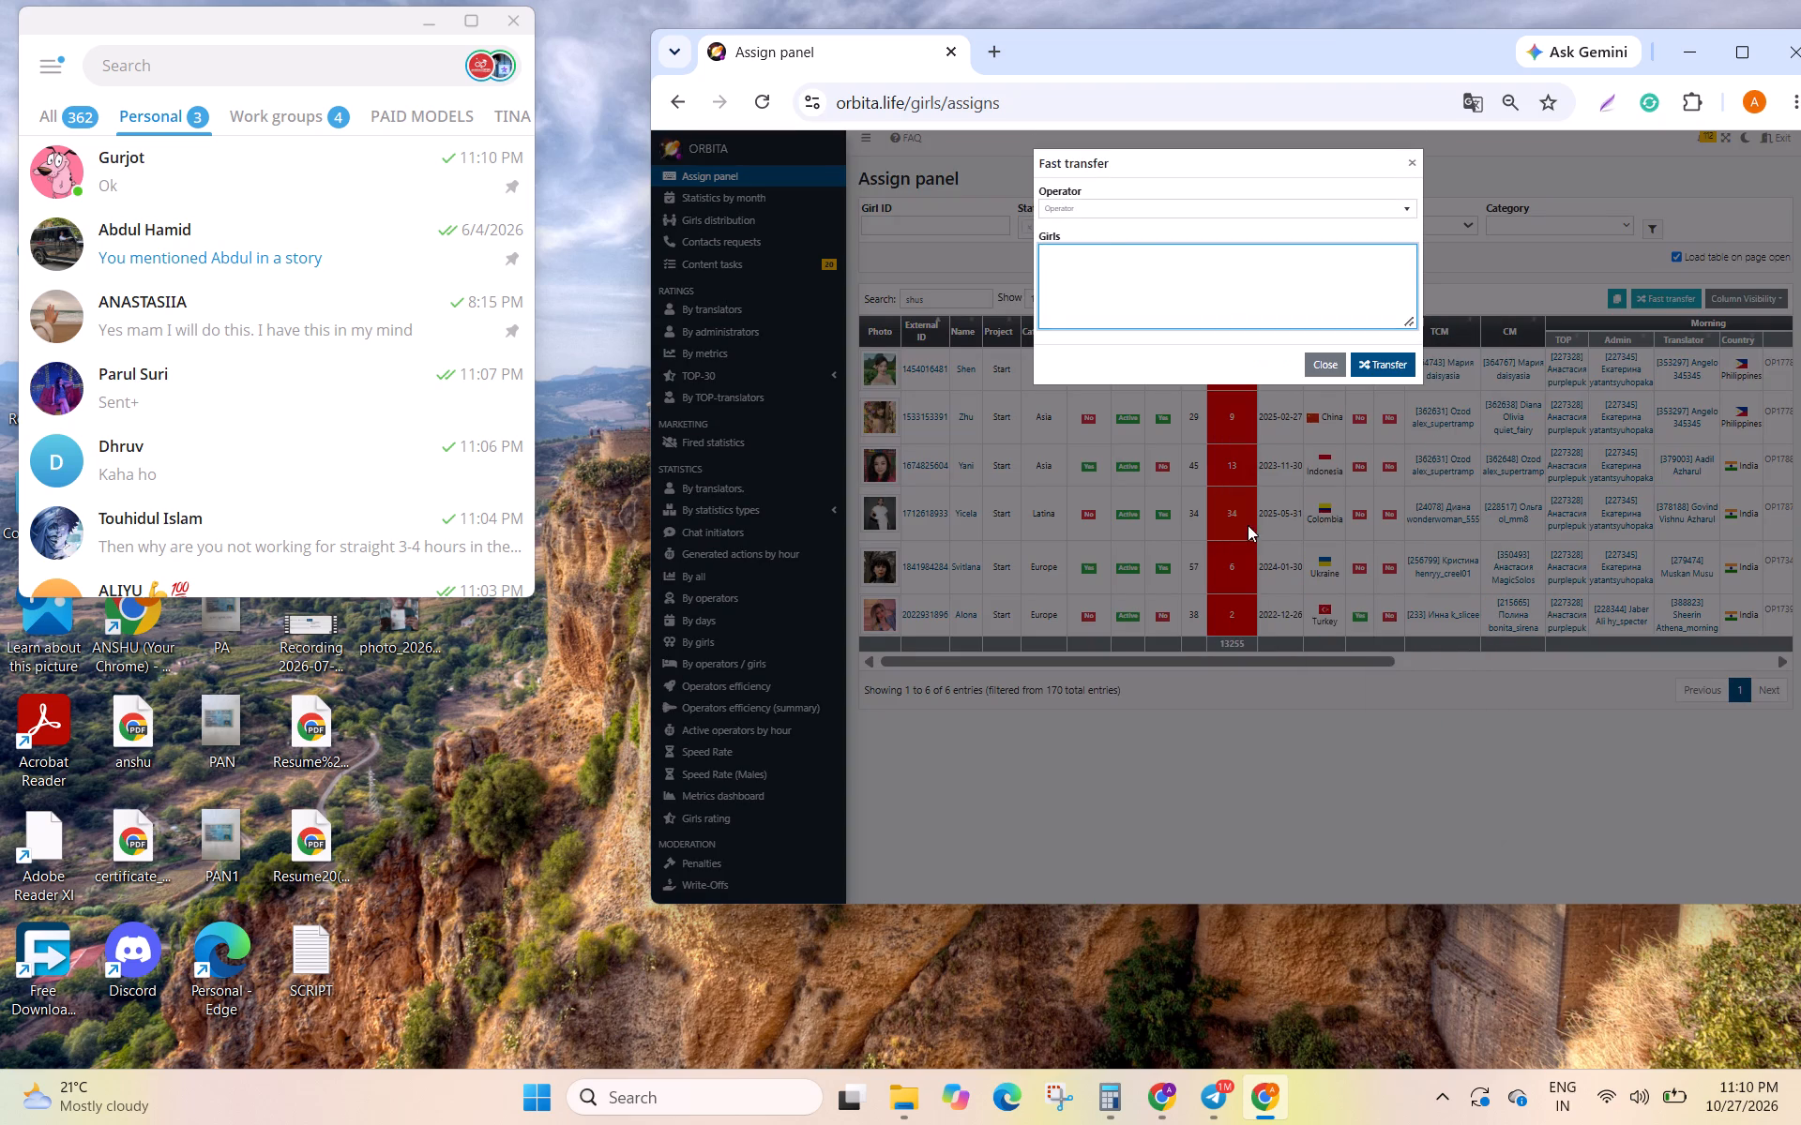
{"action": "left_click", "coordinate": [1065, 208]}
{"action": "left_click", "coordinate": [1061, 233]}
{"action": "type", "text": "sa"}
{"action": "key", "text": "z"}
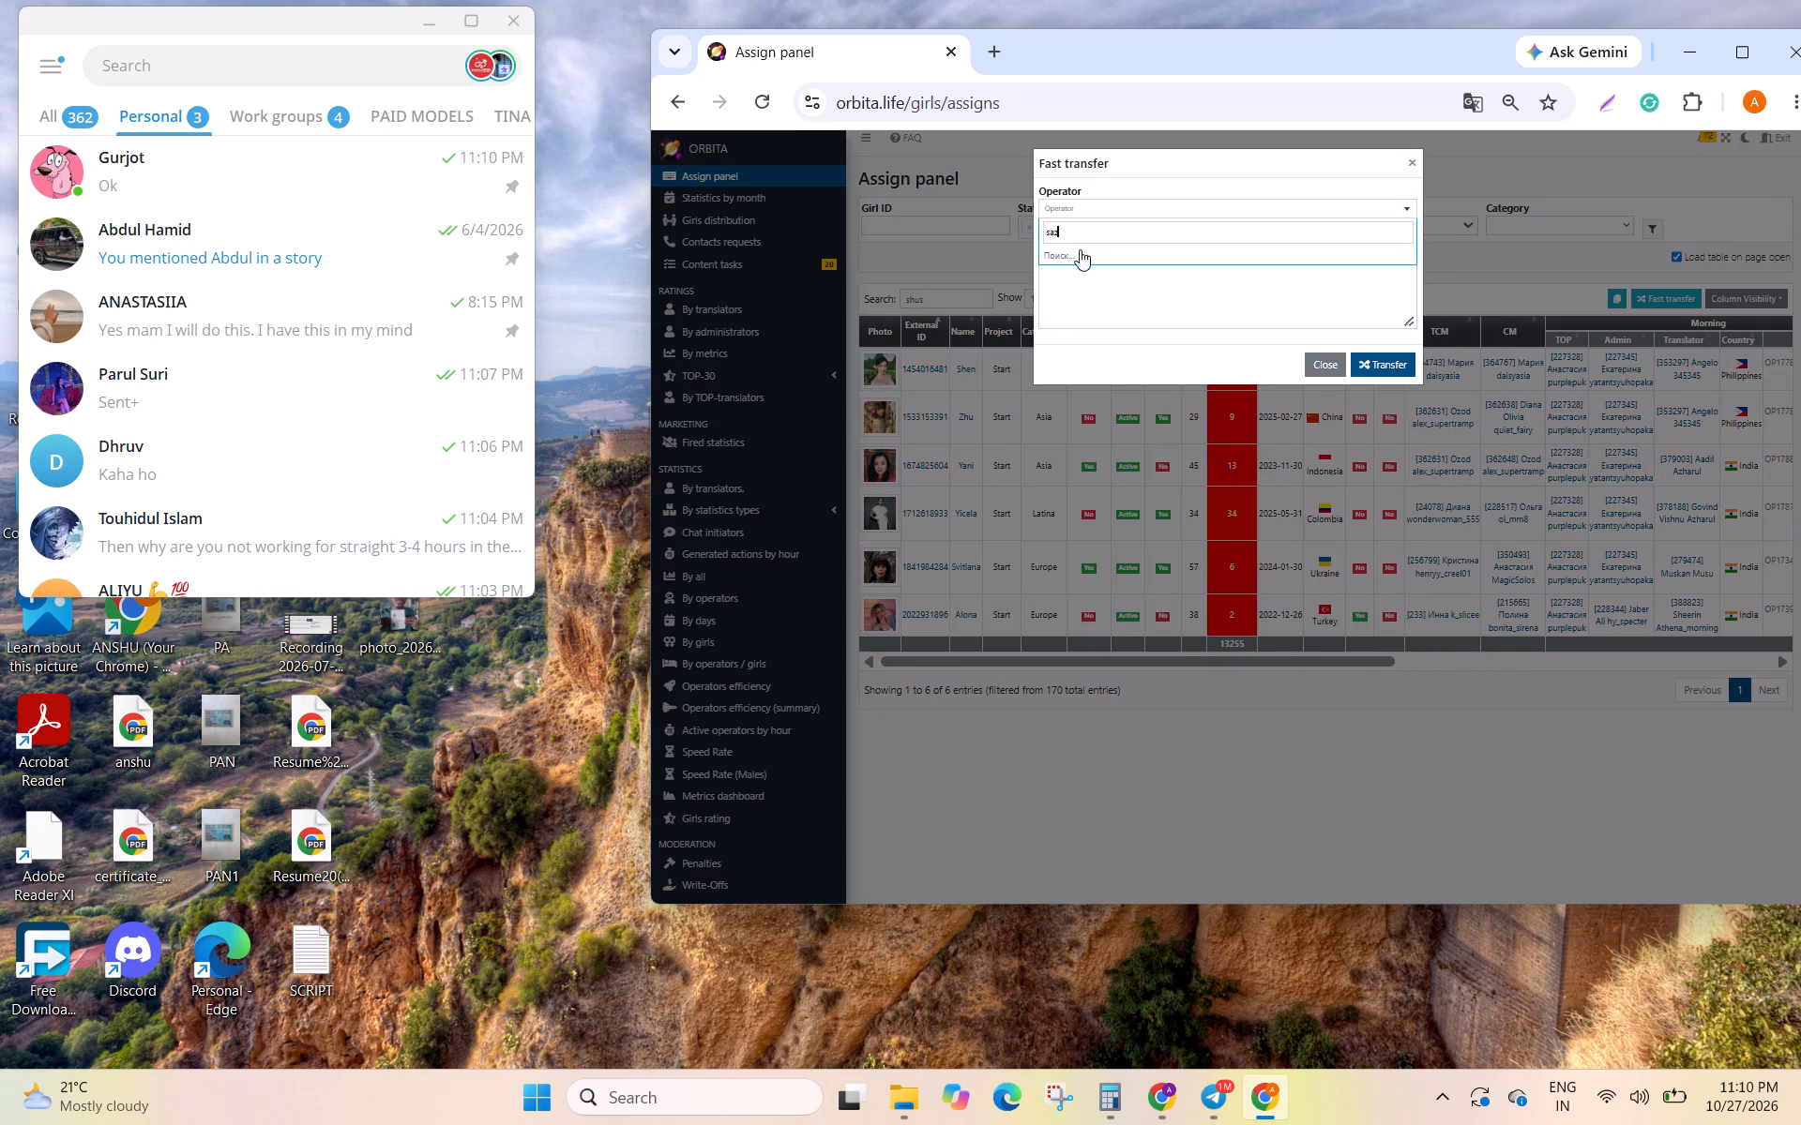
{"action": "left_click", "coordinate": [1179, 257]}
{"action": "left_click", "coordinate": [1384, 369]}
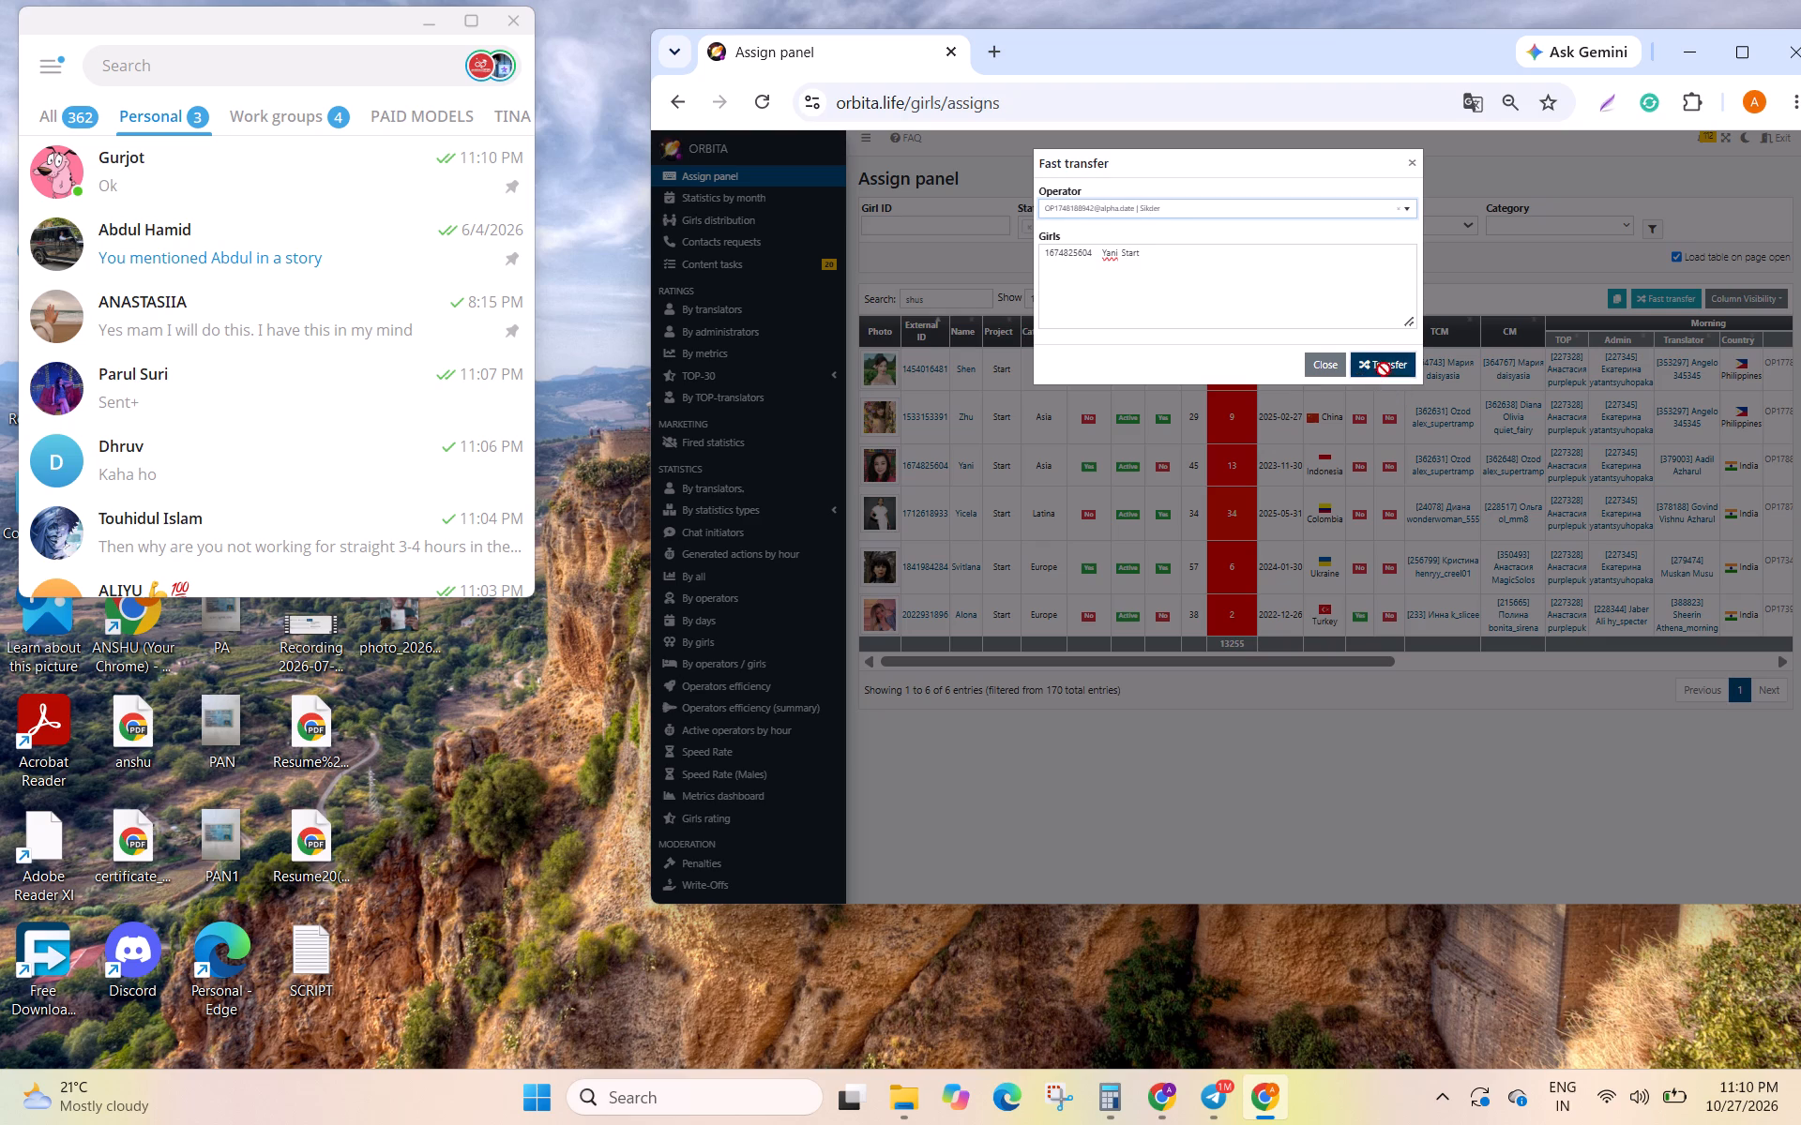
{"action": "left_click", "coordinate": [1318, 406]}
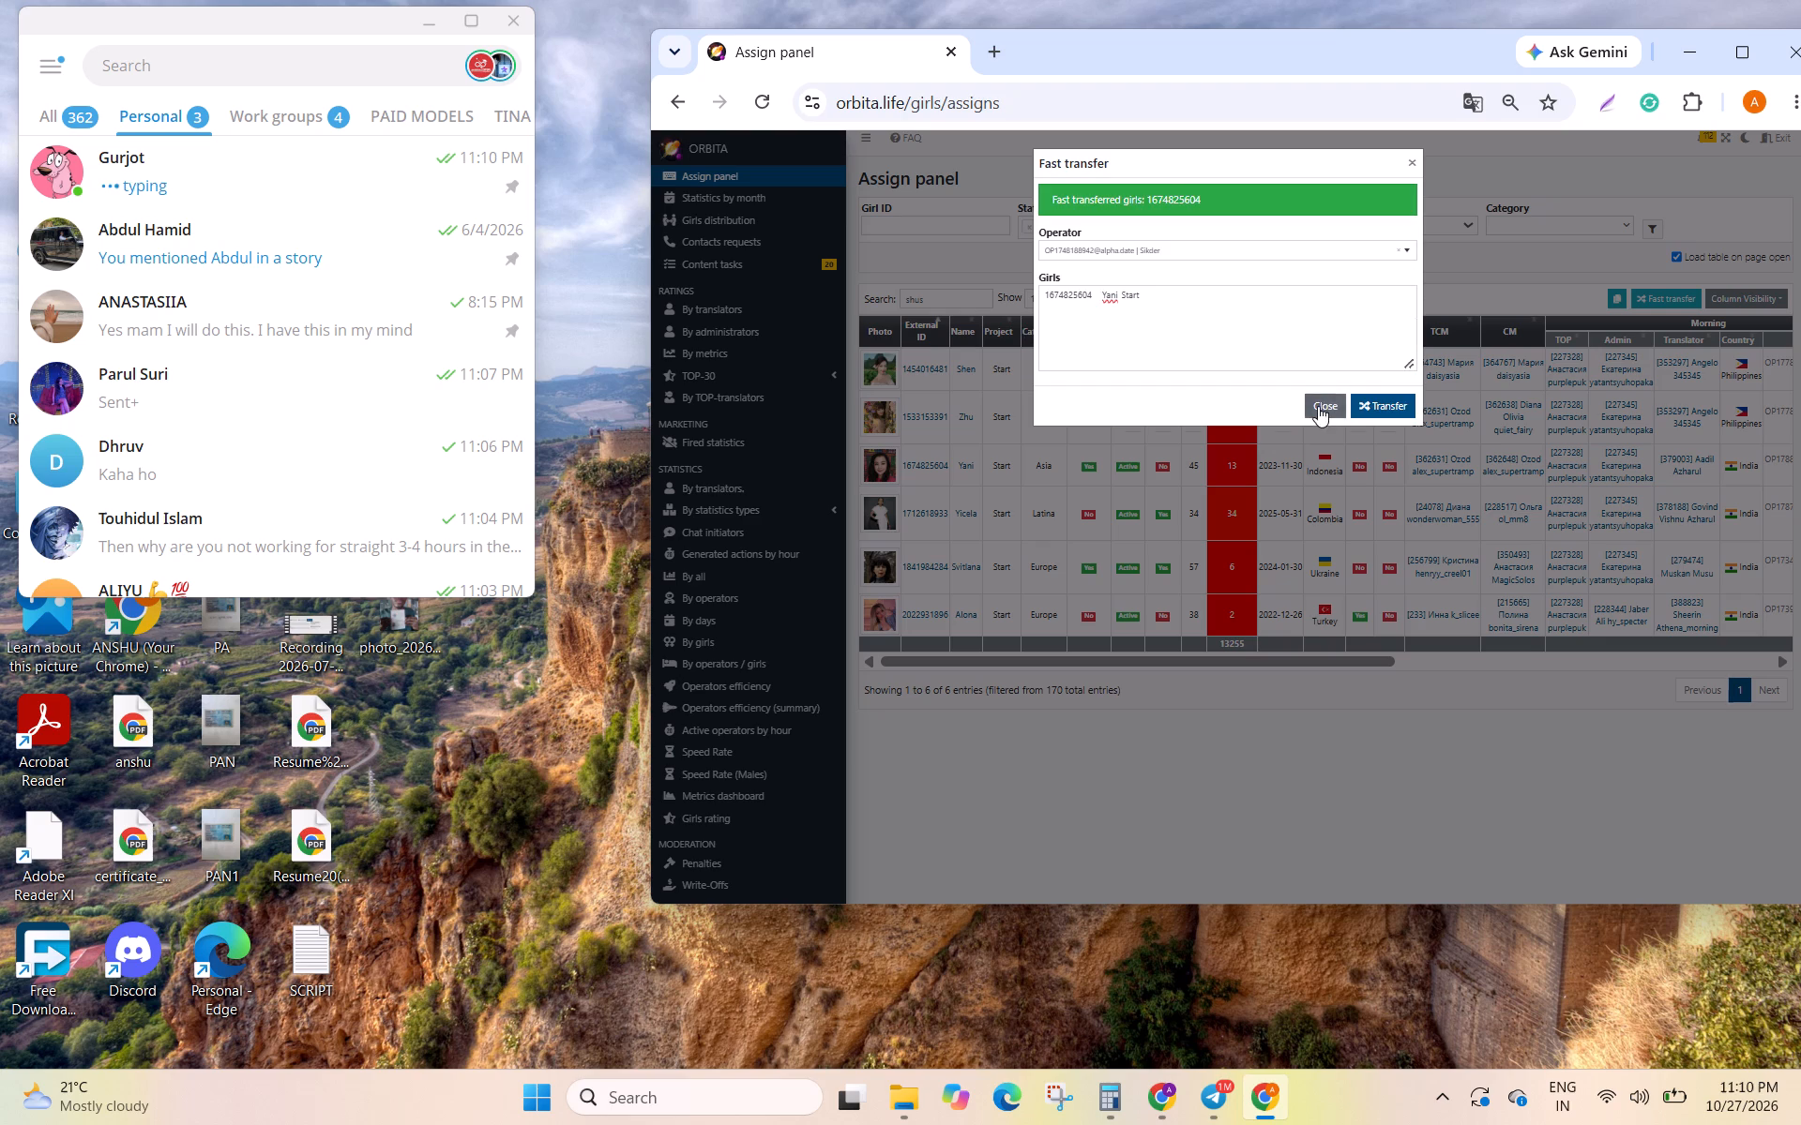
Fast-transfer the Alona profile to the operator Miguel, found by searching "mig", using its copied row, and close the form.
{"action": "left_click_drag", "start_coordinate": [899, 601], "coordinate": [974, 611]}
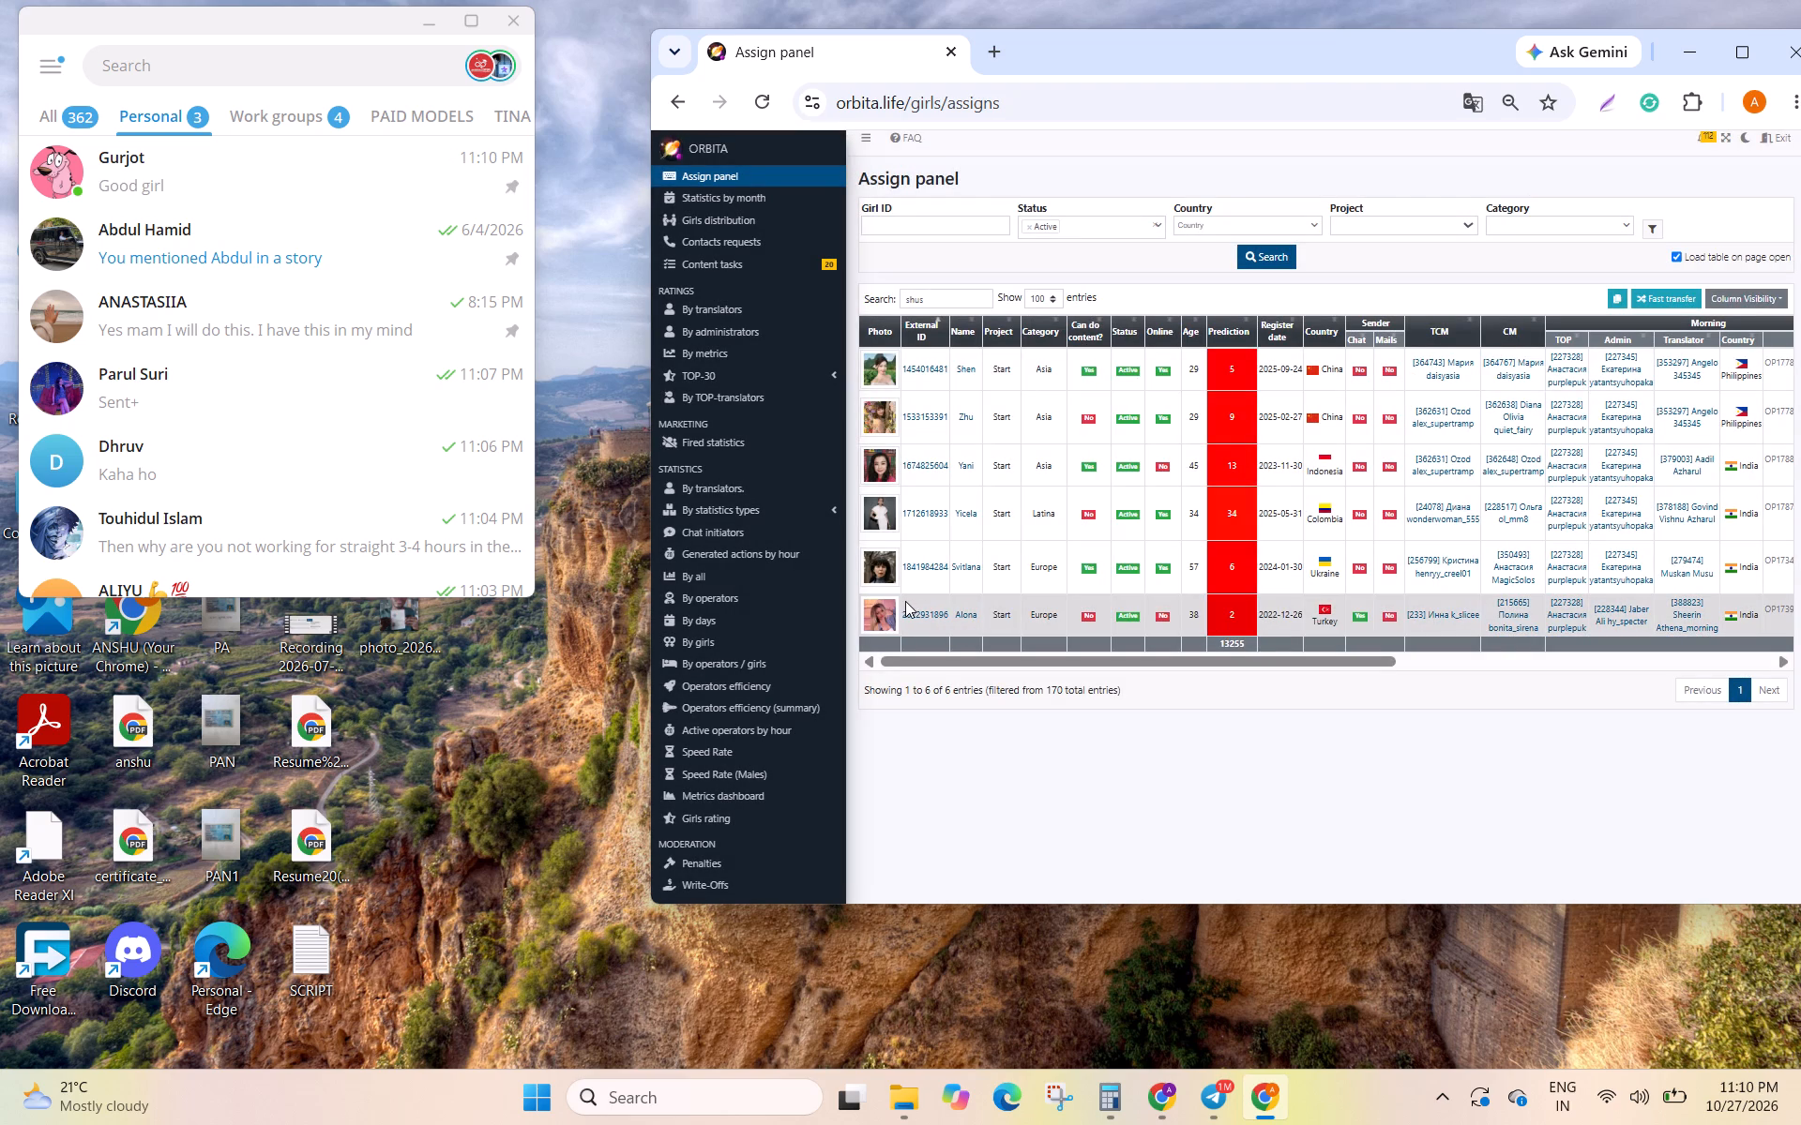
{"action": "left_click_drag", "start_coordinate": [902, 601], "coordinate": [1001, 601]}
{"action": "right_click", "coordinate": [965, 633]}
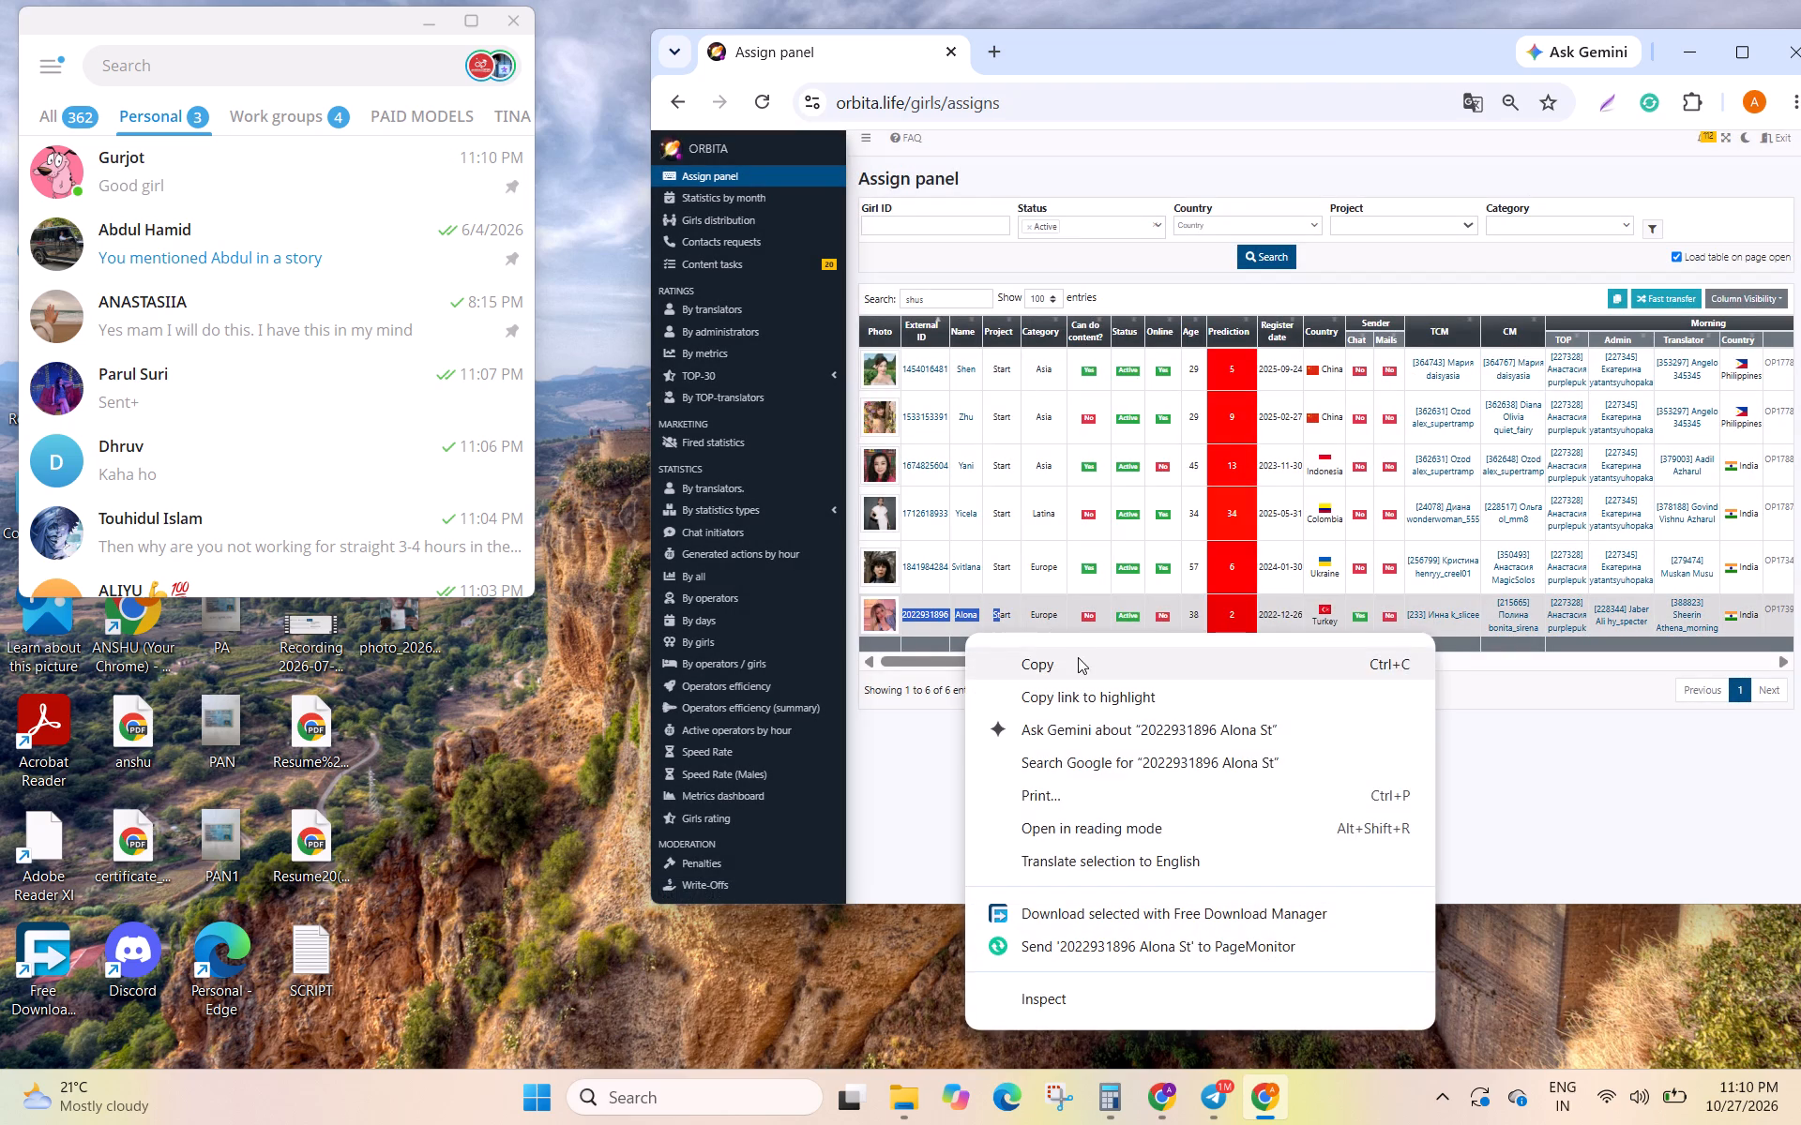
{"action": "left_click", "coordinate": [1078, 657]}
{"action": "left_click", "coordinate": [1665, 305]}
{"action": "right_click", "coordinate": [1143, 260]}
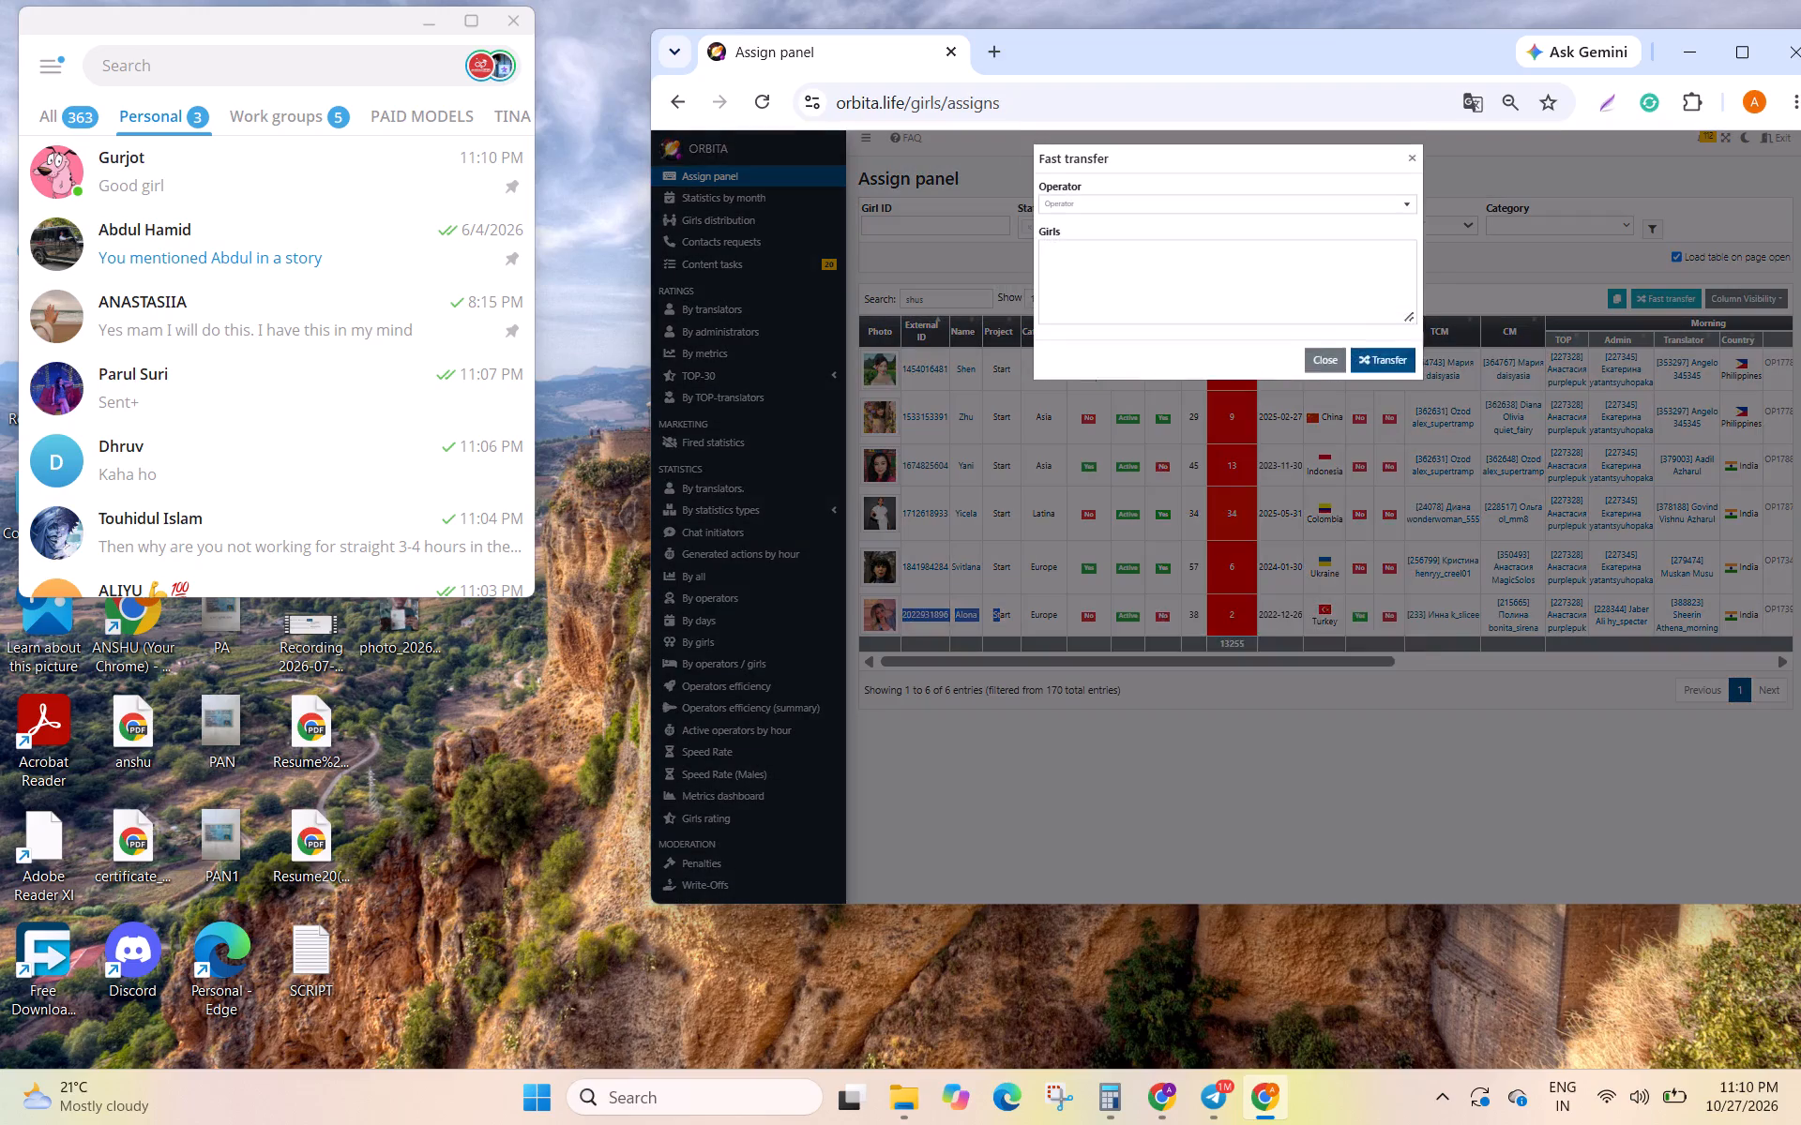
{"action": "left_click", "coordinate": [1188, 528]}
{"action": "left_click", "coordinate": [1061, 202]}
{"action": "left_click", "coordinate": [1061, 234]}
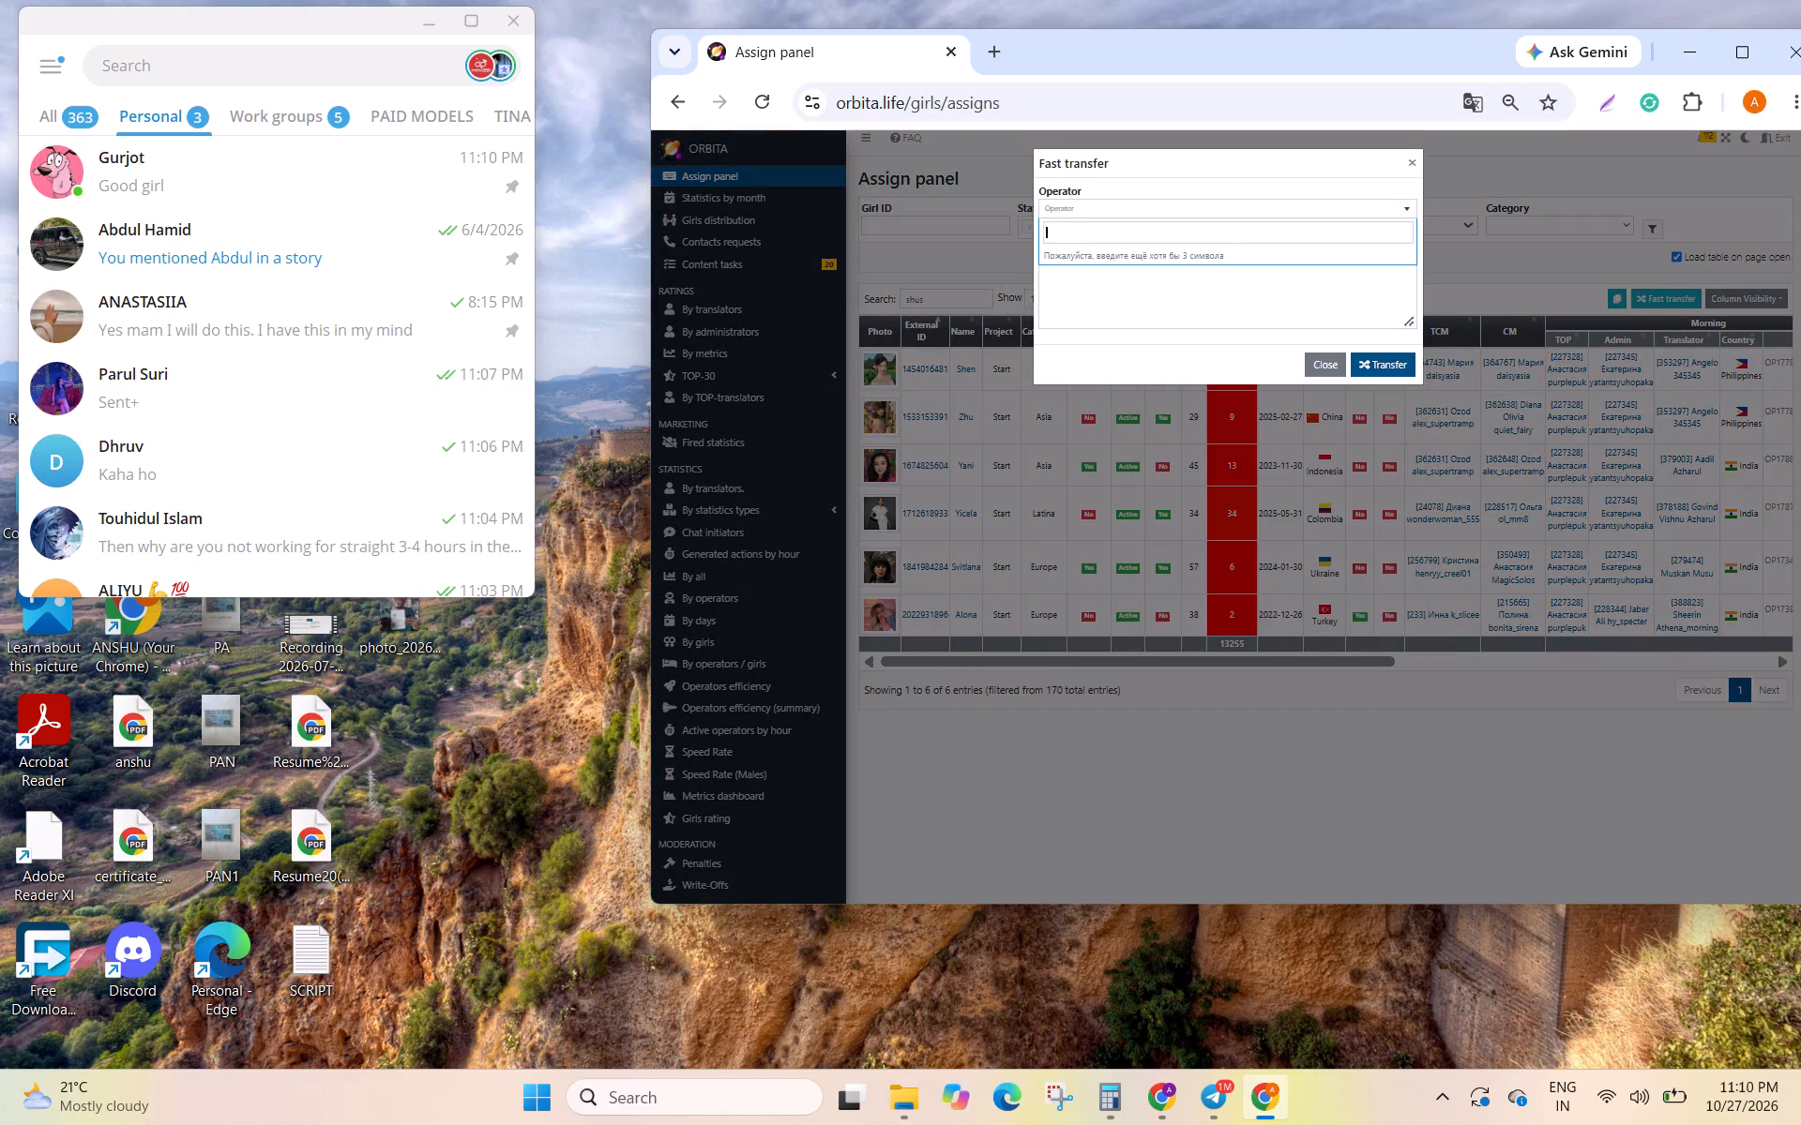
{"action": "type", "text": "mi"}
{"action": "key", "text": "g"}
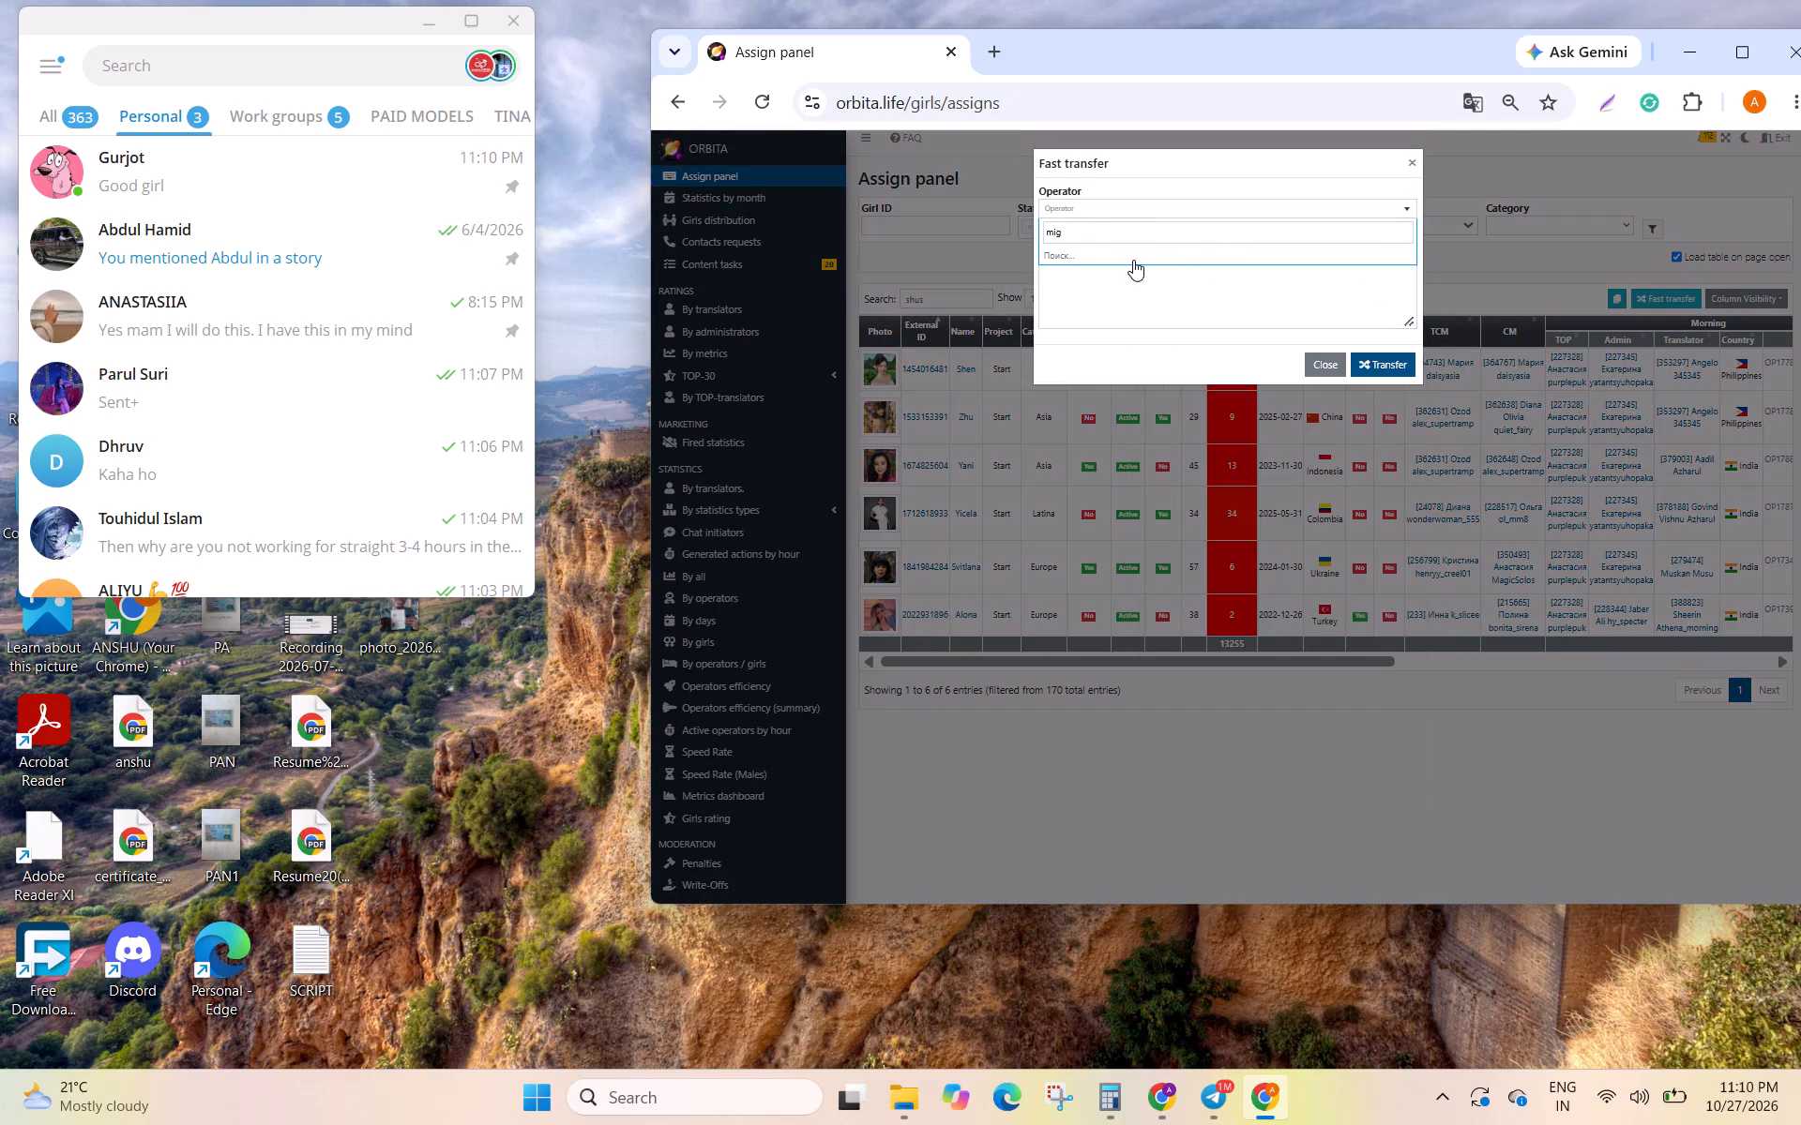
{"action": "left_click", "coordinate": [1130, 260]}
{"action": "left_click", "coordinate": [1373, 364]}
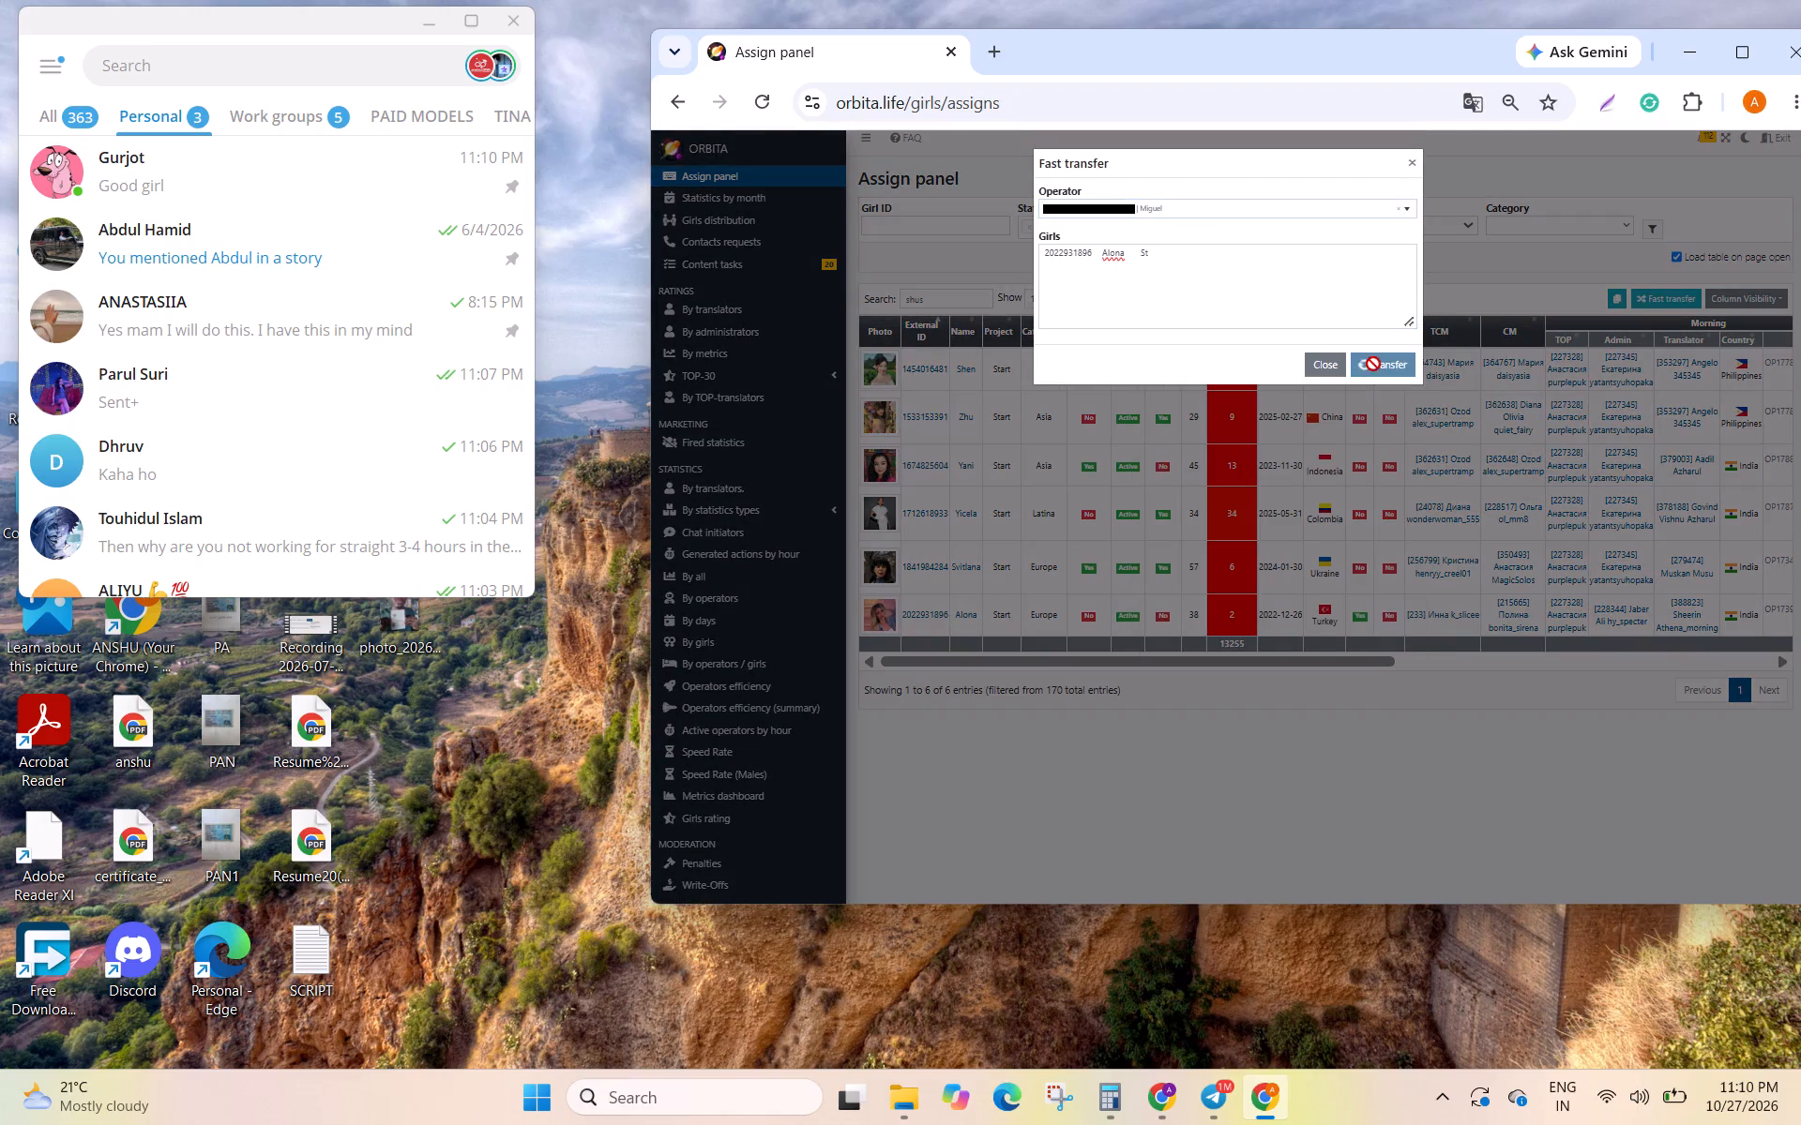
{"action": "left_click", "coordinate": [1329, 401]}
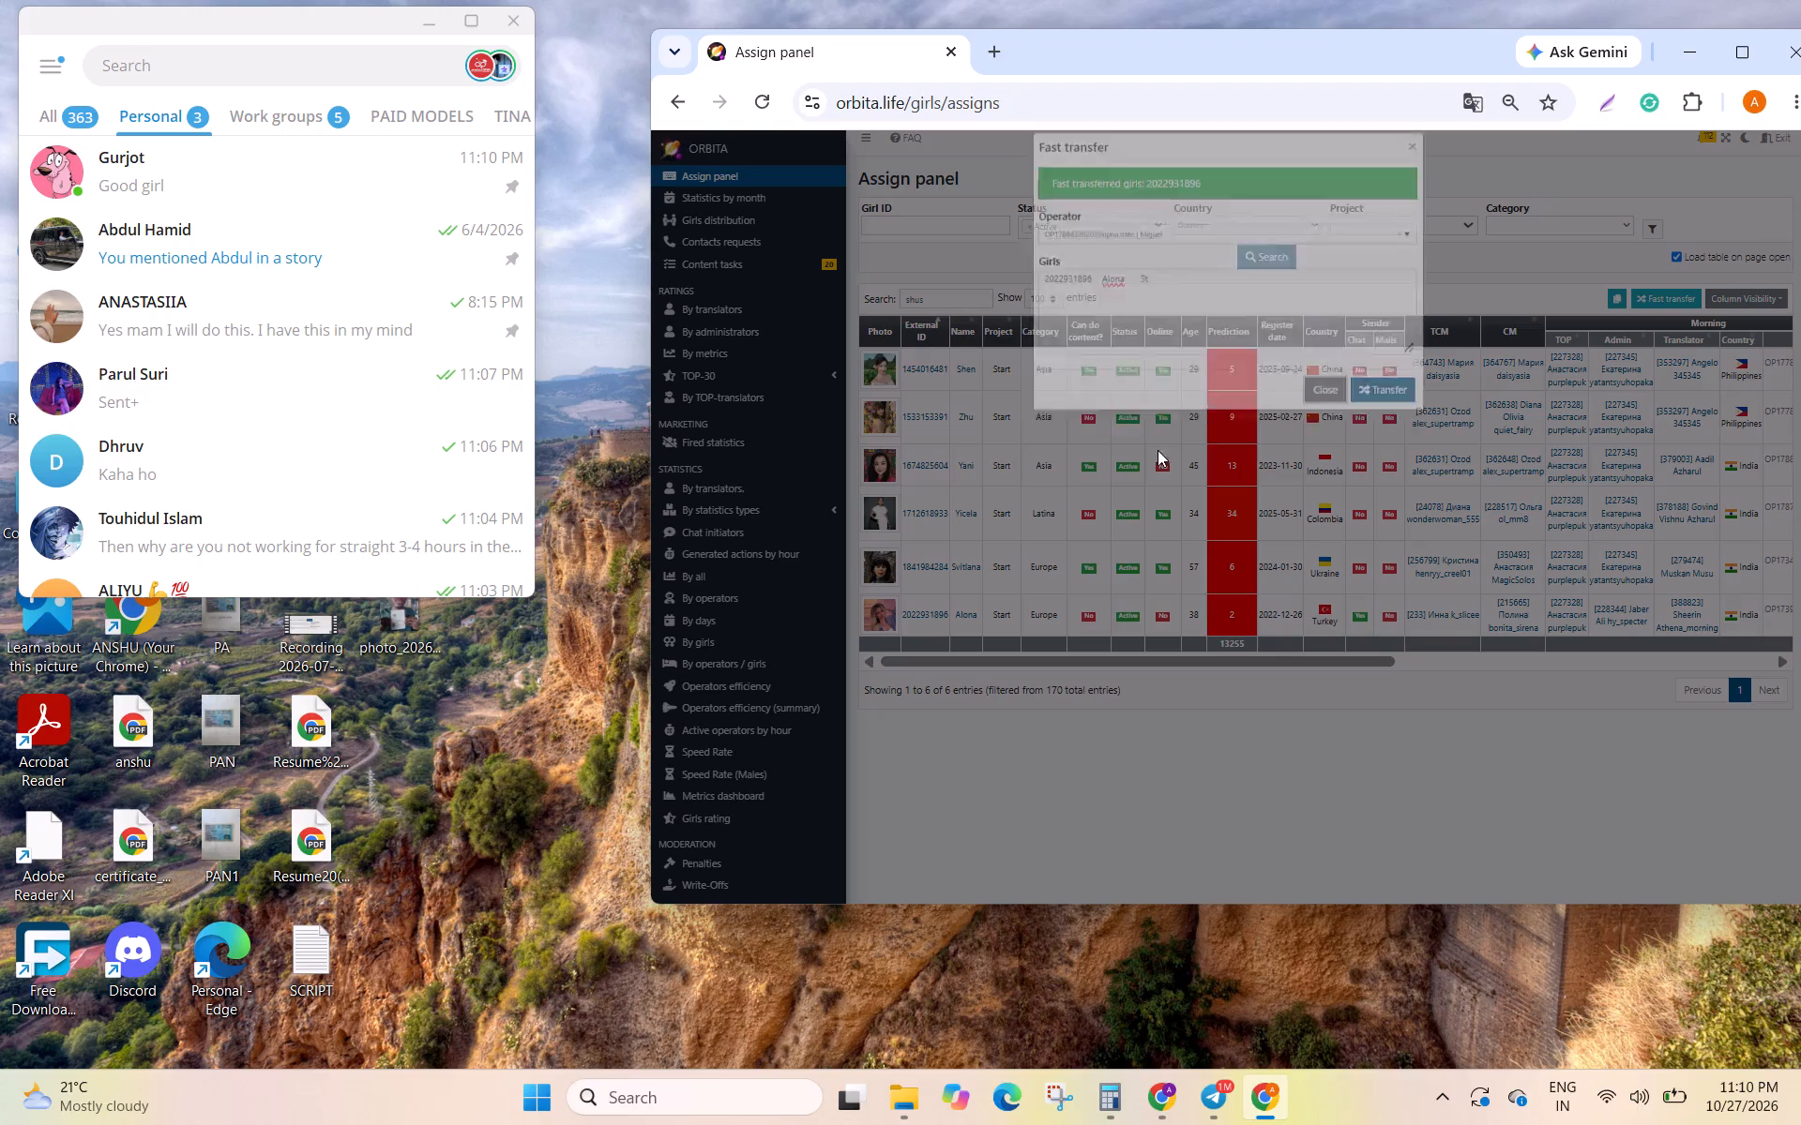
Fast-transfer the Yani profile to the operator Miguel, found by searching "mig", using its copied ID, and close the form.
{"action": "left_click_drag", "start_coordinate": [901, 450], "coordinate": [962, 450]}
{"action": "right_click", "coordinate": [944, 472]}
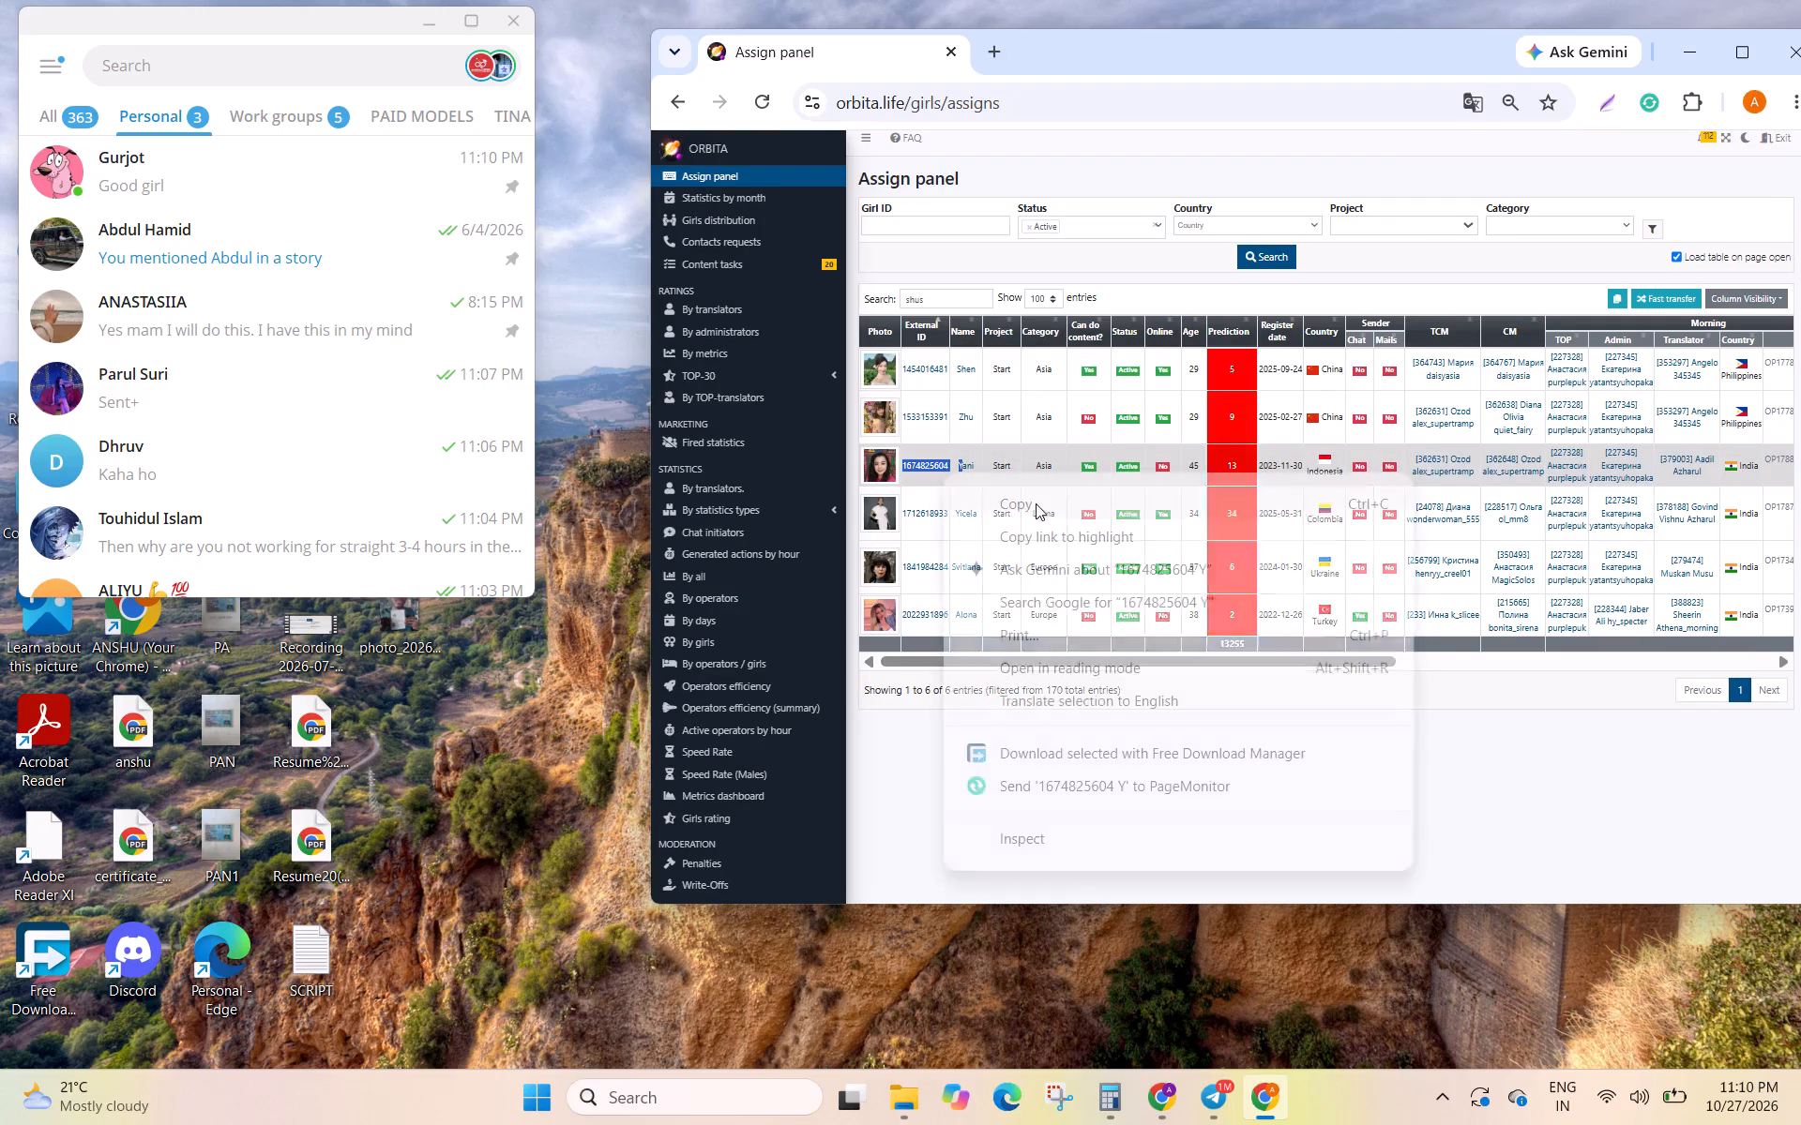
{"action": "left_click", "coordinate": [1048, 509]}
{"action": "left_click", "coordinate": [1671, 296]}
{"action": "right_click", "coordinate": [1202, 292]}
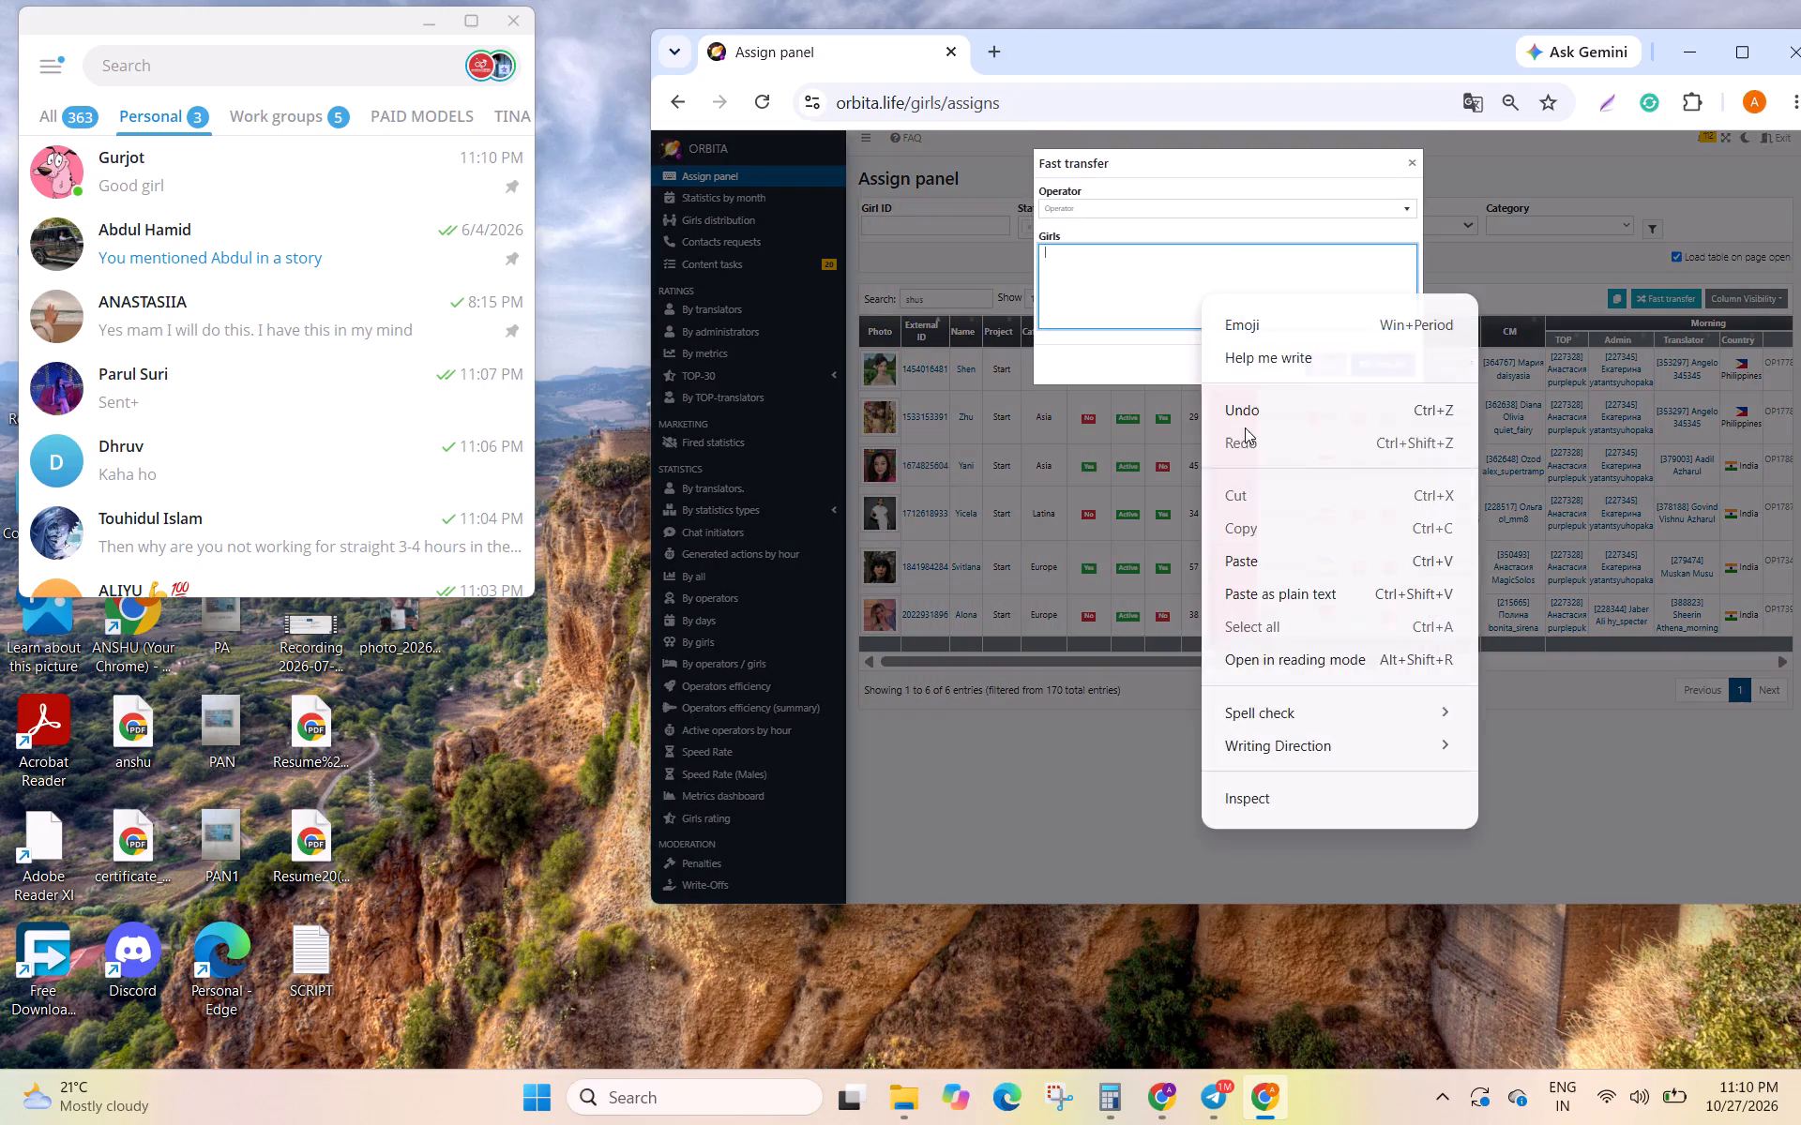
{"action": "left_click", "coordinate": [1230, 560]}
{"action": "left_click", "coordinate": [1076, 215]}
{"action": "left_click", "coordinate": [1057, 234]}
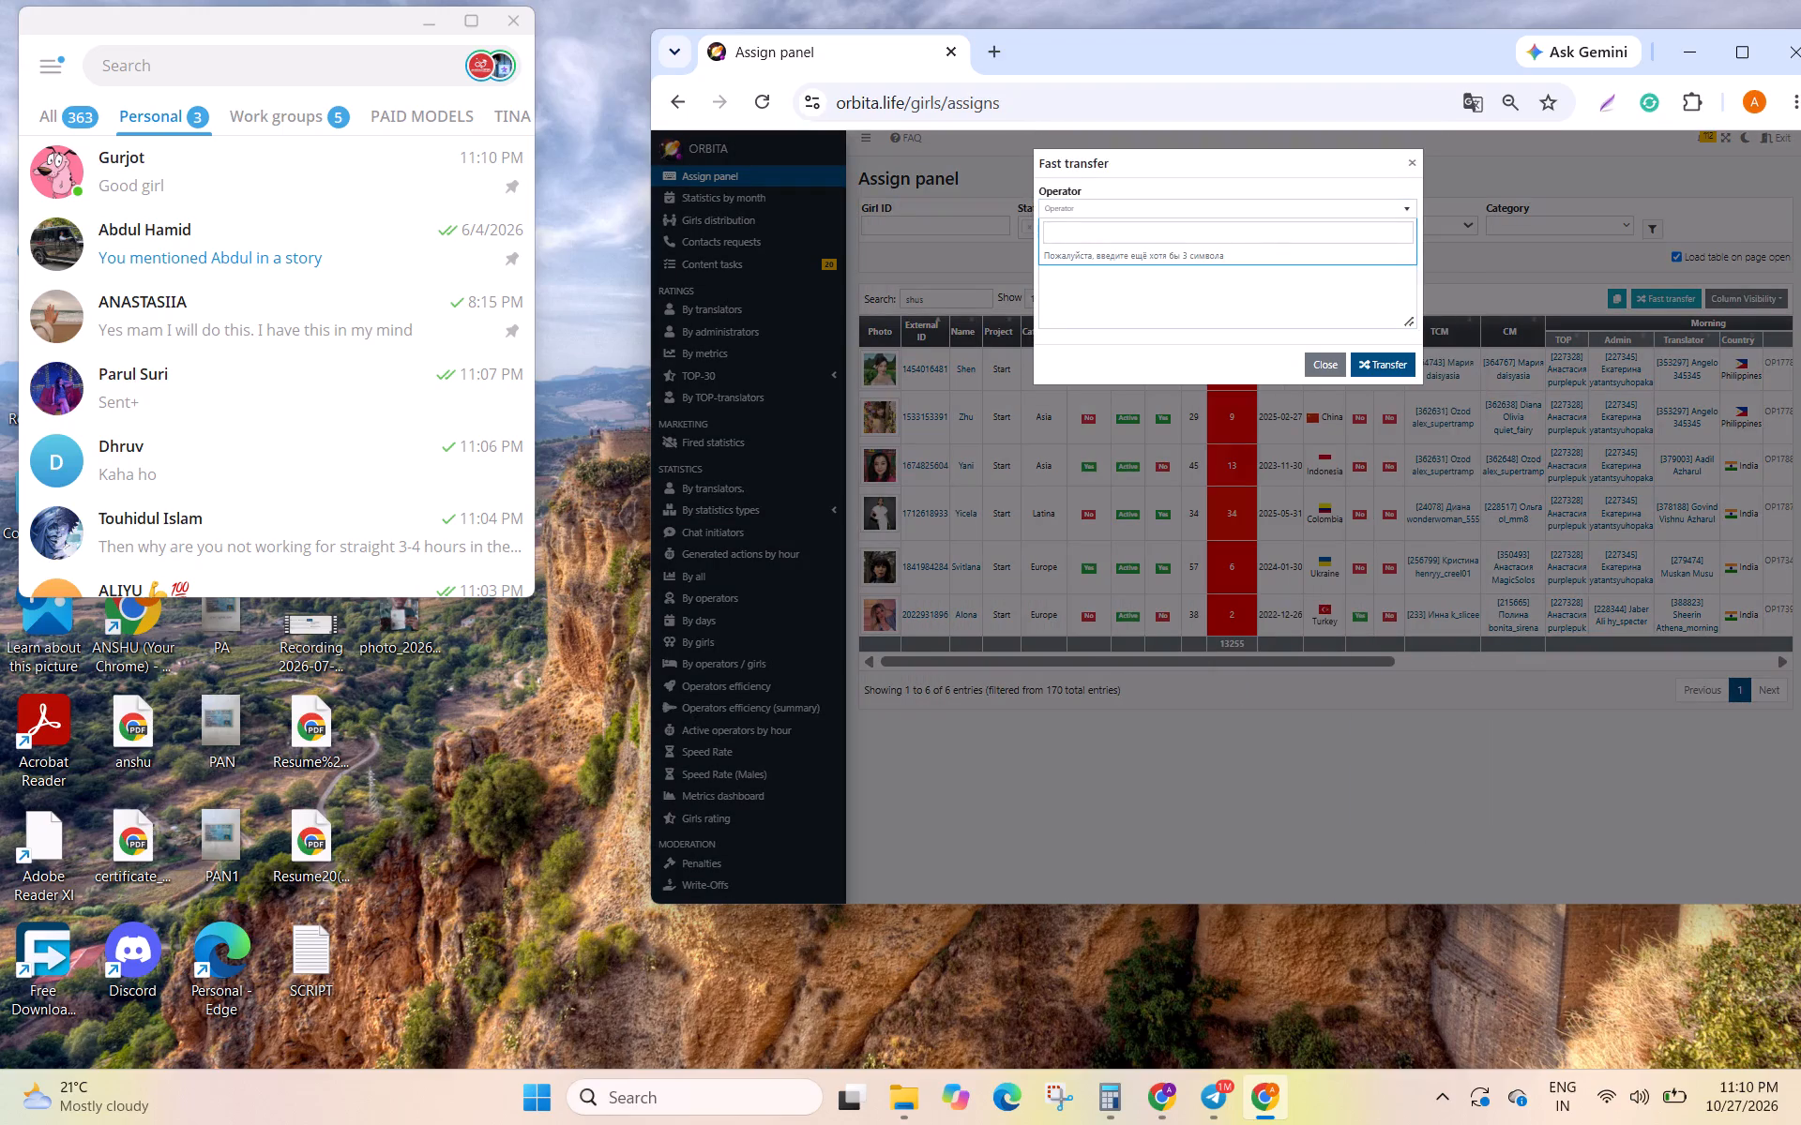
{"action": "type", "text": "mi"}
{"action": "key", "text": "g"}
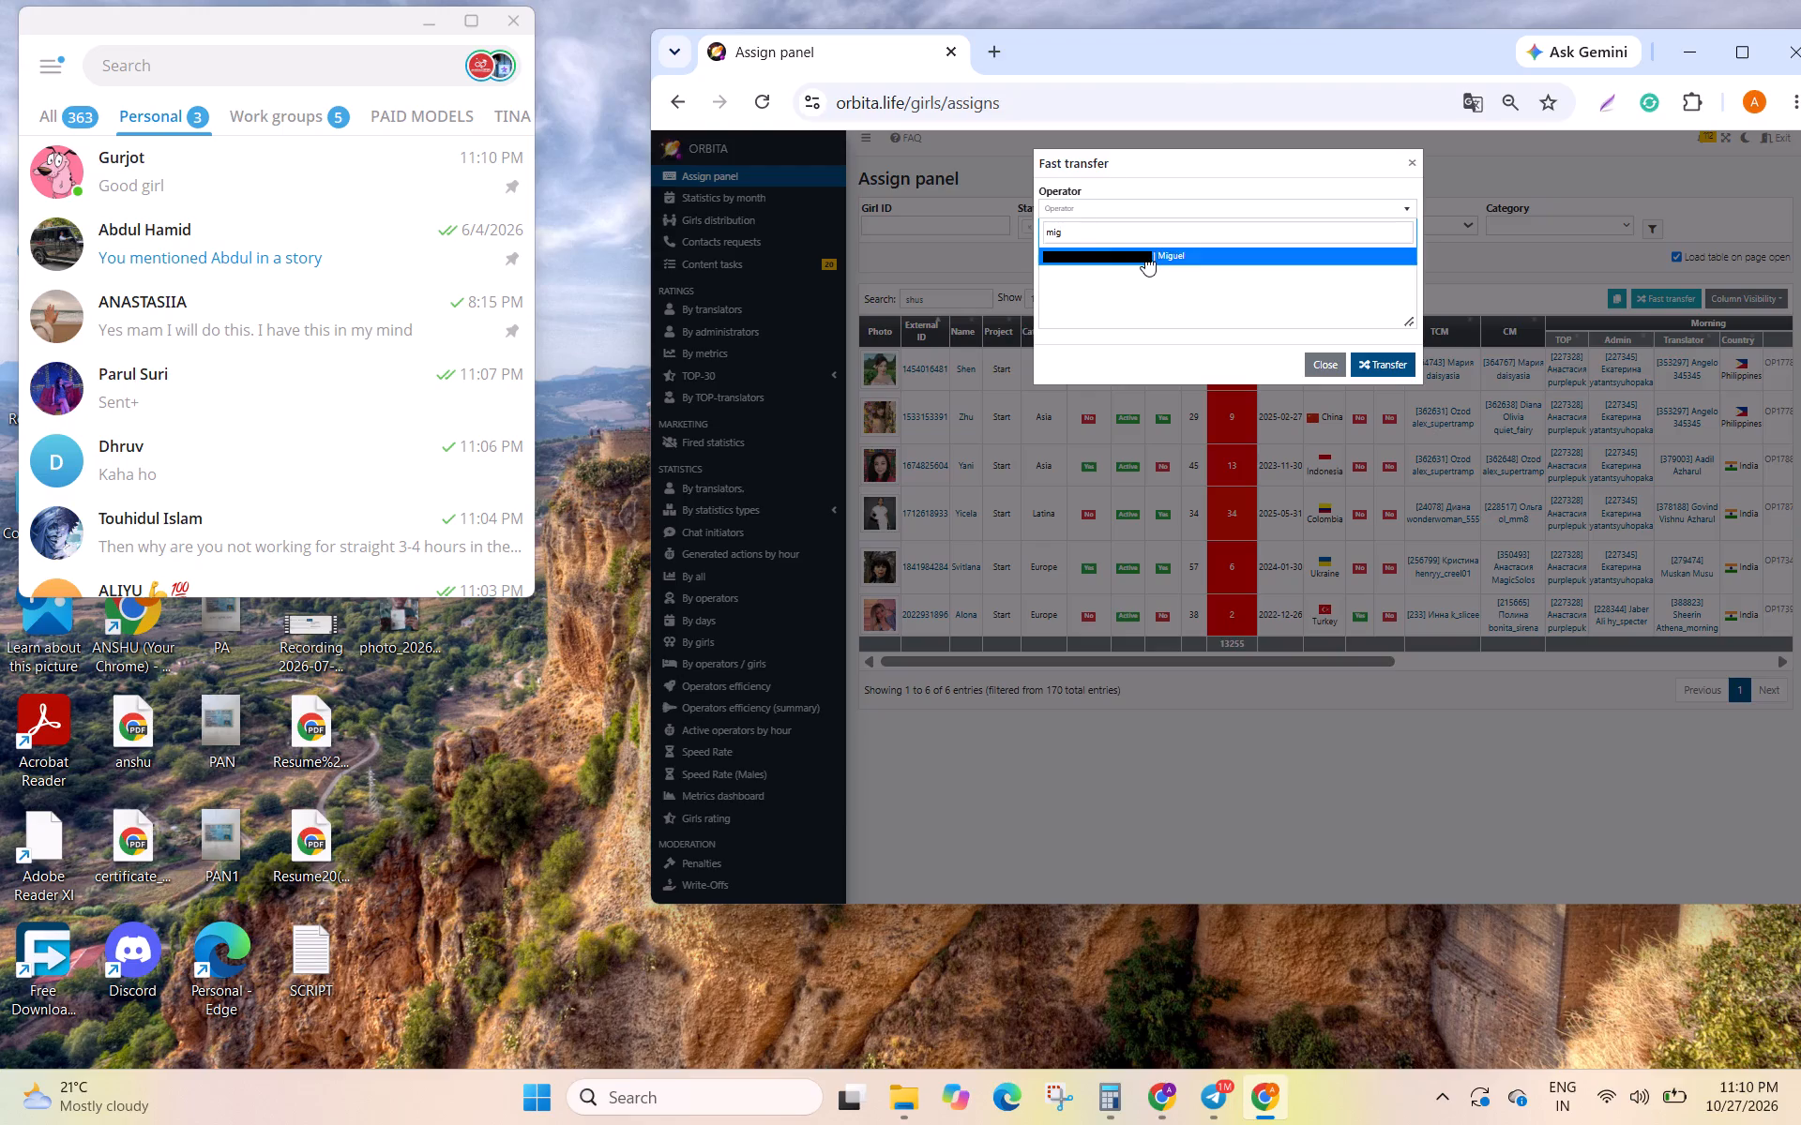
{"action": "left_click", "coordinate": [1145, 255]}
{"action": "left_click", "coordinate": [1395, 365]}
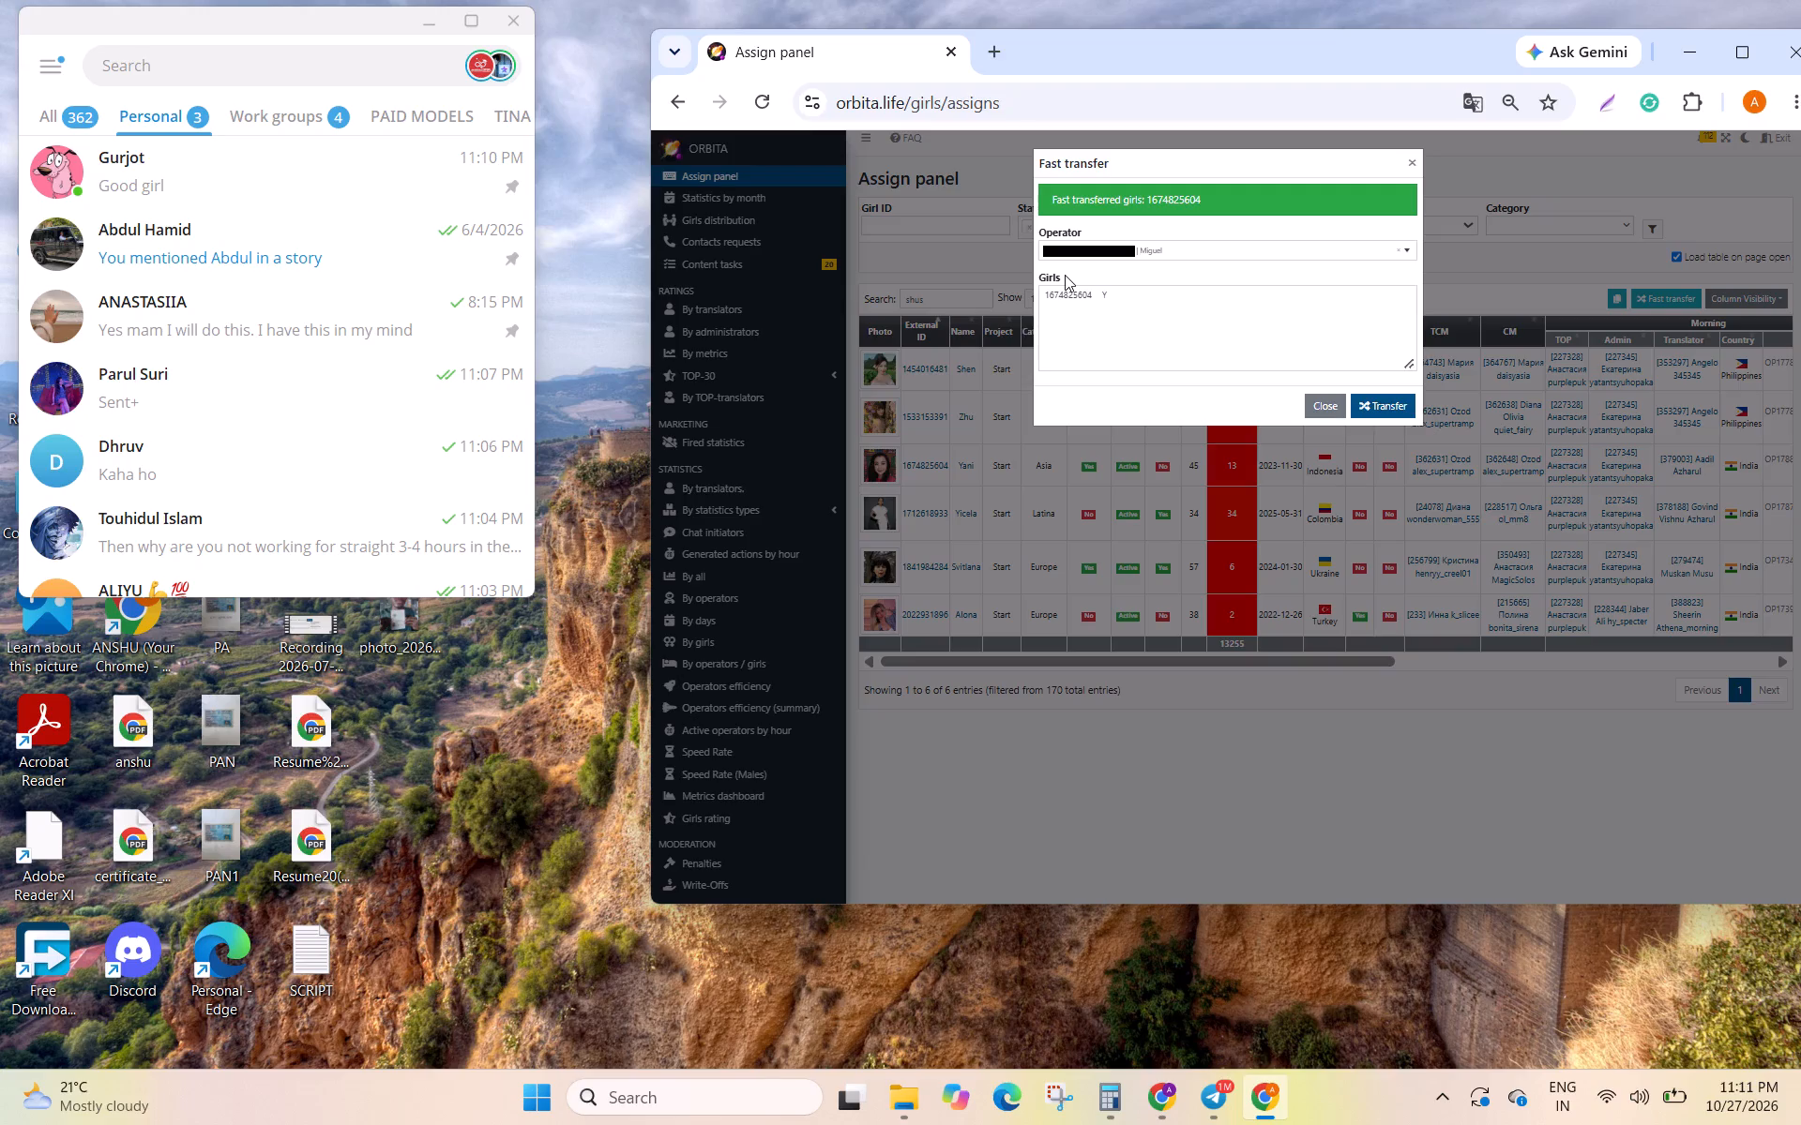
{"action": "left_click", "coordinate": [1320, 414]}
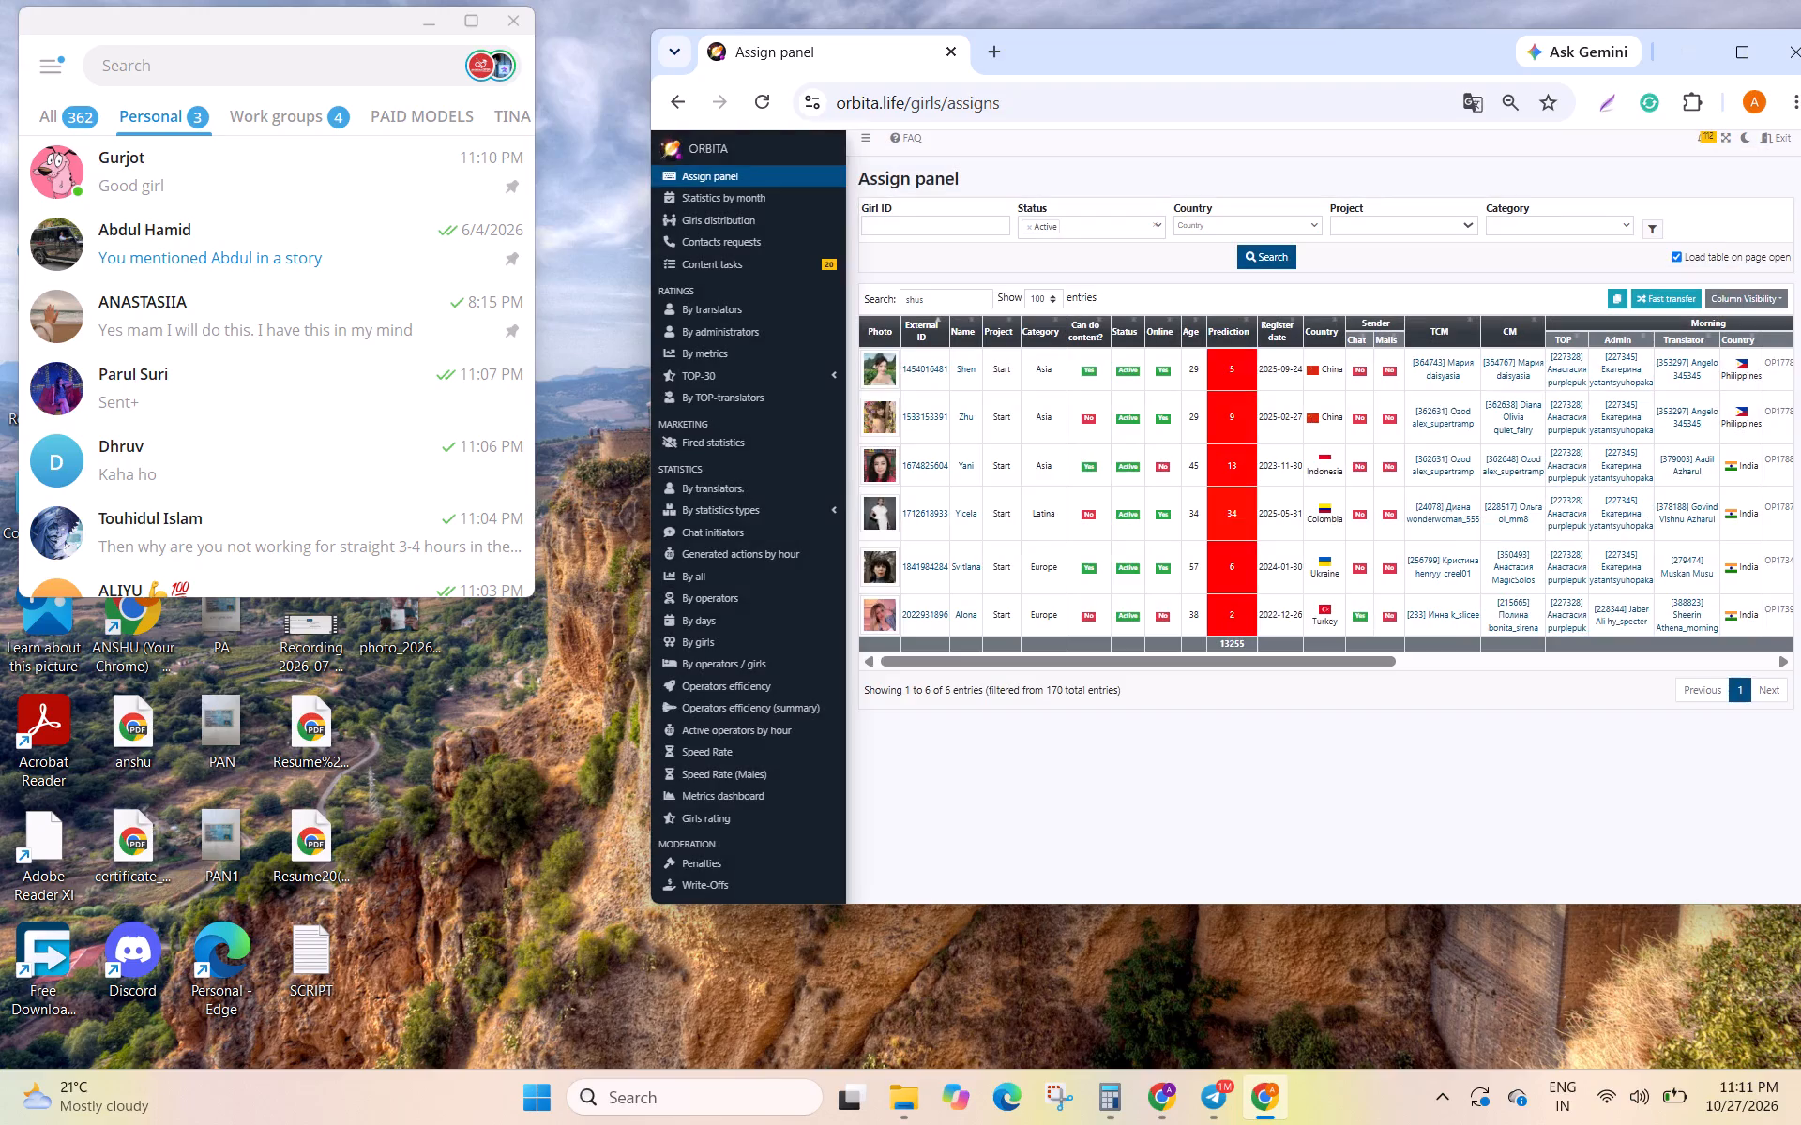
Replace the table filter with "arya".
{"action": "left_click", "coordinate": [980, 300]}
{"action": "type", "text": "ar"}
{"action": "key", "text": "a"}
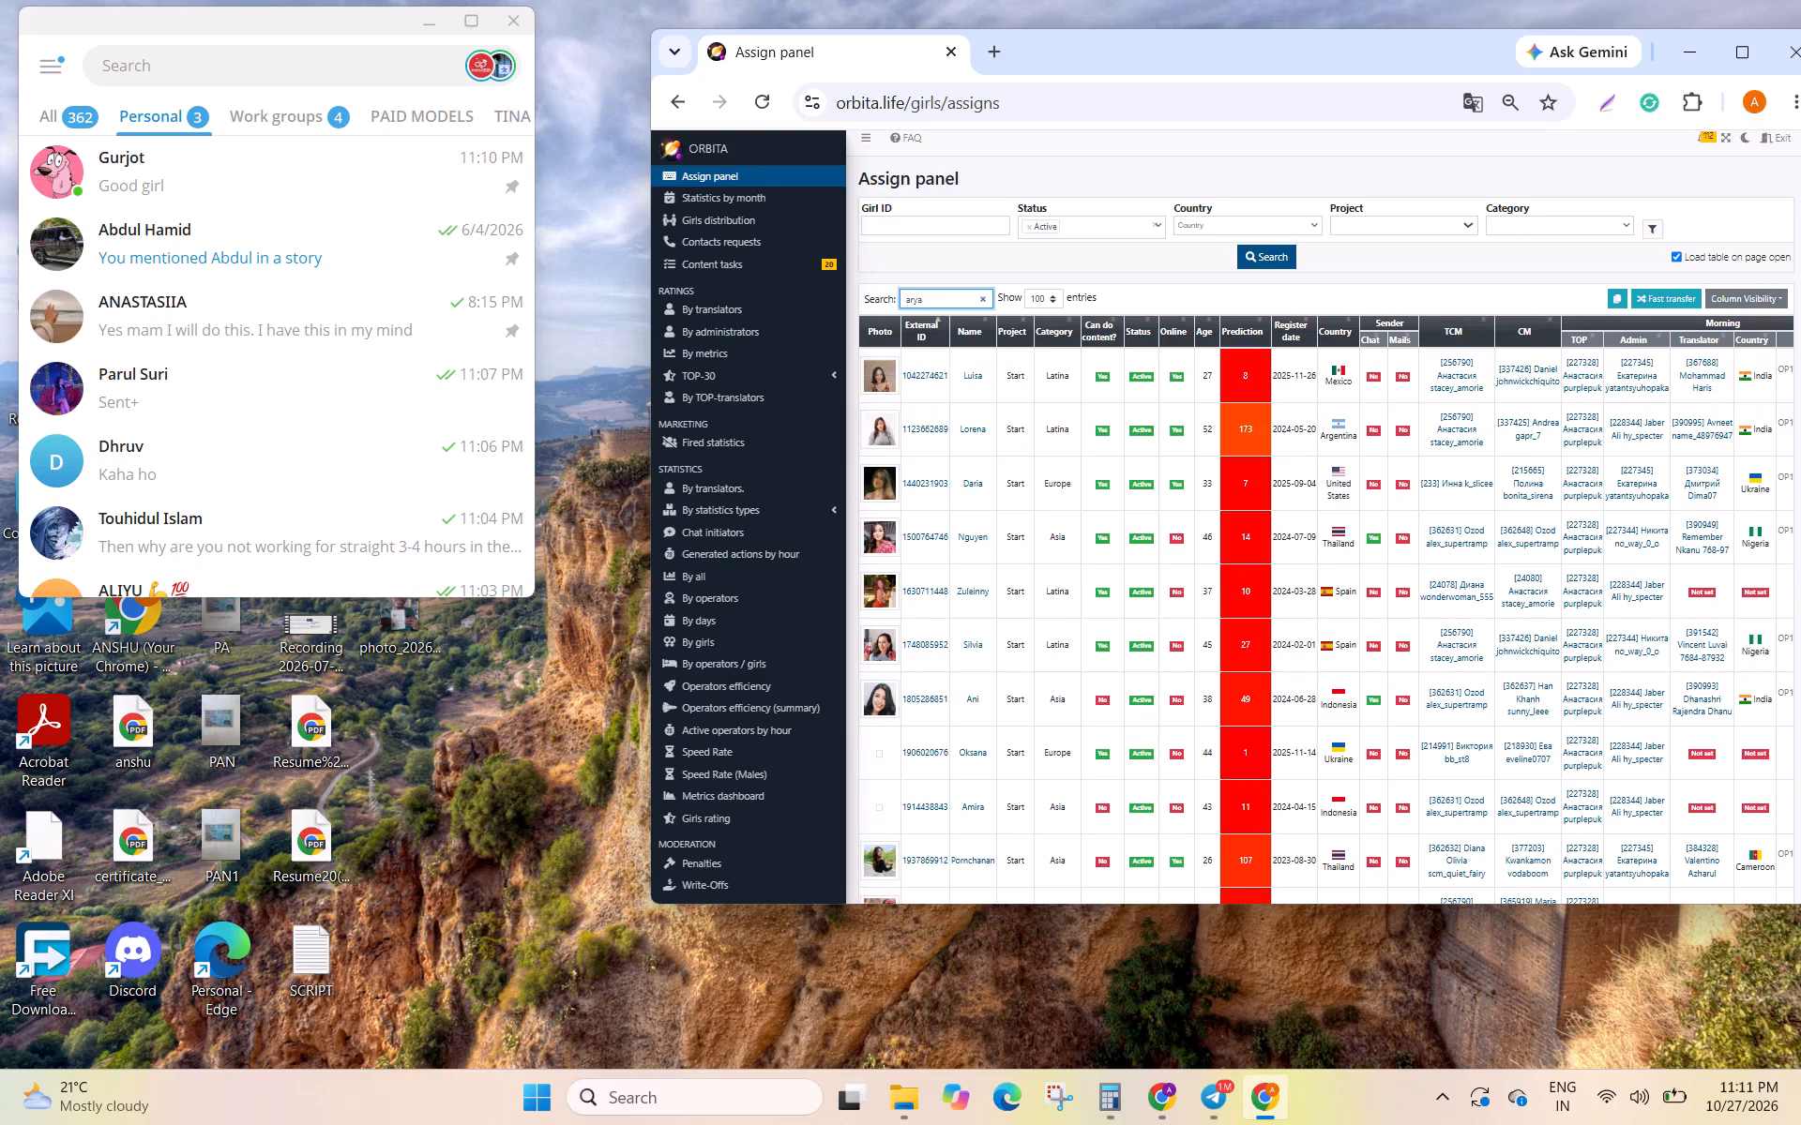
Fast-transfer the Nguyen, Zuleinny and Silvia profiles to the operator Kushwaha, found by searching "adi", using their copied rows, and close the form.
{"action": "scroll", "coordinate": [989, 480], "scroll_direction": "down", "scroll_amount": 2}
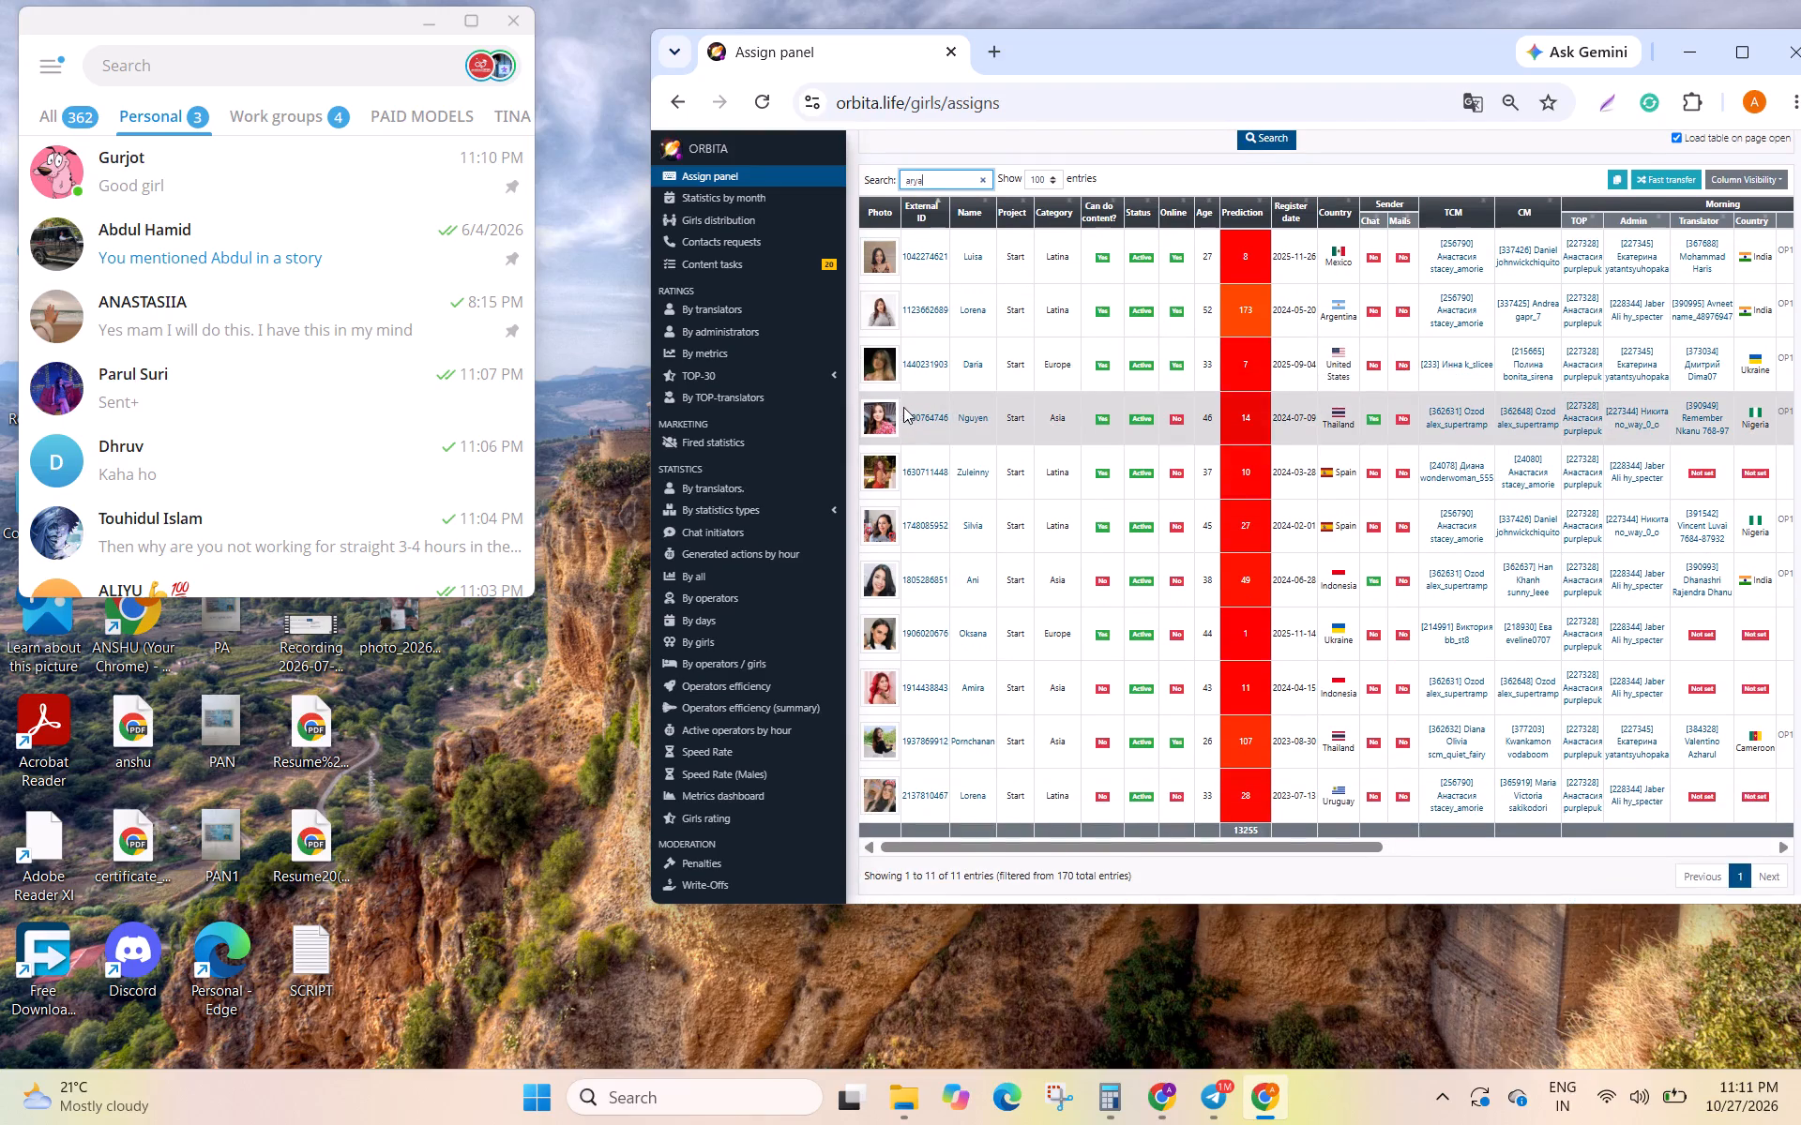
{"action": "left_click_drag", "start_coordinate": [903, 407], "coordinate": [1001, 512]}
{"action": "right_click", "coordinate": [969, 498]}
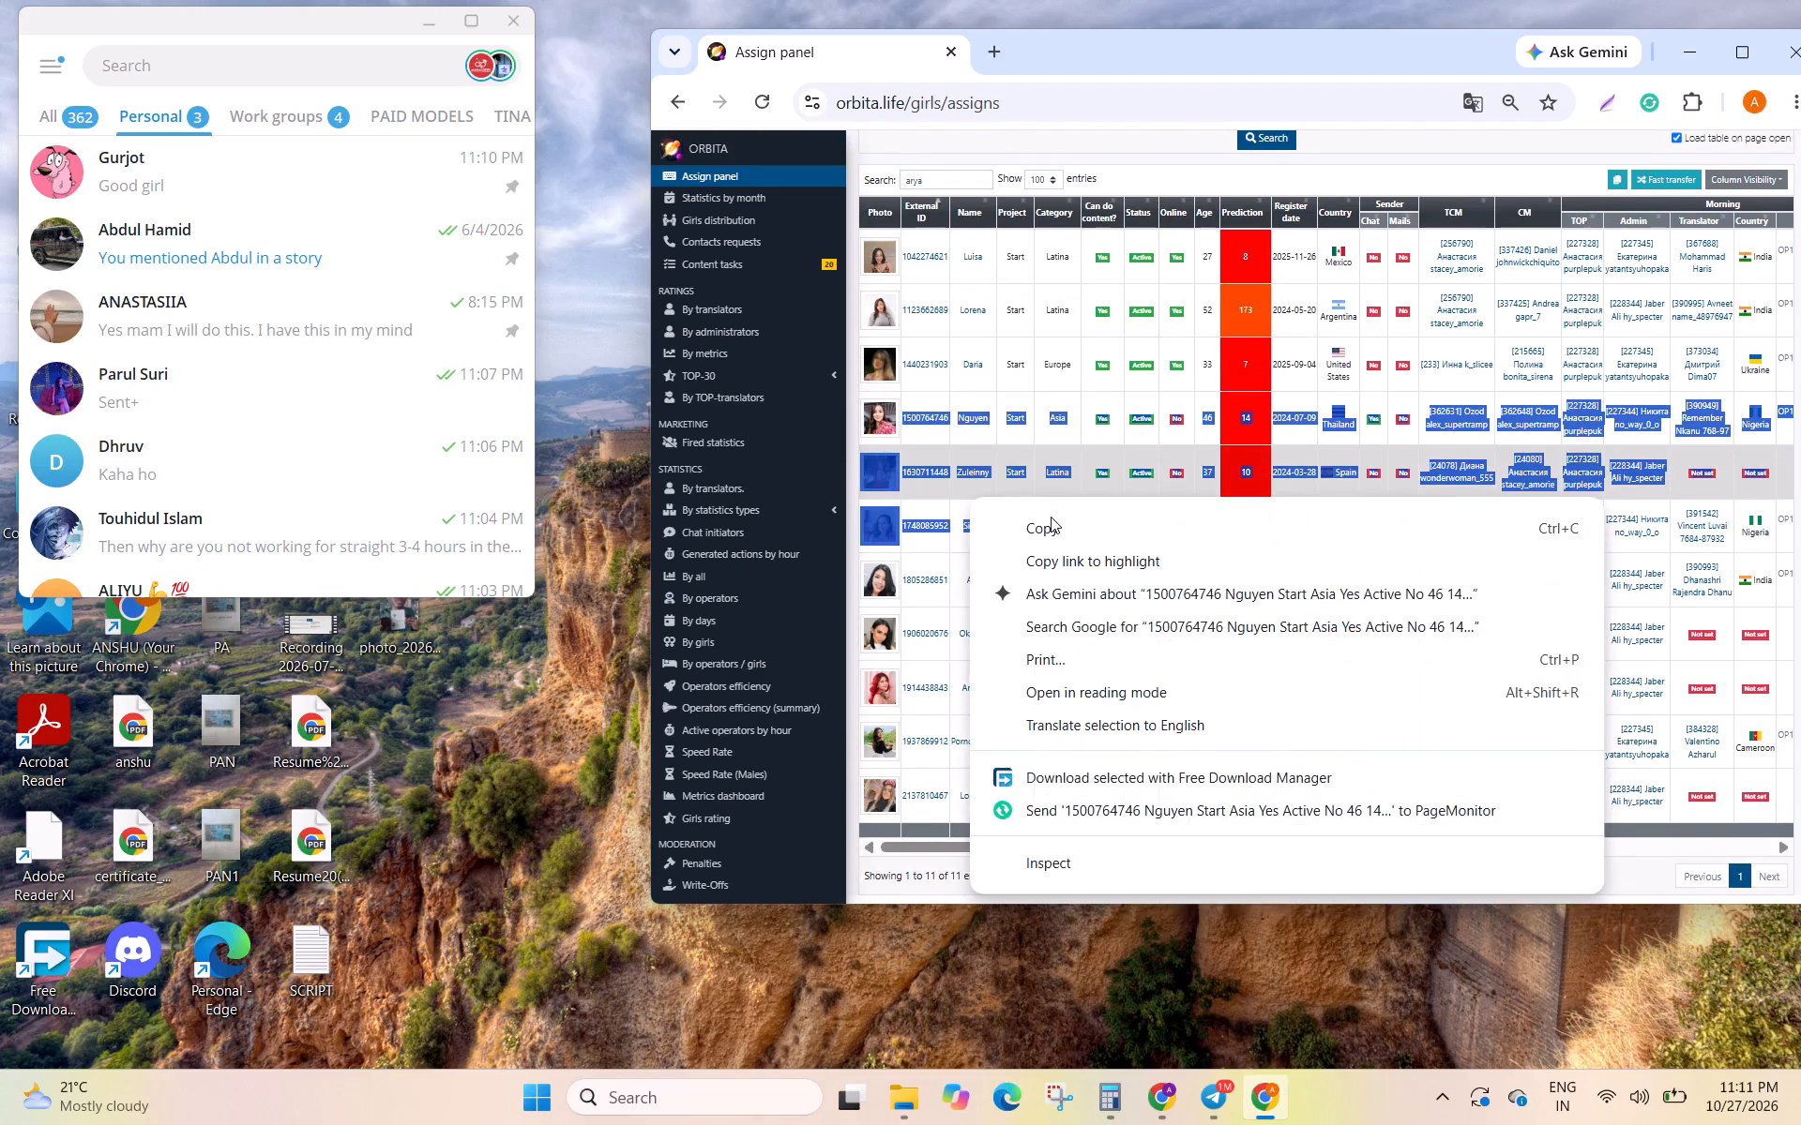
{"action": "left_click", "coordinate": [1051, 517]}
{"action": "left_click", "coordinate": [1660, 182]}
{"action": "right_click", "coordinate": [1120, 299]}
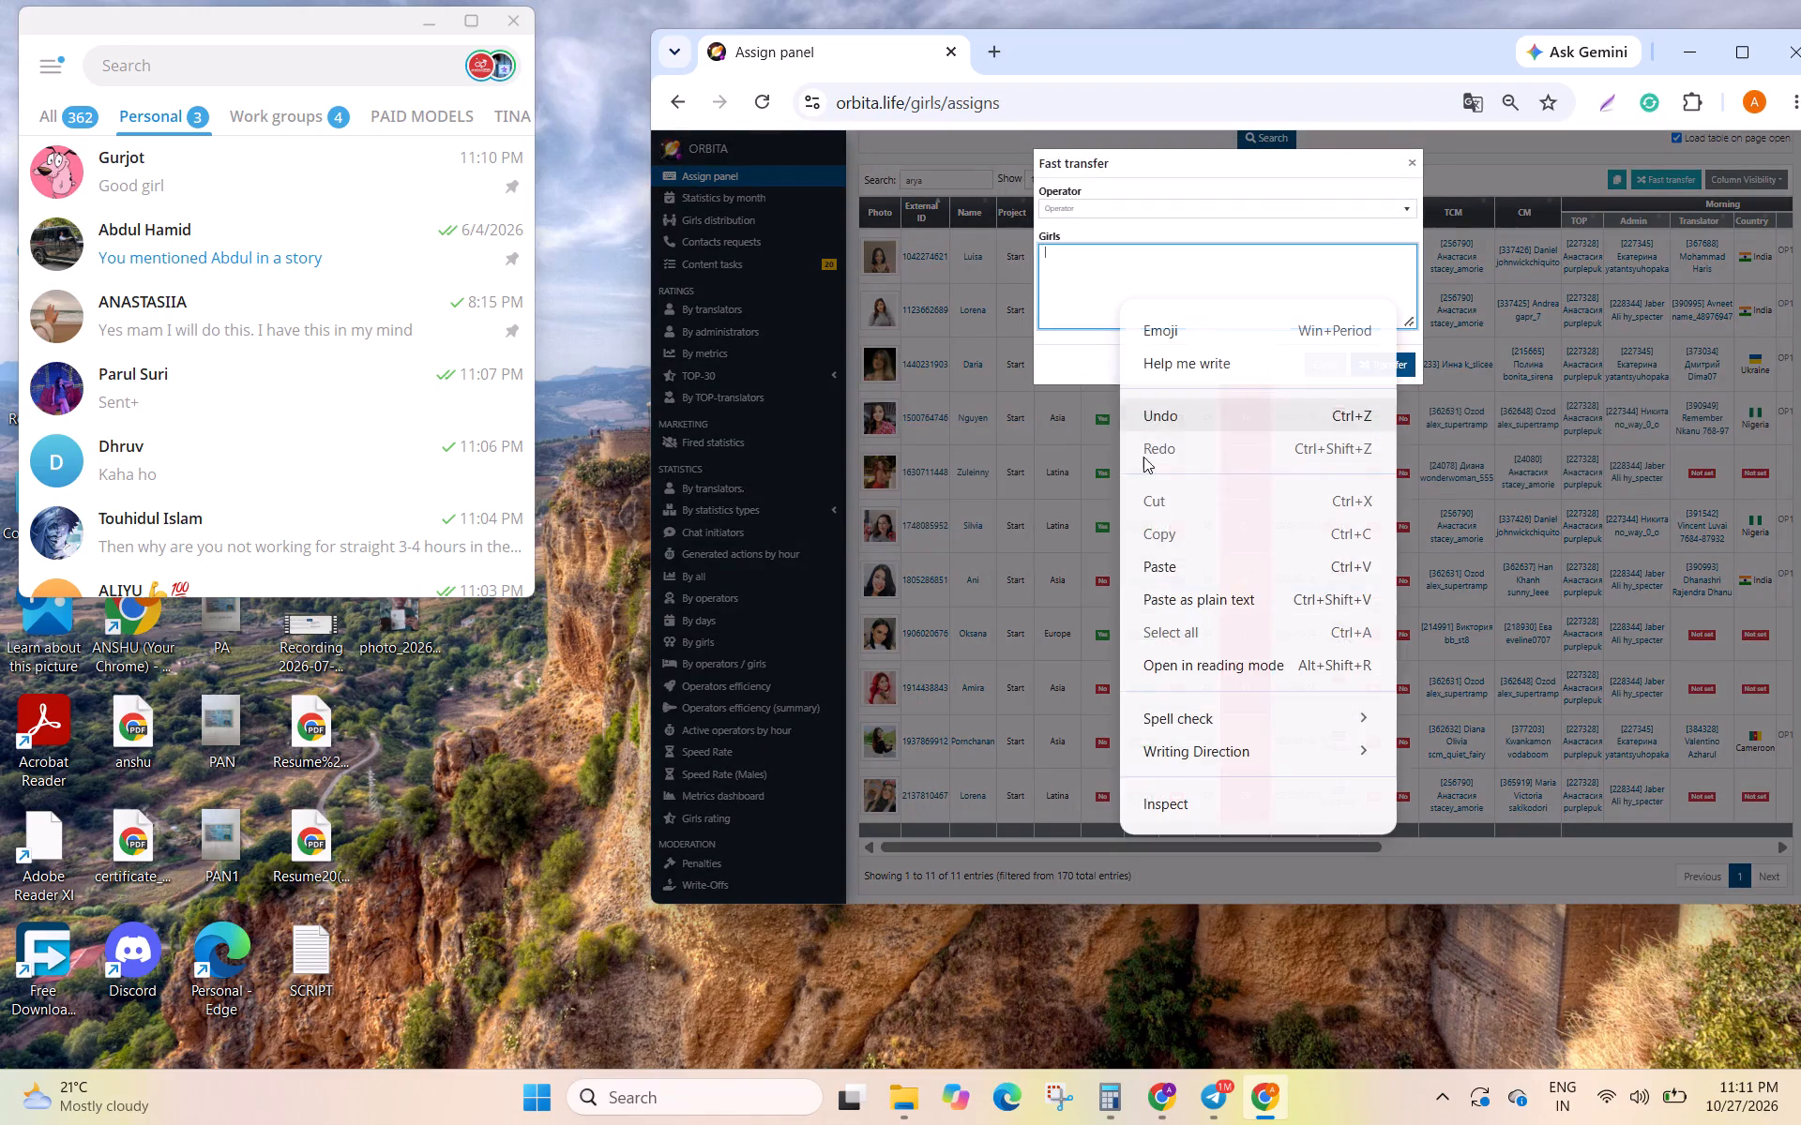
{"action": "left_click", "coordinate": [1160, 555]}
{"action": "left_click", "coordinate": [1062, 197]}
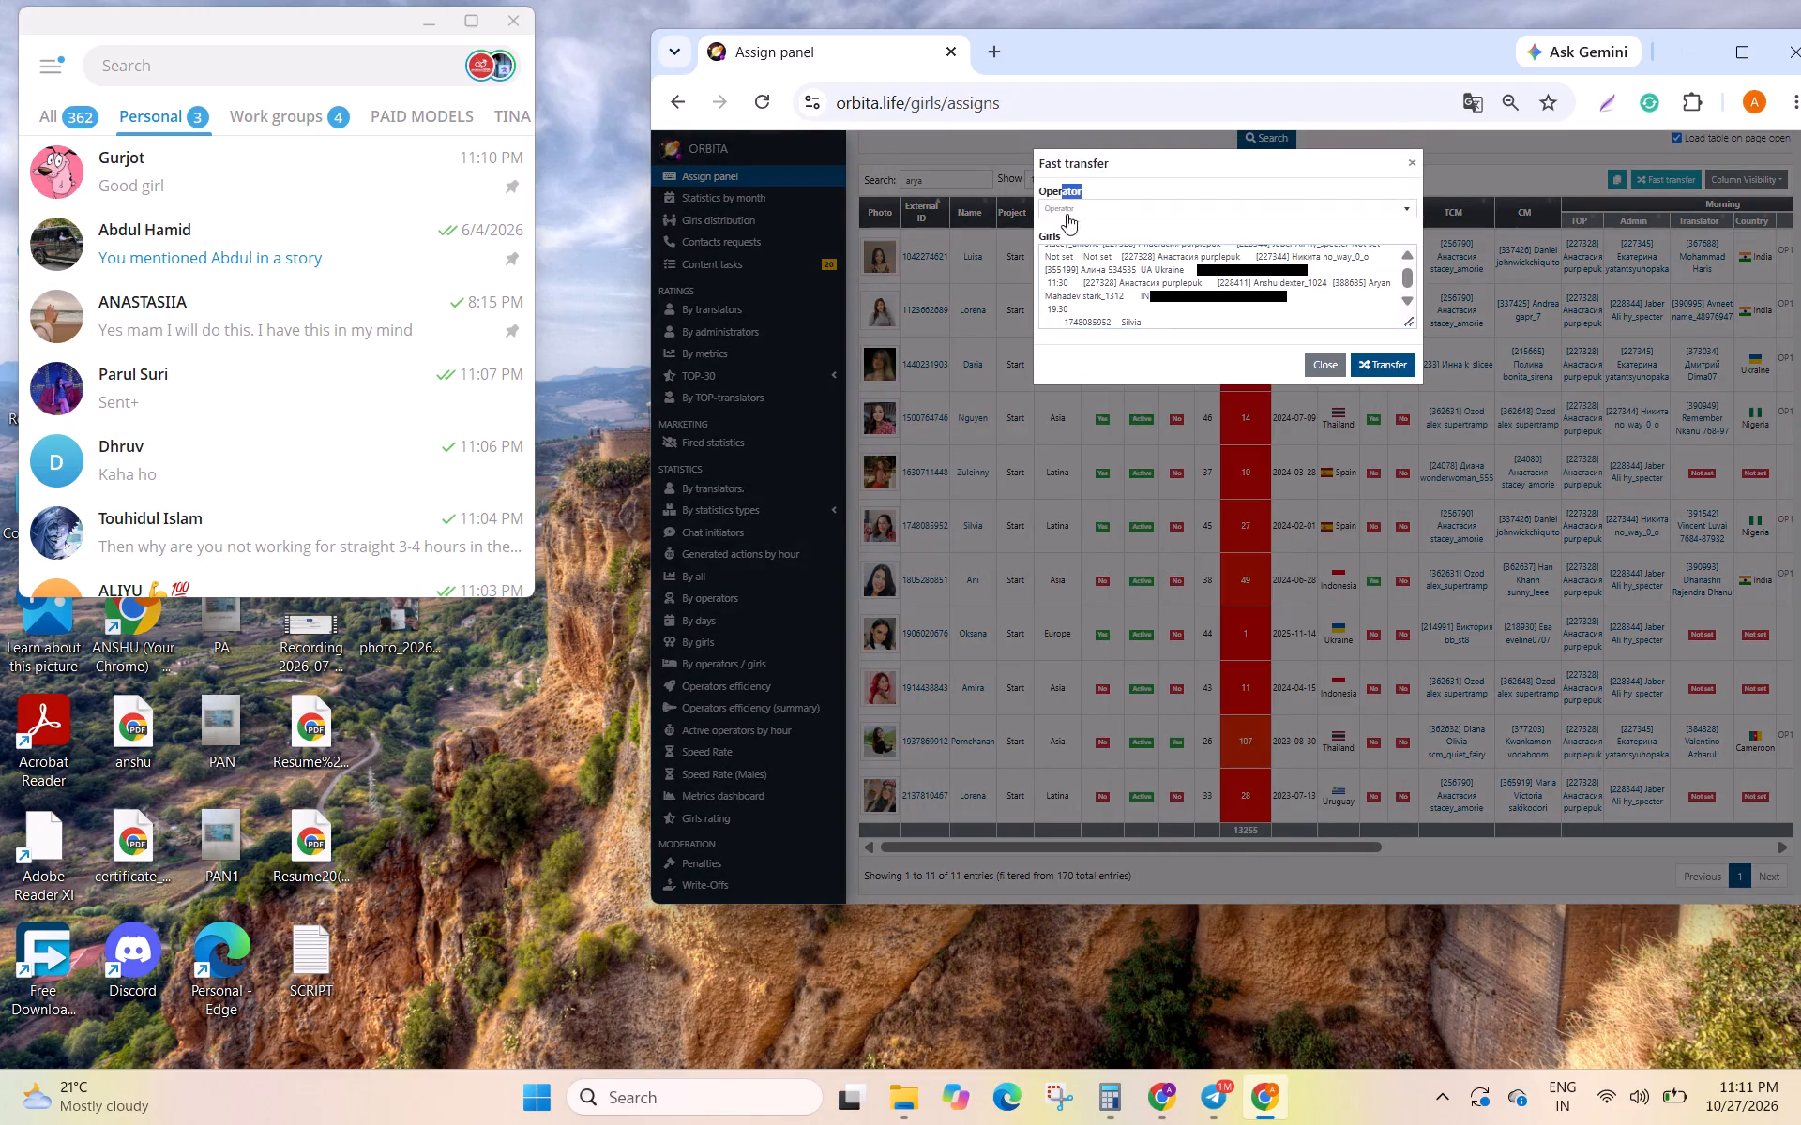
{"action": "left_click", "coordinate": [1067, 214]}
{"action": "left_click", "coordinate": [1063, 229]}
{"action": "key", "text": "a"}
{"action": "type", "text": "di"}
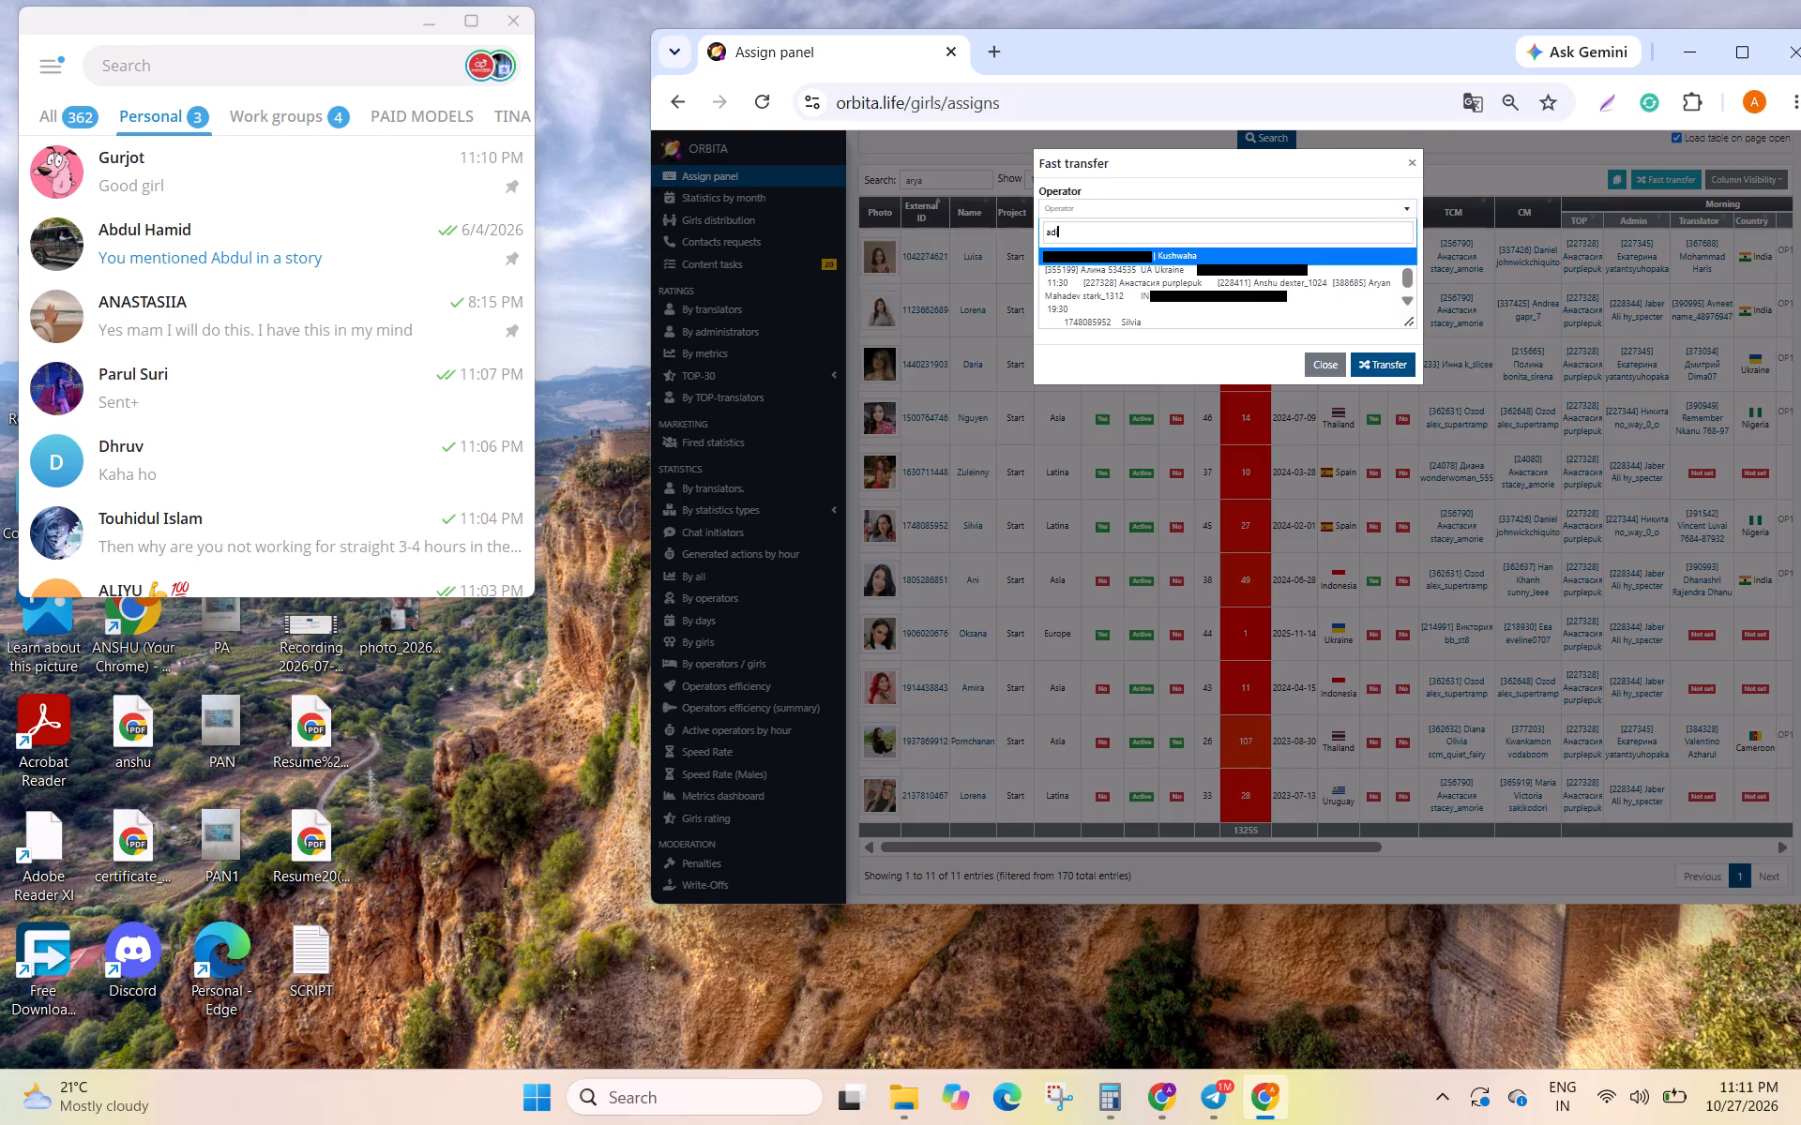
{"action": "left_click", "coordinate": [1110, 250]}
{"action": "left_click", "coordinate": [1374, 368]}
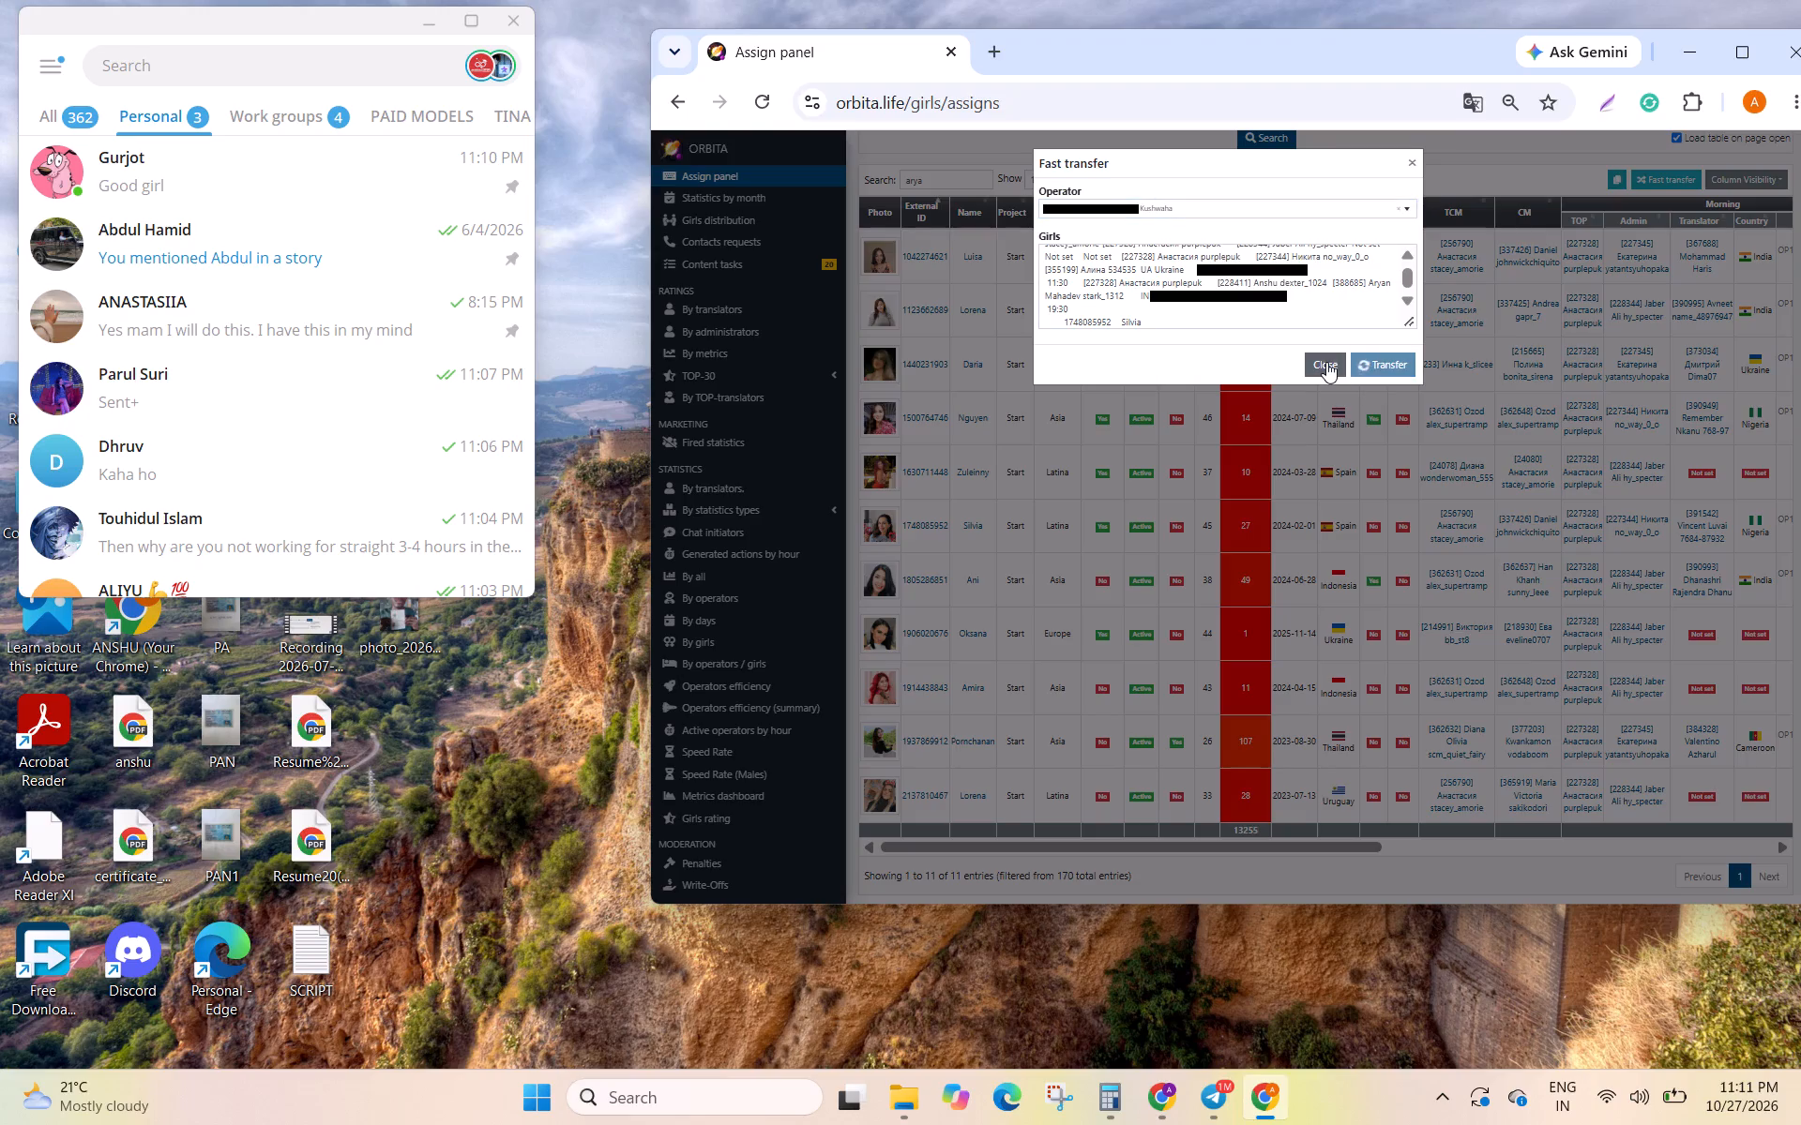
{"action": "left_click_drag", "start_coordinate": [1315, 404], "coordinate": [1315, 426]}
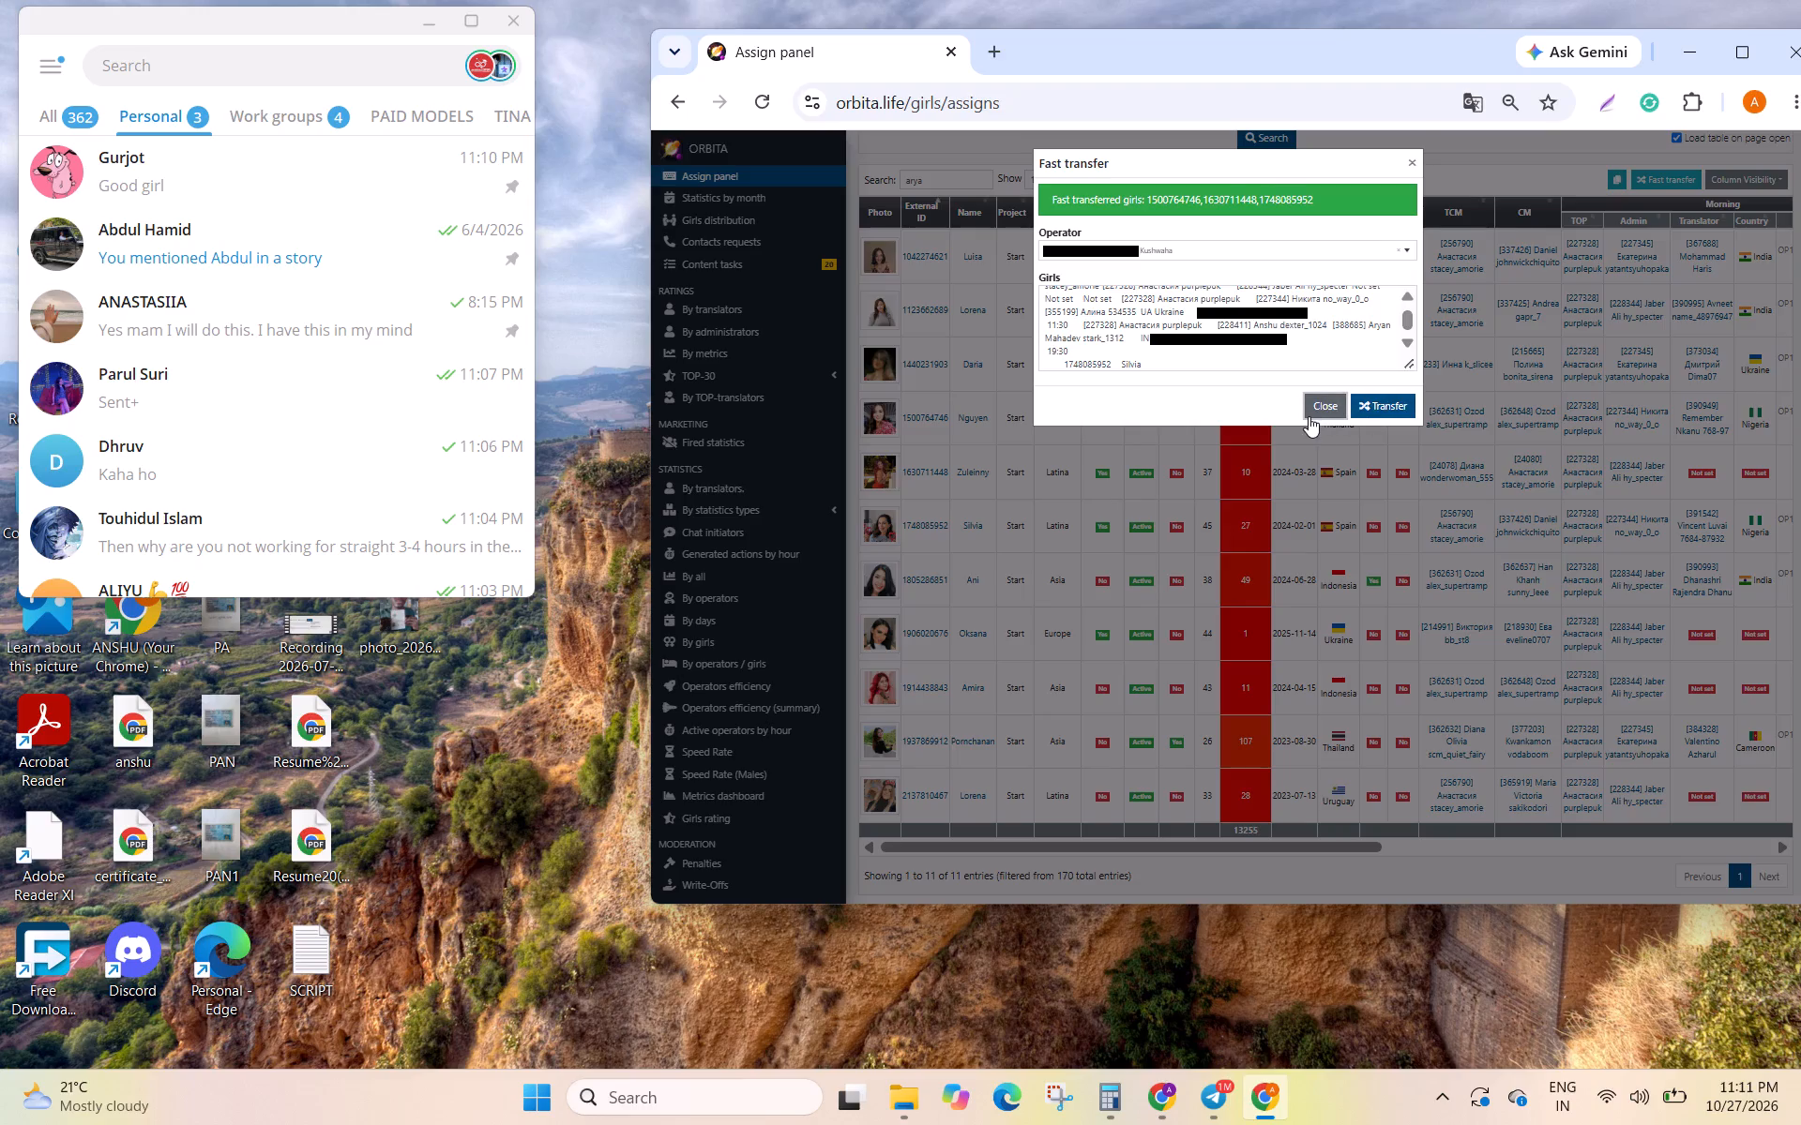
{"action": "left_click", "coordinate": [1316, 411]}
Fast-transfer the Ani and Oksana profiles to the operator Tanvir, found by searching "tan", using their copied rows, and close the form.
{"action": "left_click_drag", "start_coordinate": [903, 566], "coordinate": [991, 622]}
{"action": "right_click", "coordinate": [955, 602]}
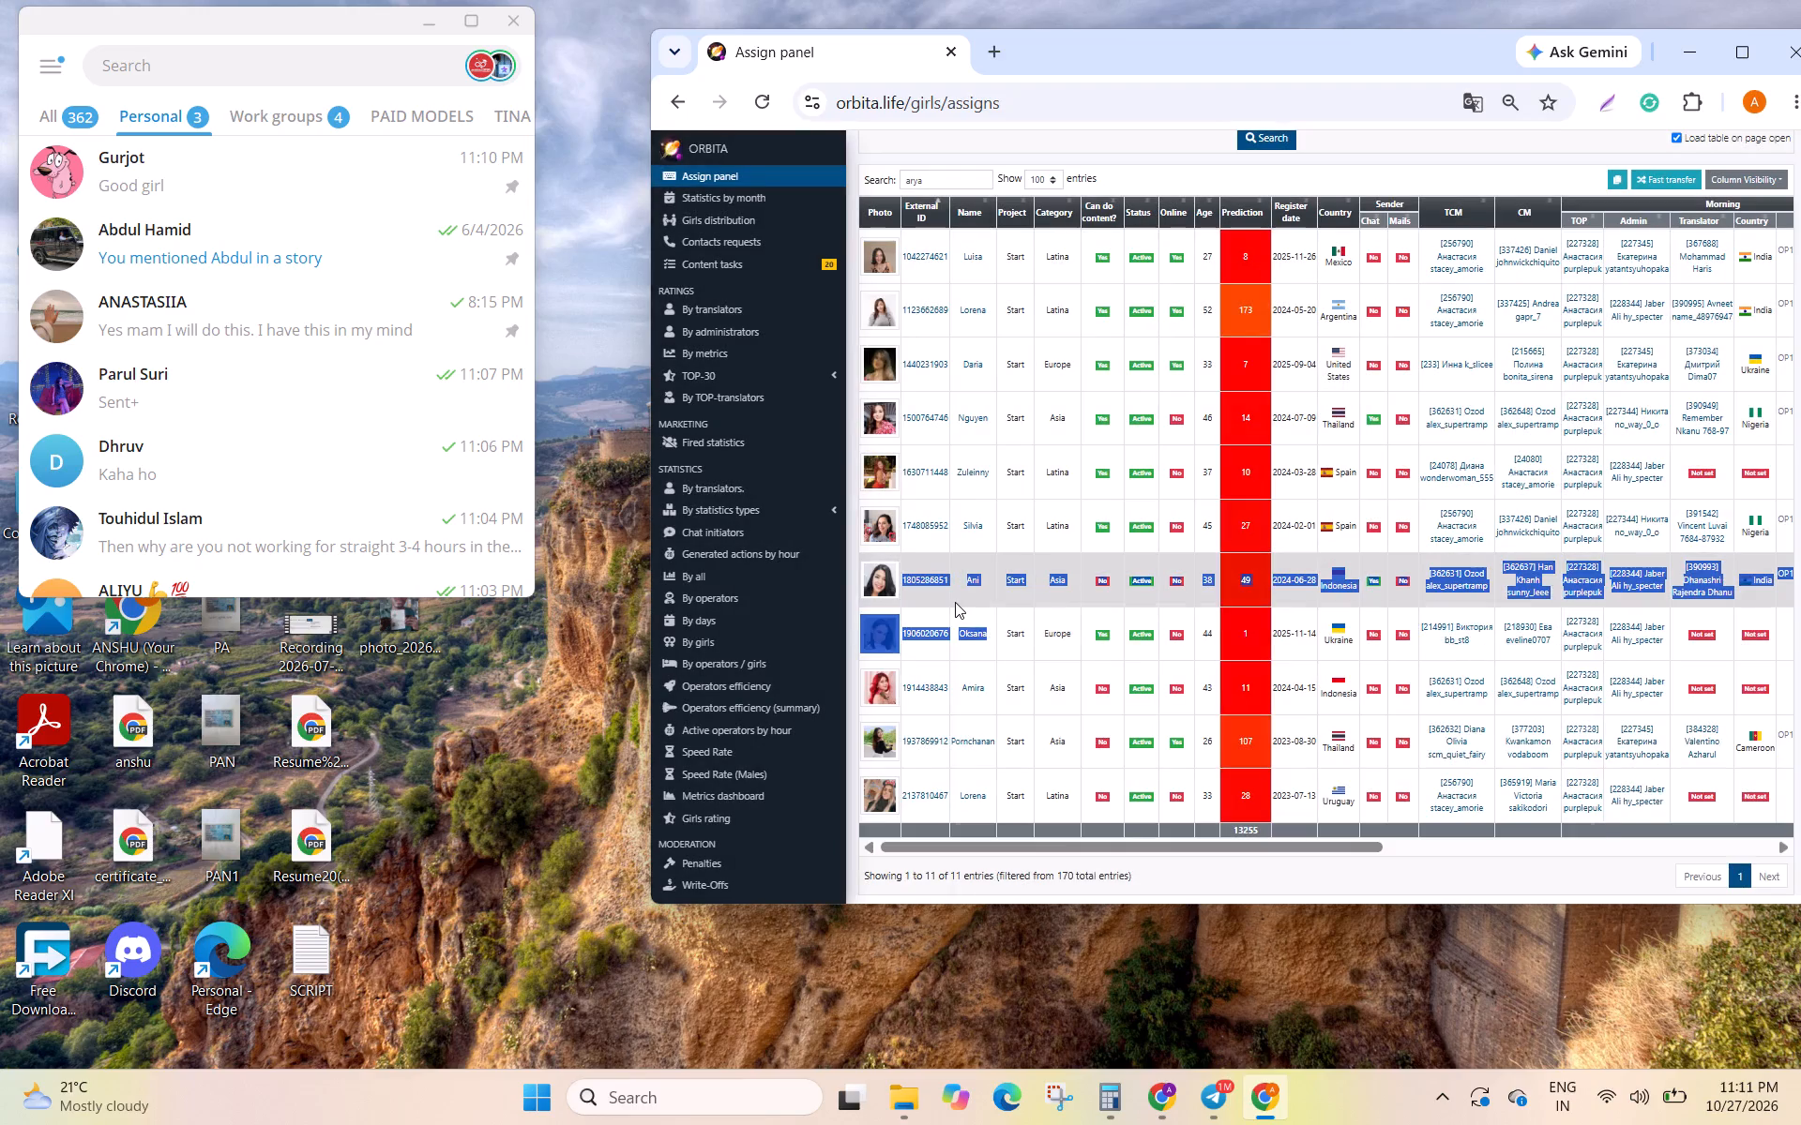
{"action": "left_click", "coordinate": [1064, 626]}
{"action": "left_click", "coordinate": [1642, 176]}
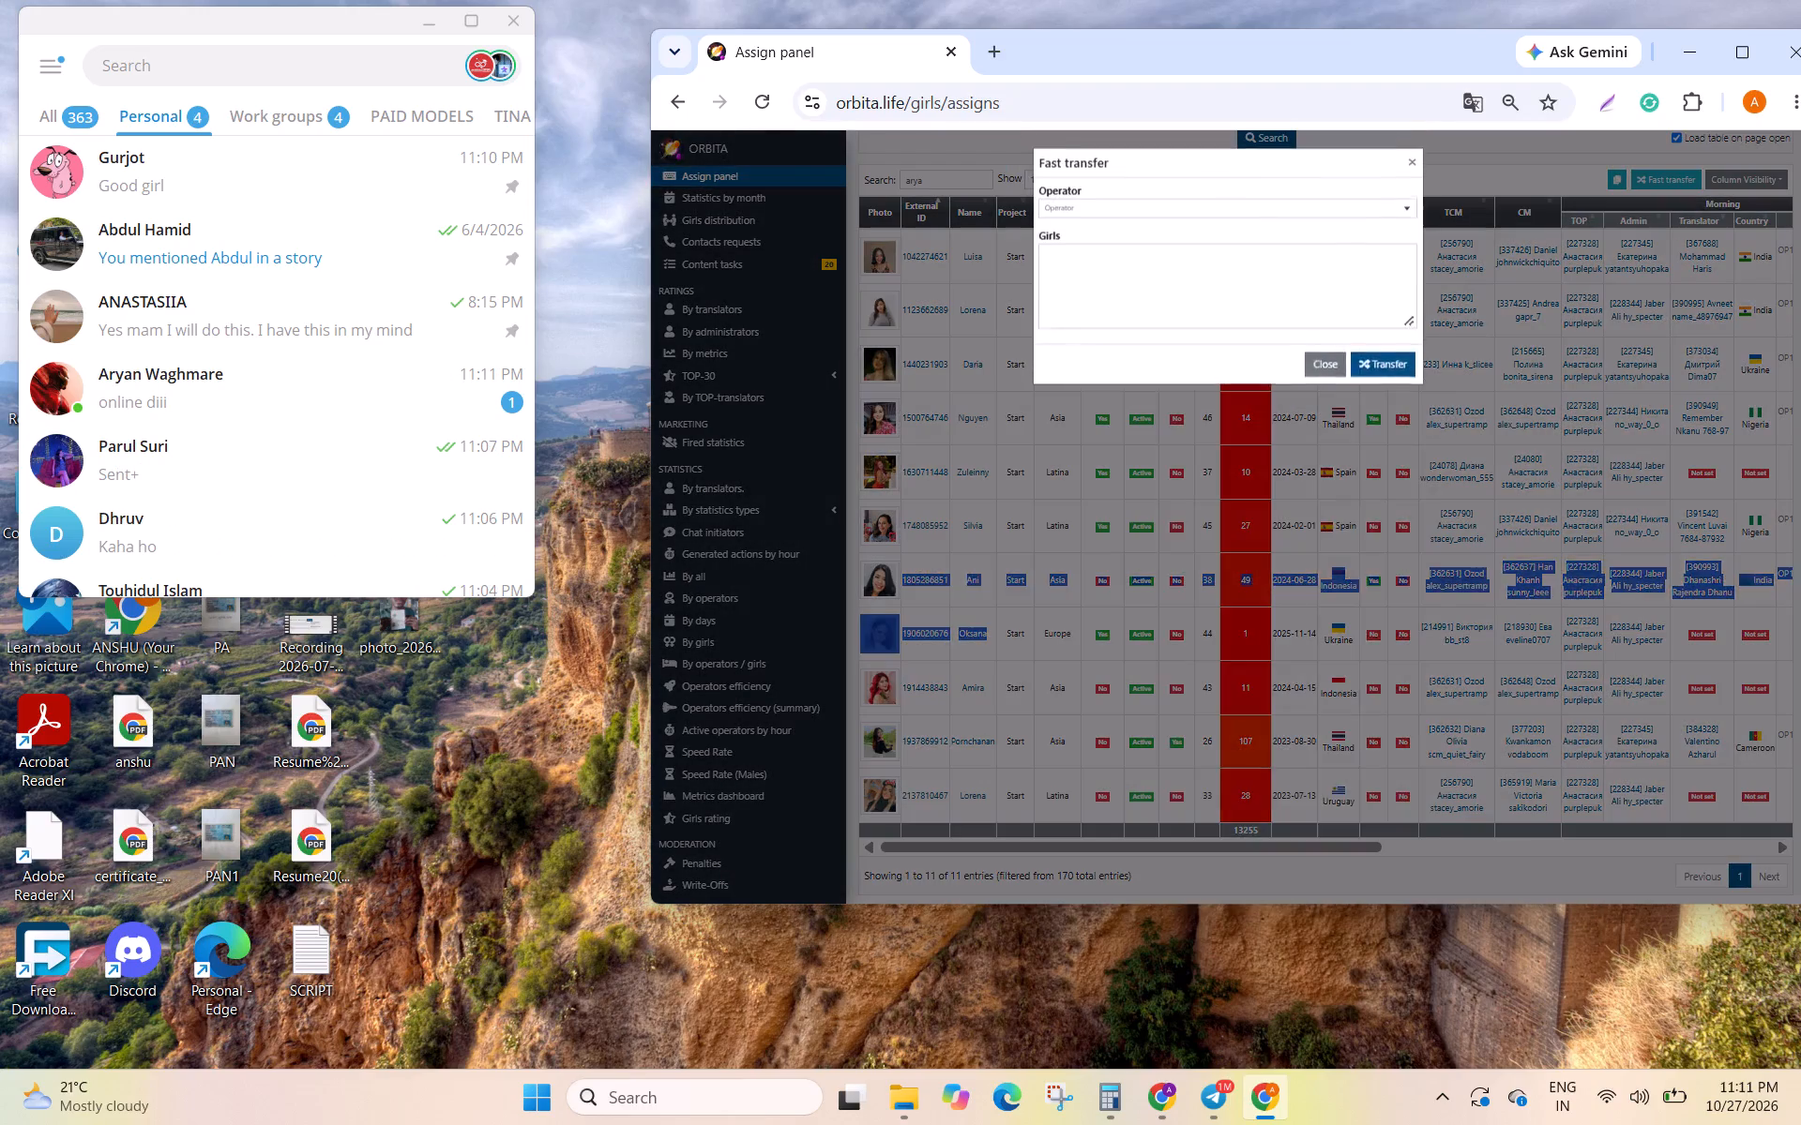
{"action": "right_click", "coordinate": [1163, 292]}
{"action": "left_click", "coordinate": [1232, 550]}
{"action": "left_click", "coordinate": [1061, 202]}
{"action": "left_click", "coordinate": [1057, 227]}
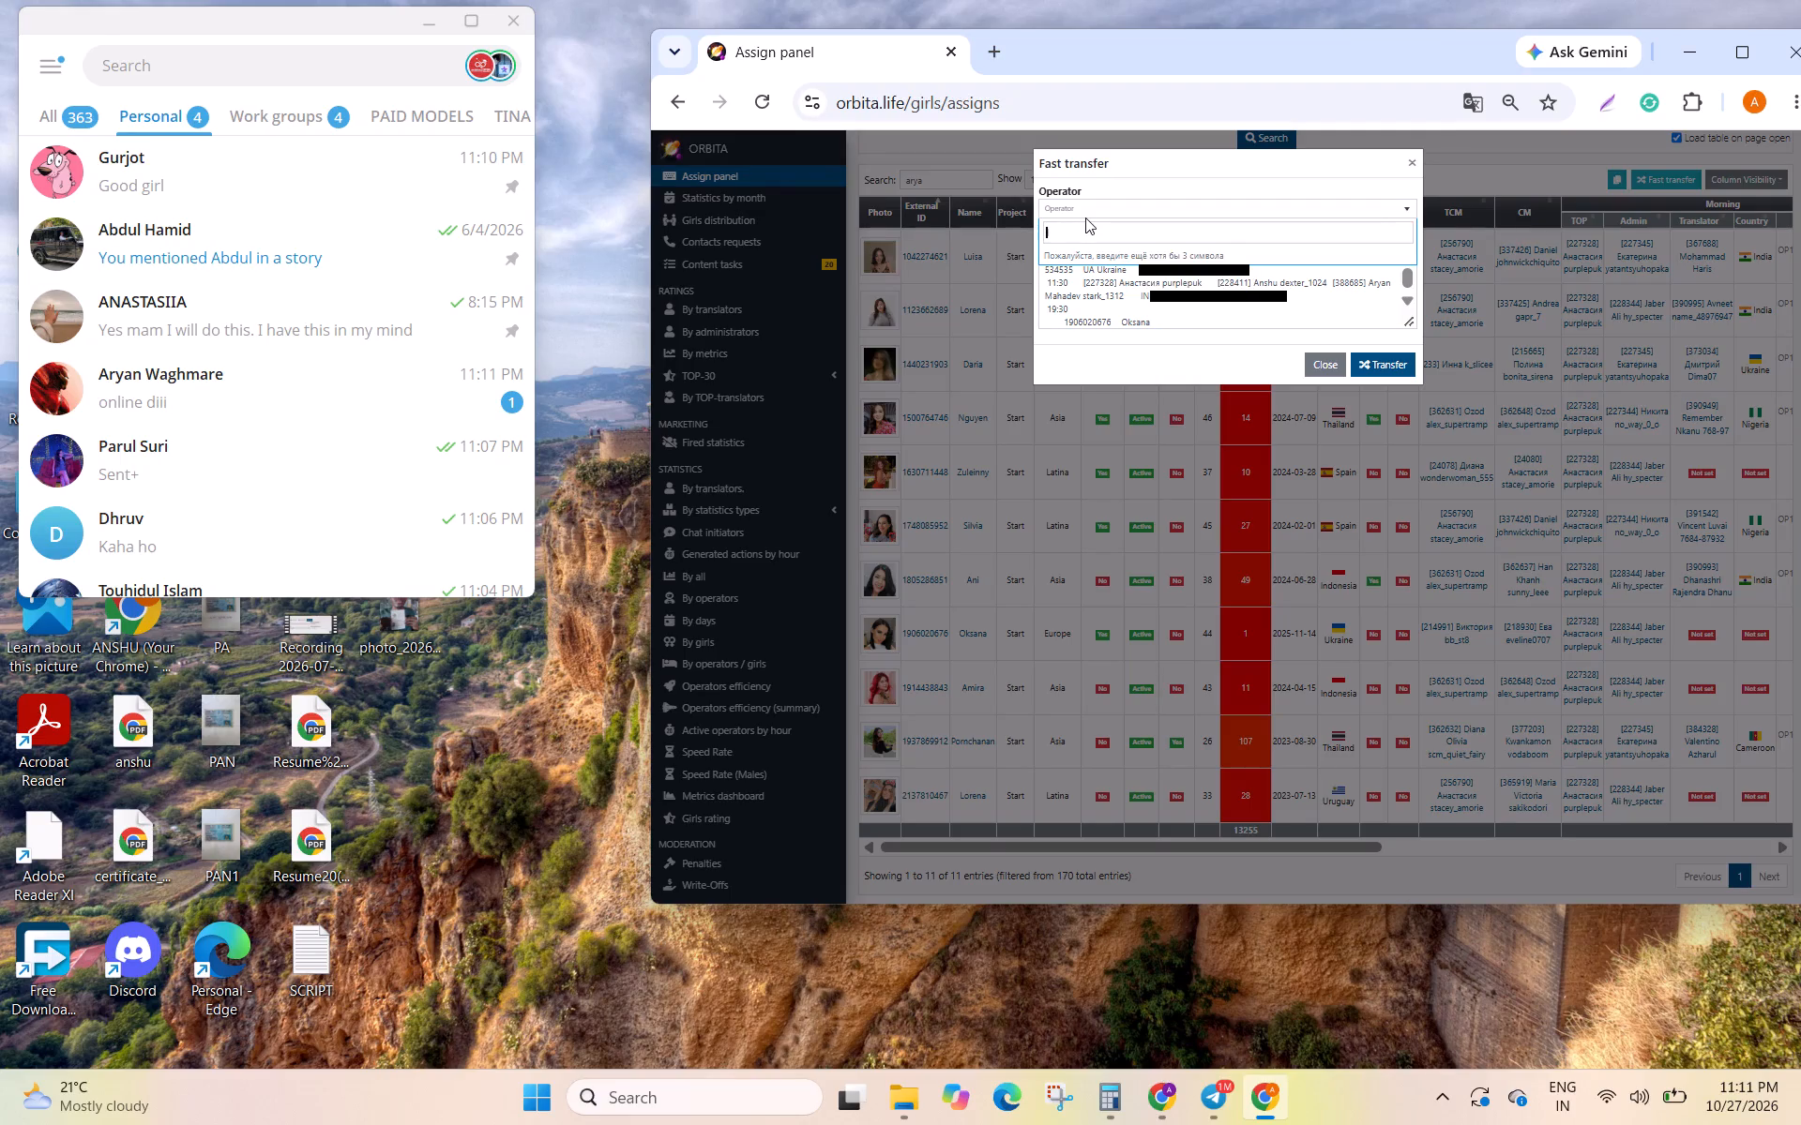
{"action": "left_click", "coordinate": [1071, 227]}
{"action": "key", "text": "t"}
{"action": "key", "text": "a"}
{"action": "key", "text": "n"}
{"action": "left_click", "coordinate": [1126, 245]}
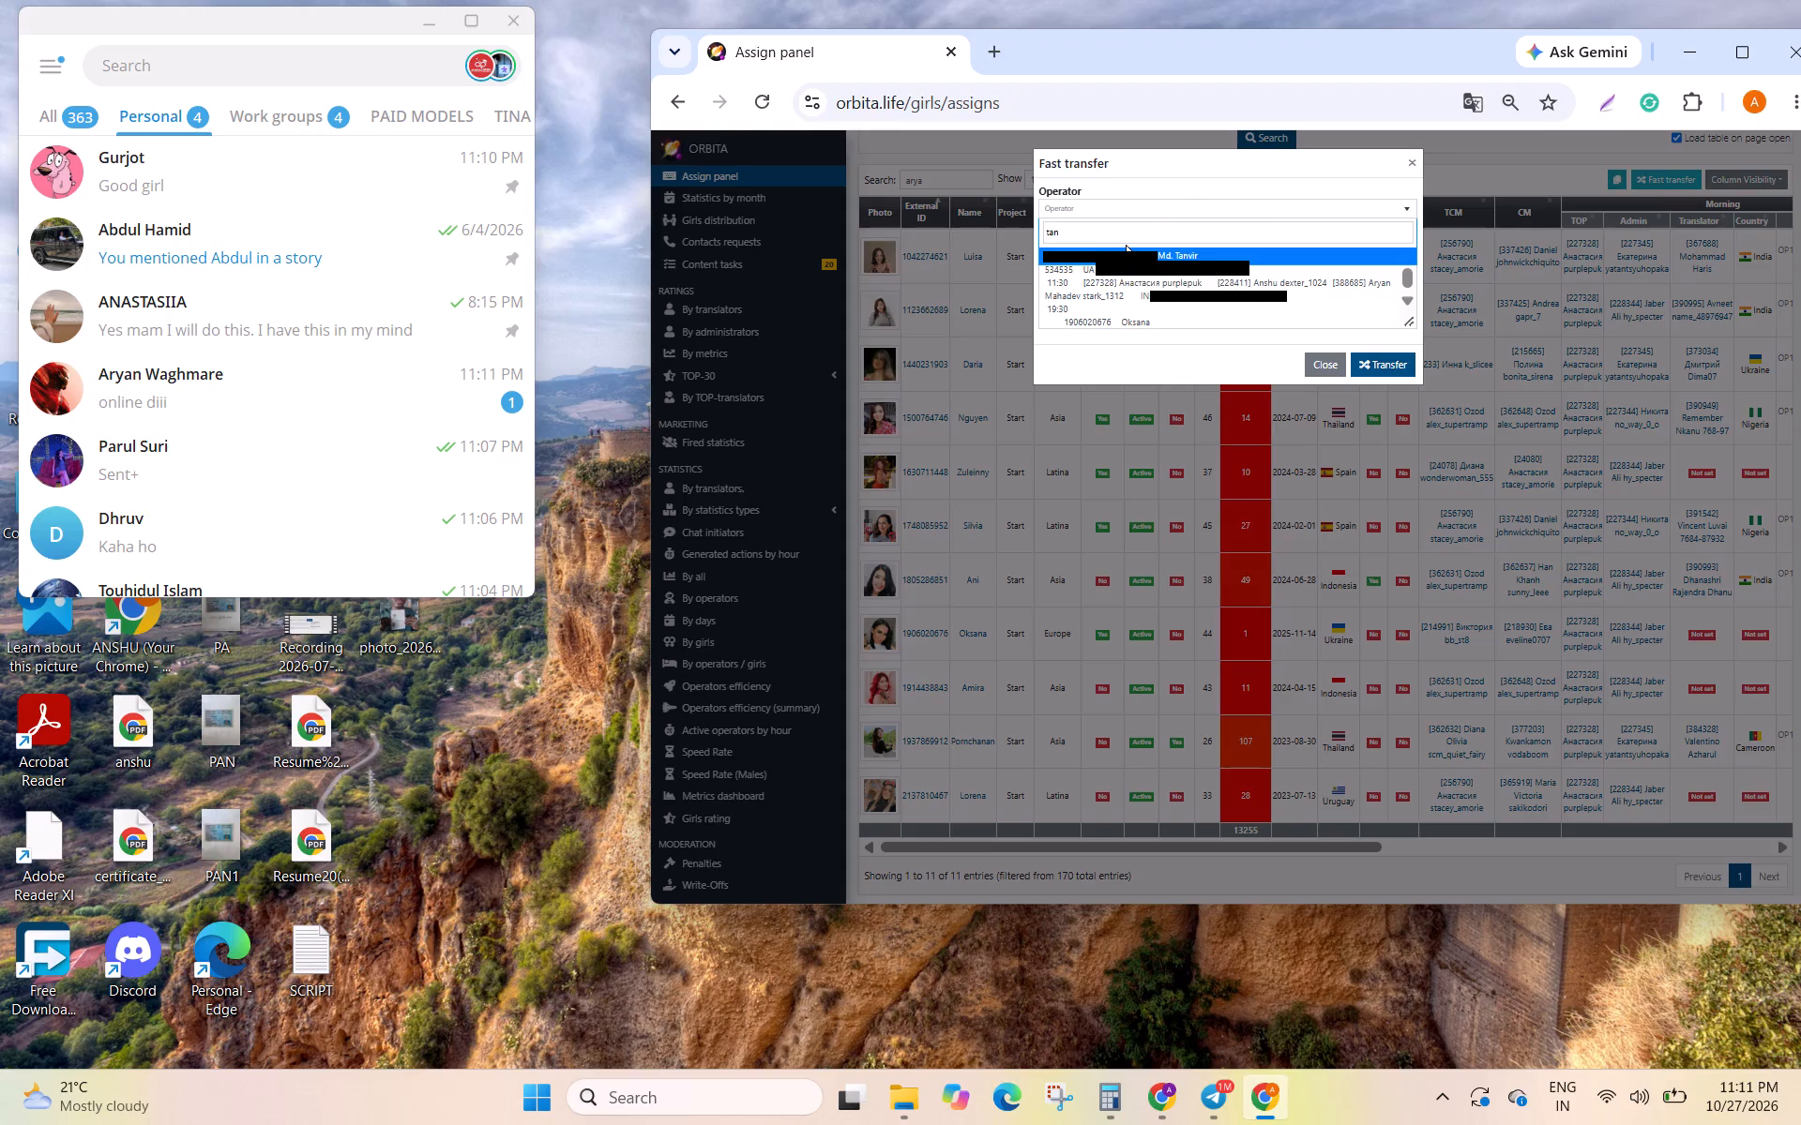
{"action": "left_click", "coordinate": [1125, 246]}
{"action": "left_click", "coordinate": [1380, 362]}
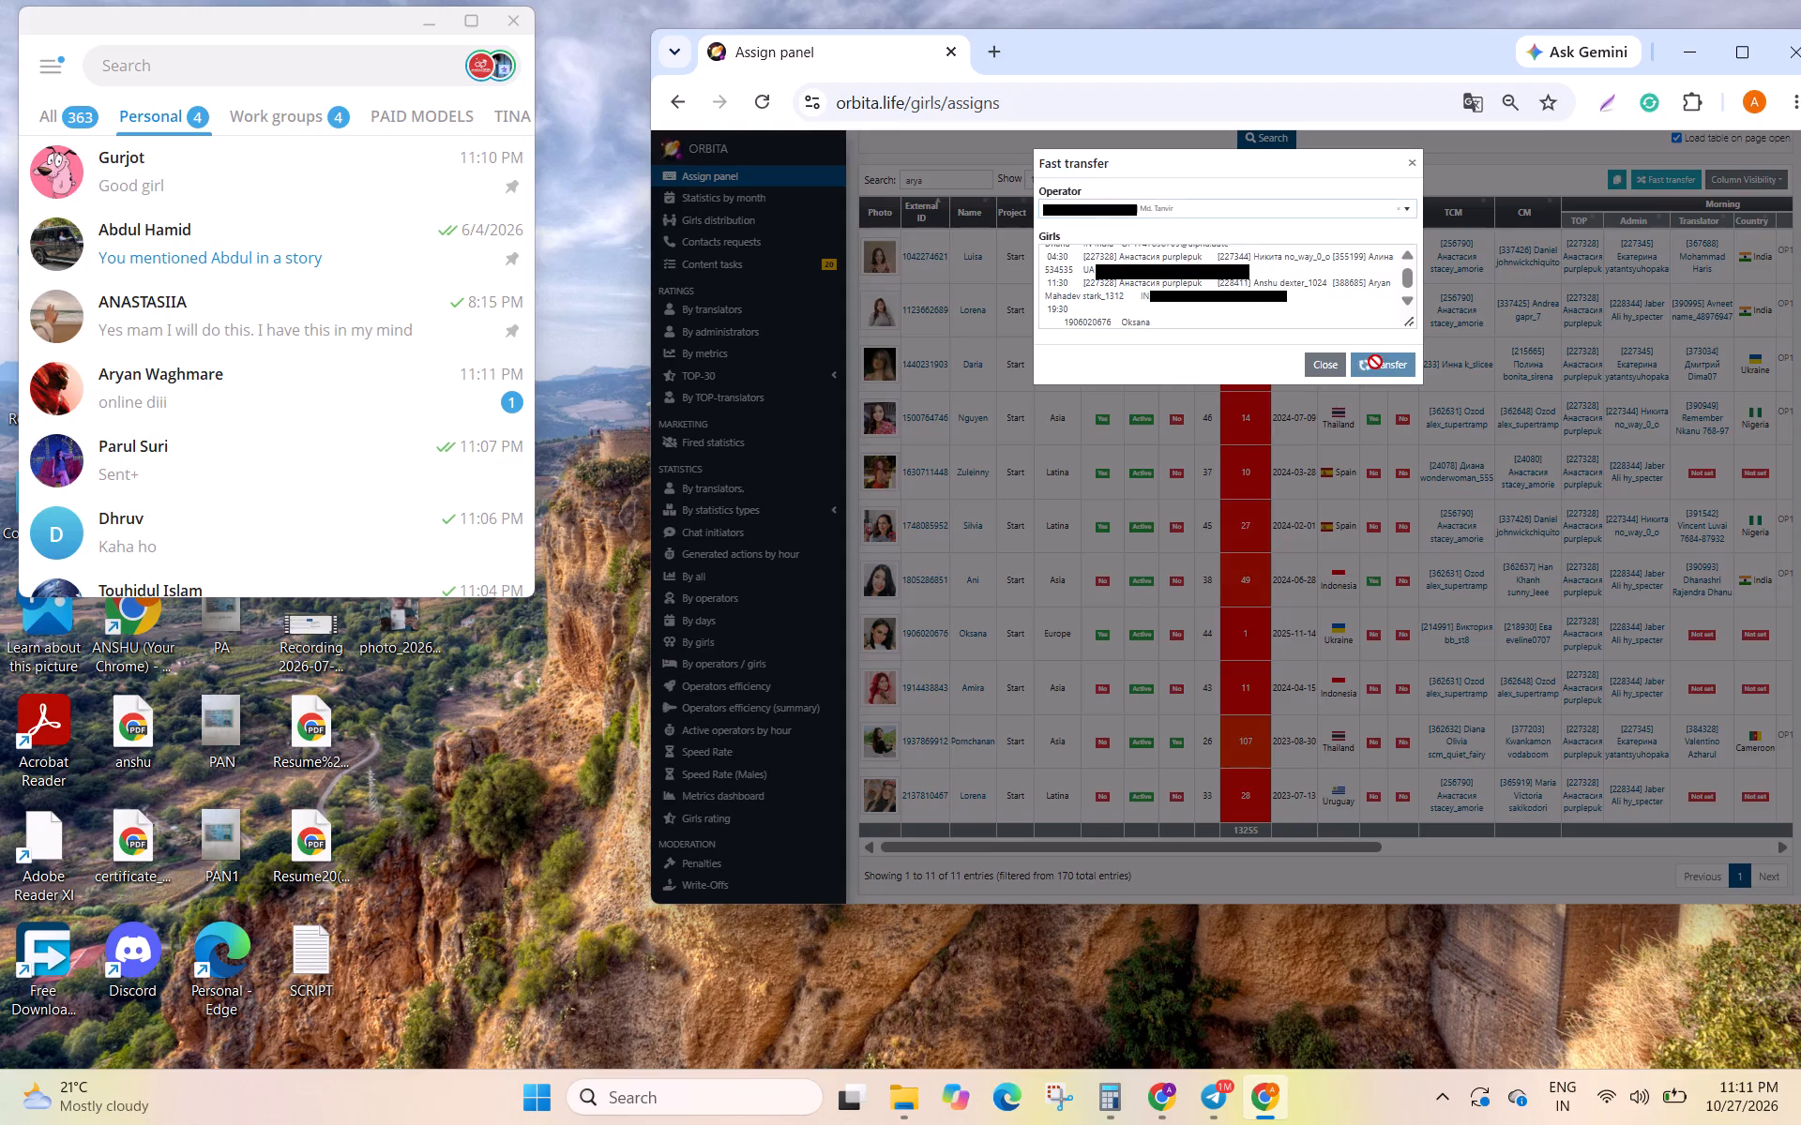
{"action": "left_click", "coordinate": [1328, 398]}
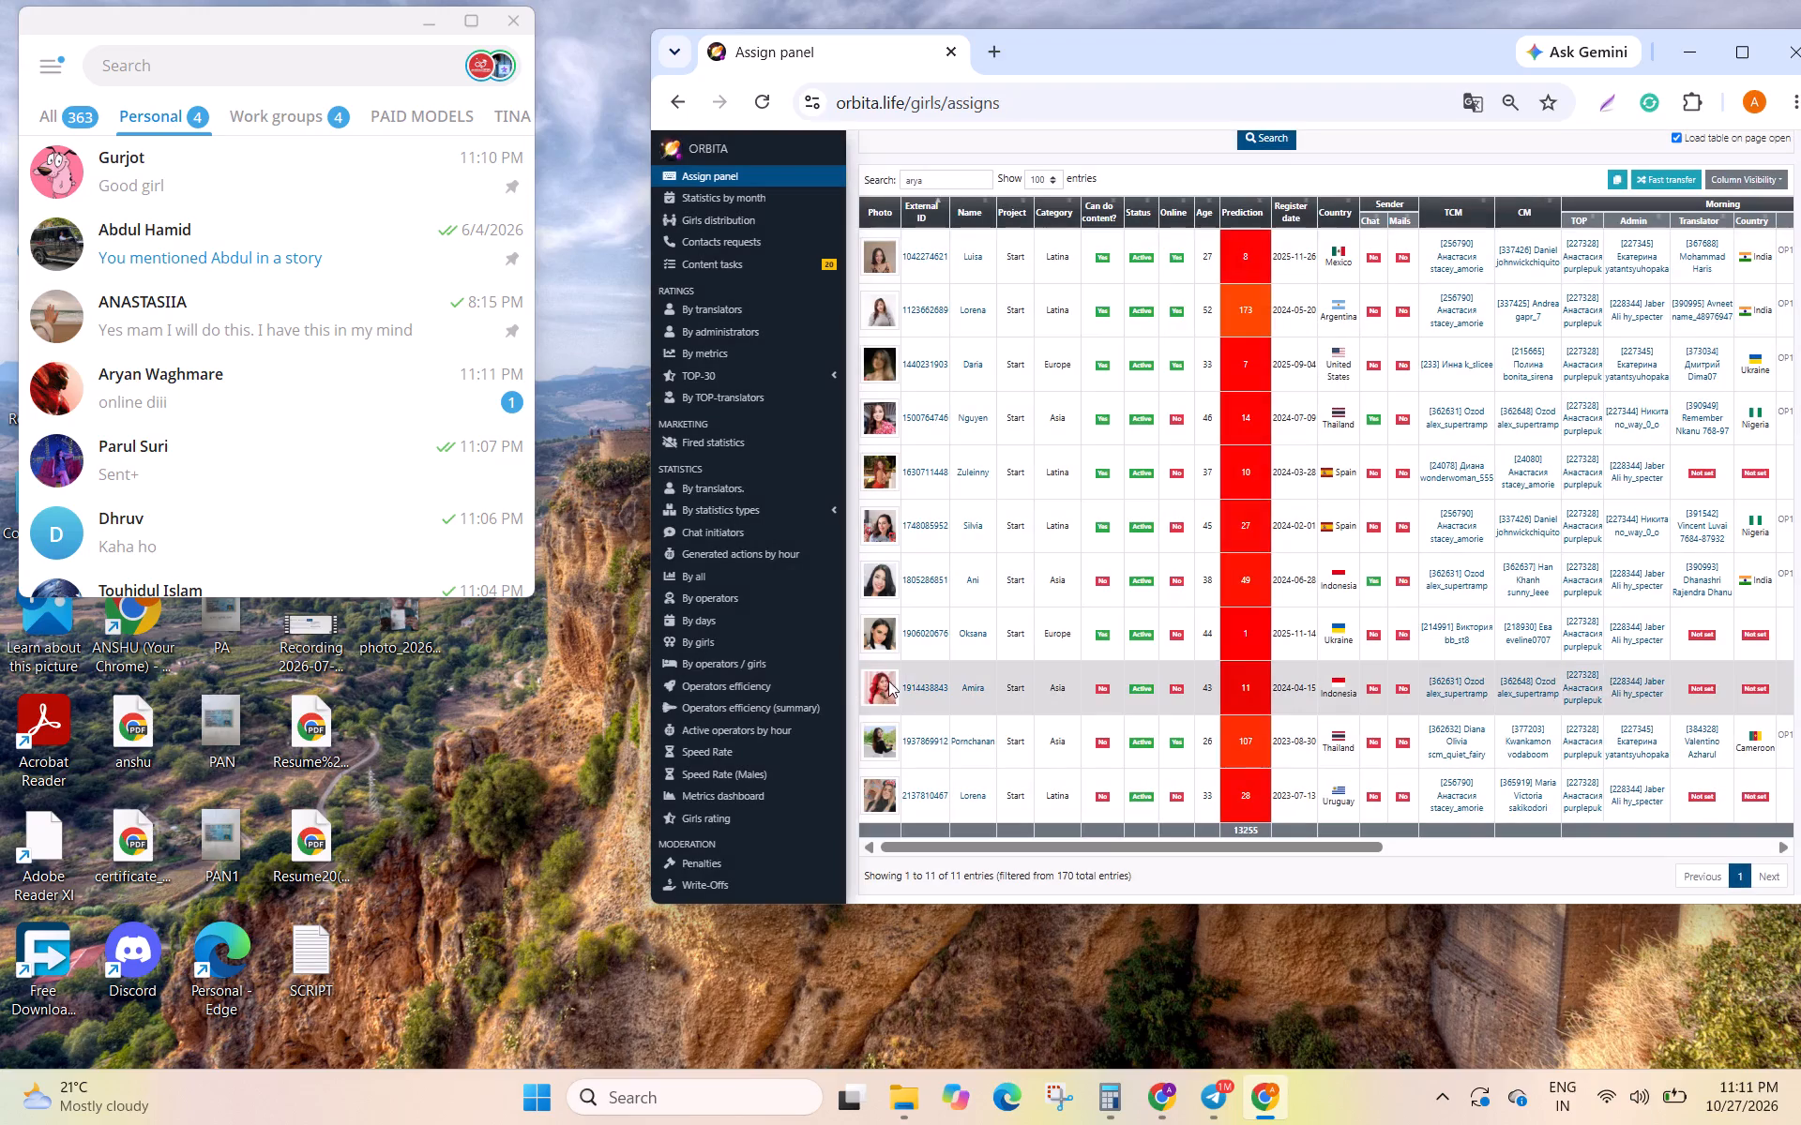
Start a fast transfer of the Amira profile using its copied row and open the operator search.
{"action": "left_click_drag", "start_coordinate": [903, 672], "coordinate": [1037, 711]}
{"action": "right_click", "coordinate": [971, 712]}
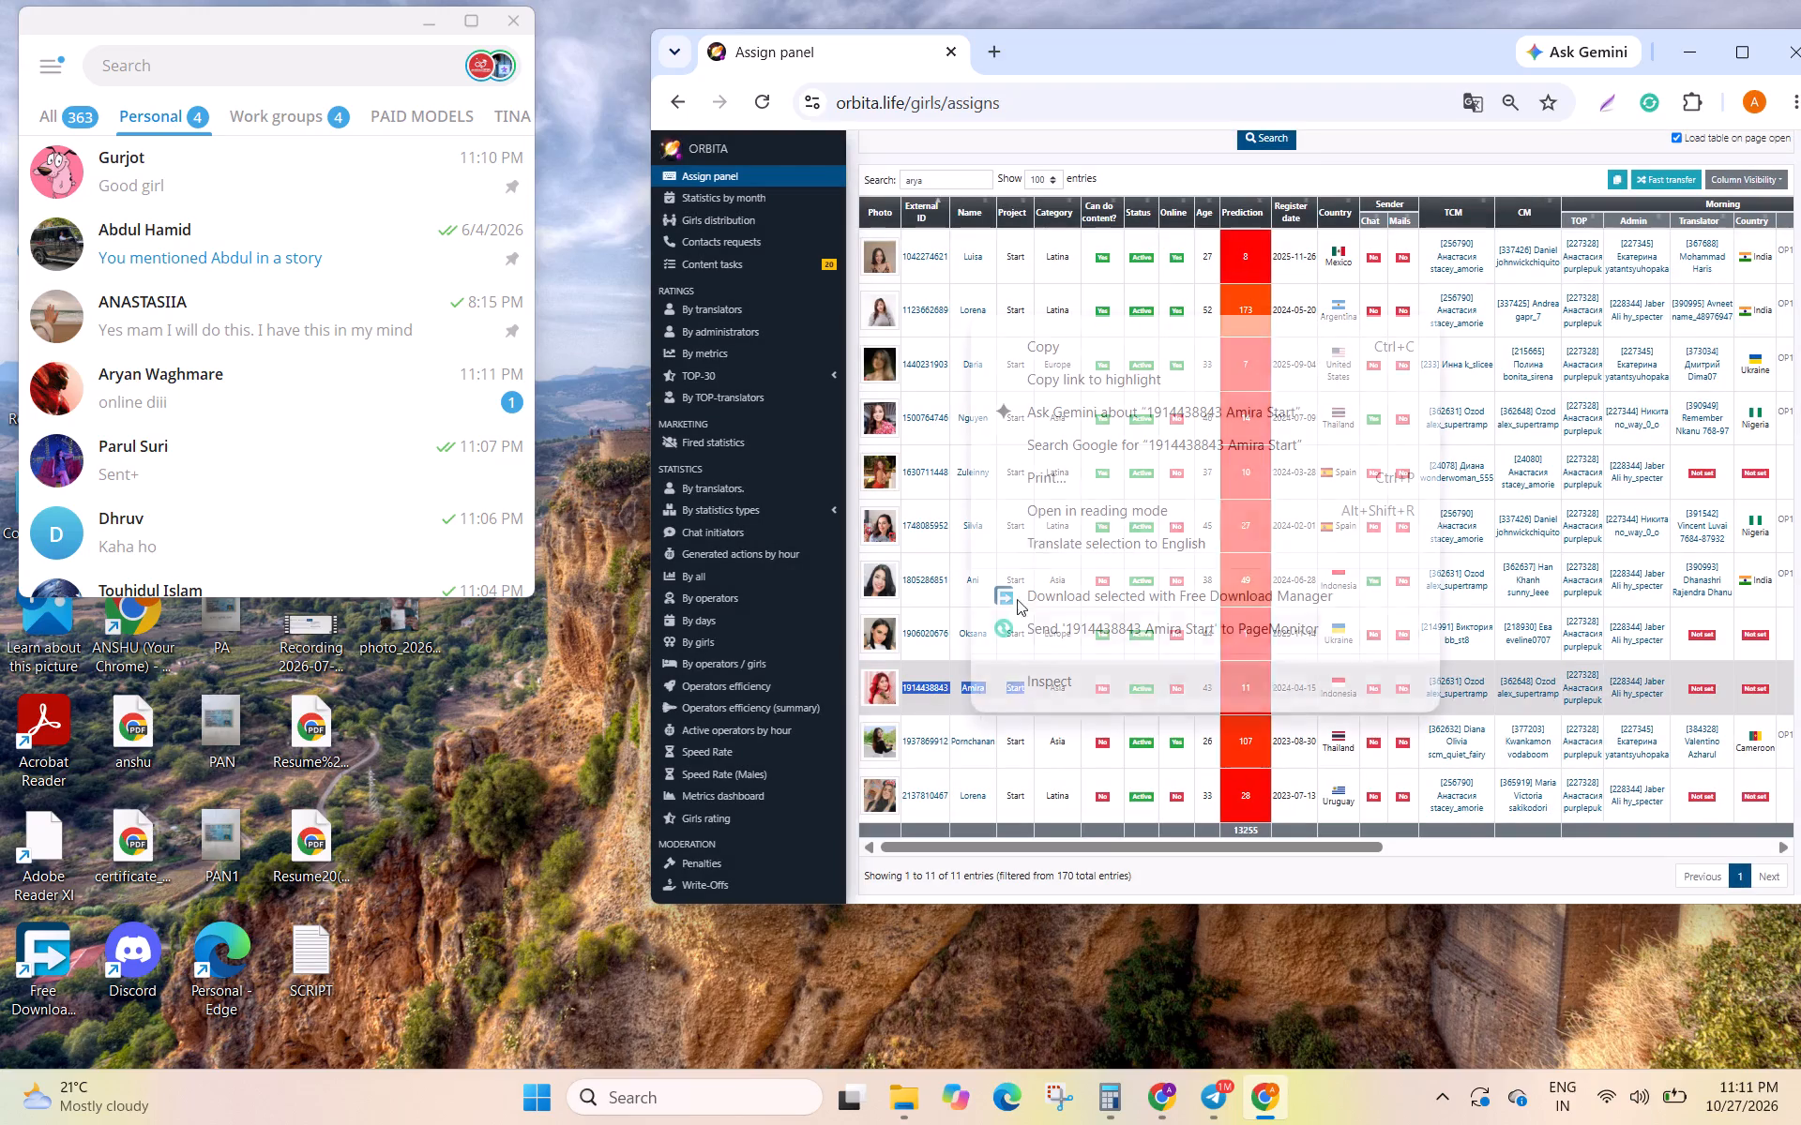
{"action": "left_click", "coordinate": [1037, 353]}
{"action": "left_click", "coordinate": [1652, 182]}
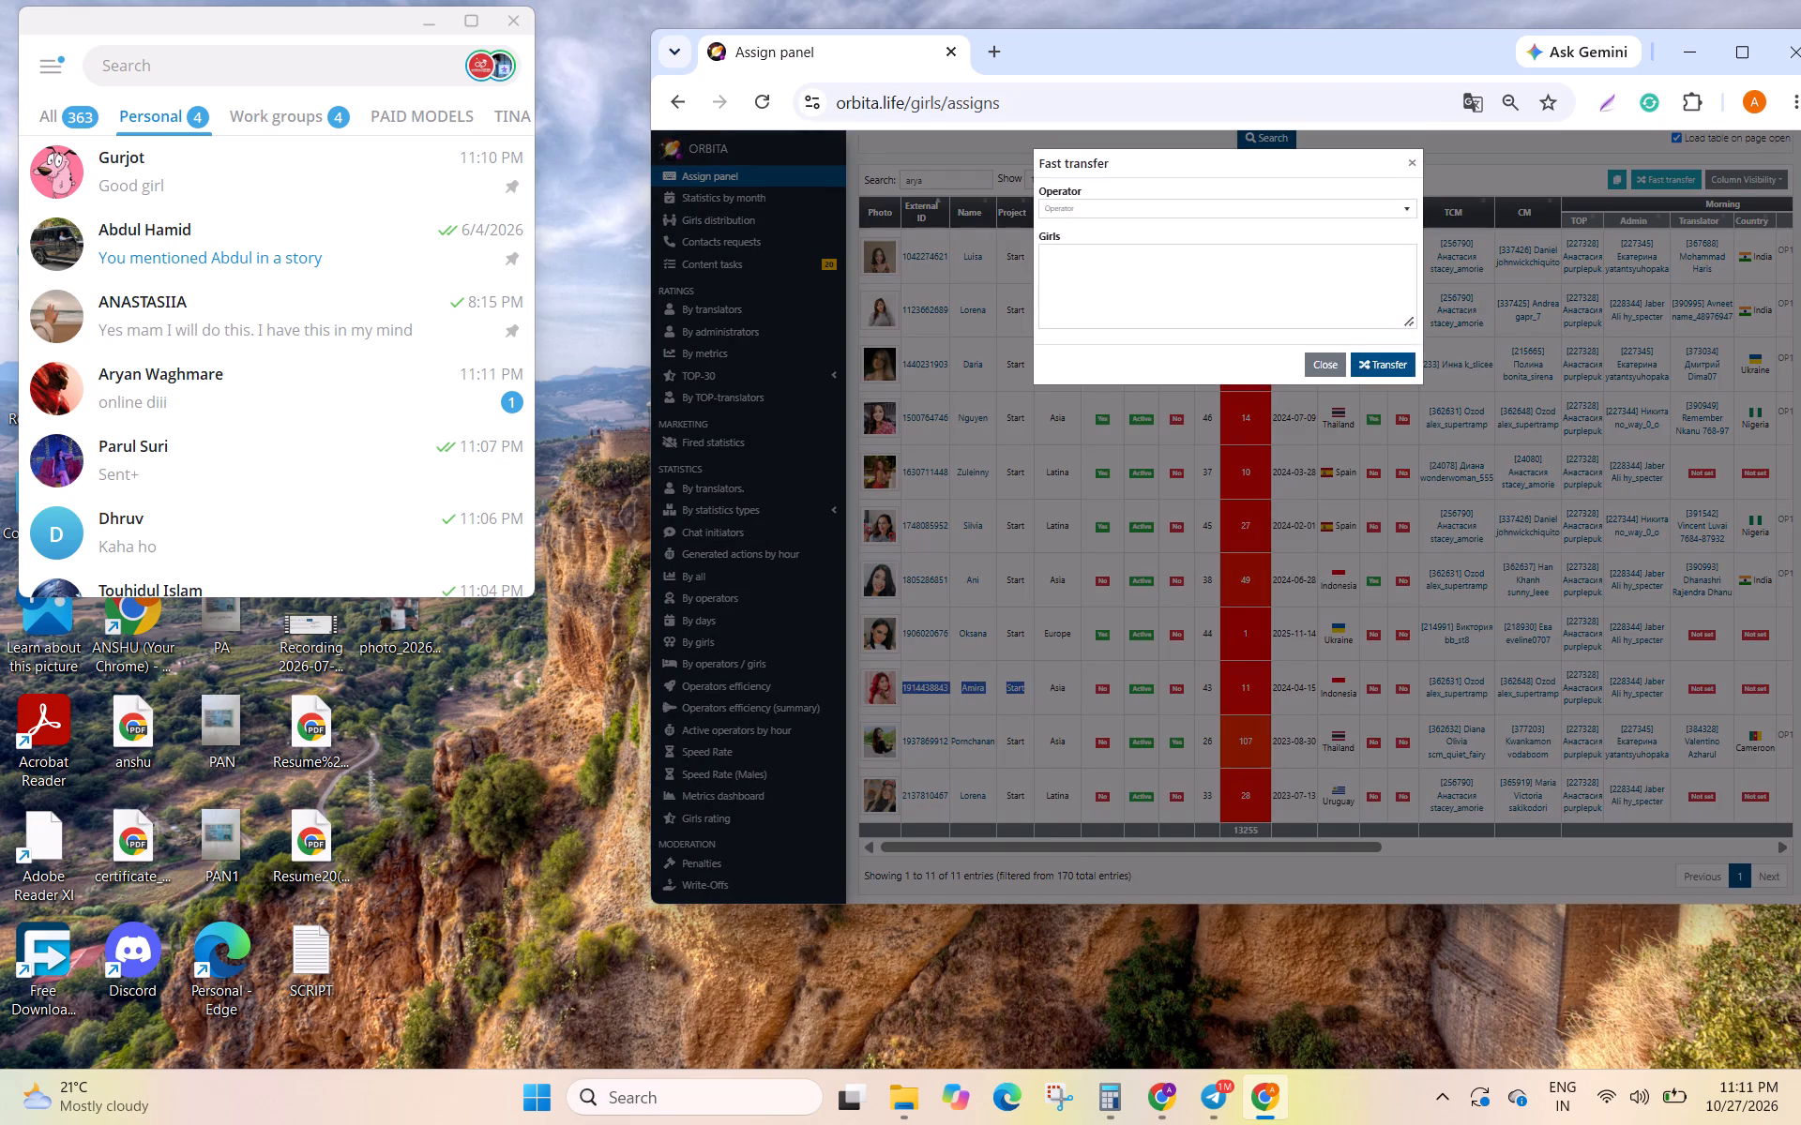
{"action": "right_click", "coordinate": [1228, 289]}
{"action": "left_click", "coordinate": [1287, 575]}
{"action": "left_click", "coordinate": [1072, 207]}
{"action": "left_click", "coordinate": [1061, 221]}
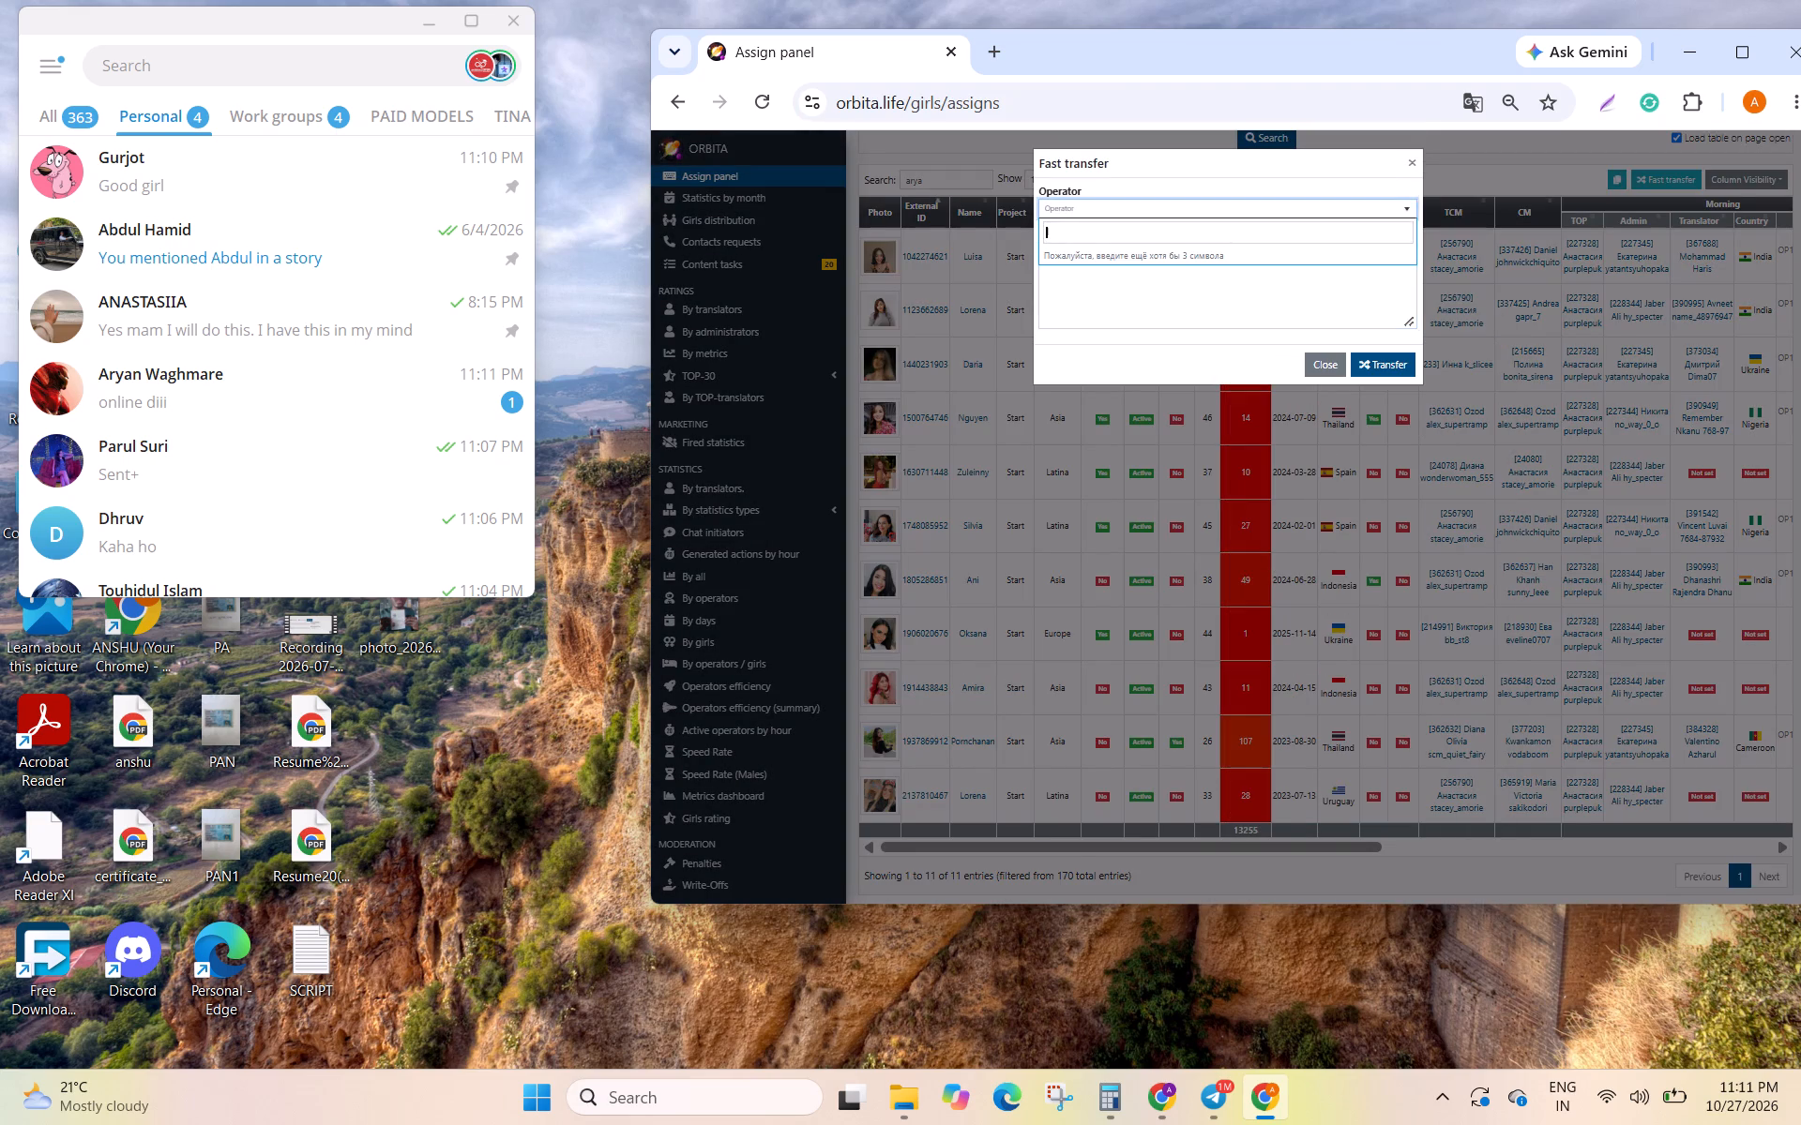
Fast-transfer the Amira profile to the operator Isha, found by searching "ish", and close the form.
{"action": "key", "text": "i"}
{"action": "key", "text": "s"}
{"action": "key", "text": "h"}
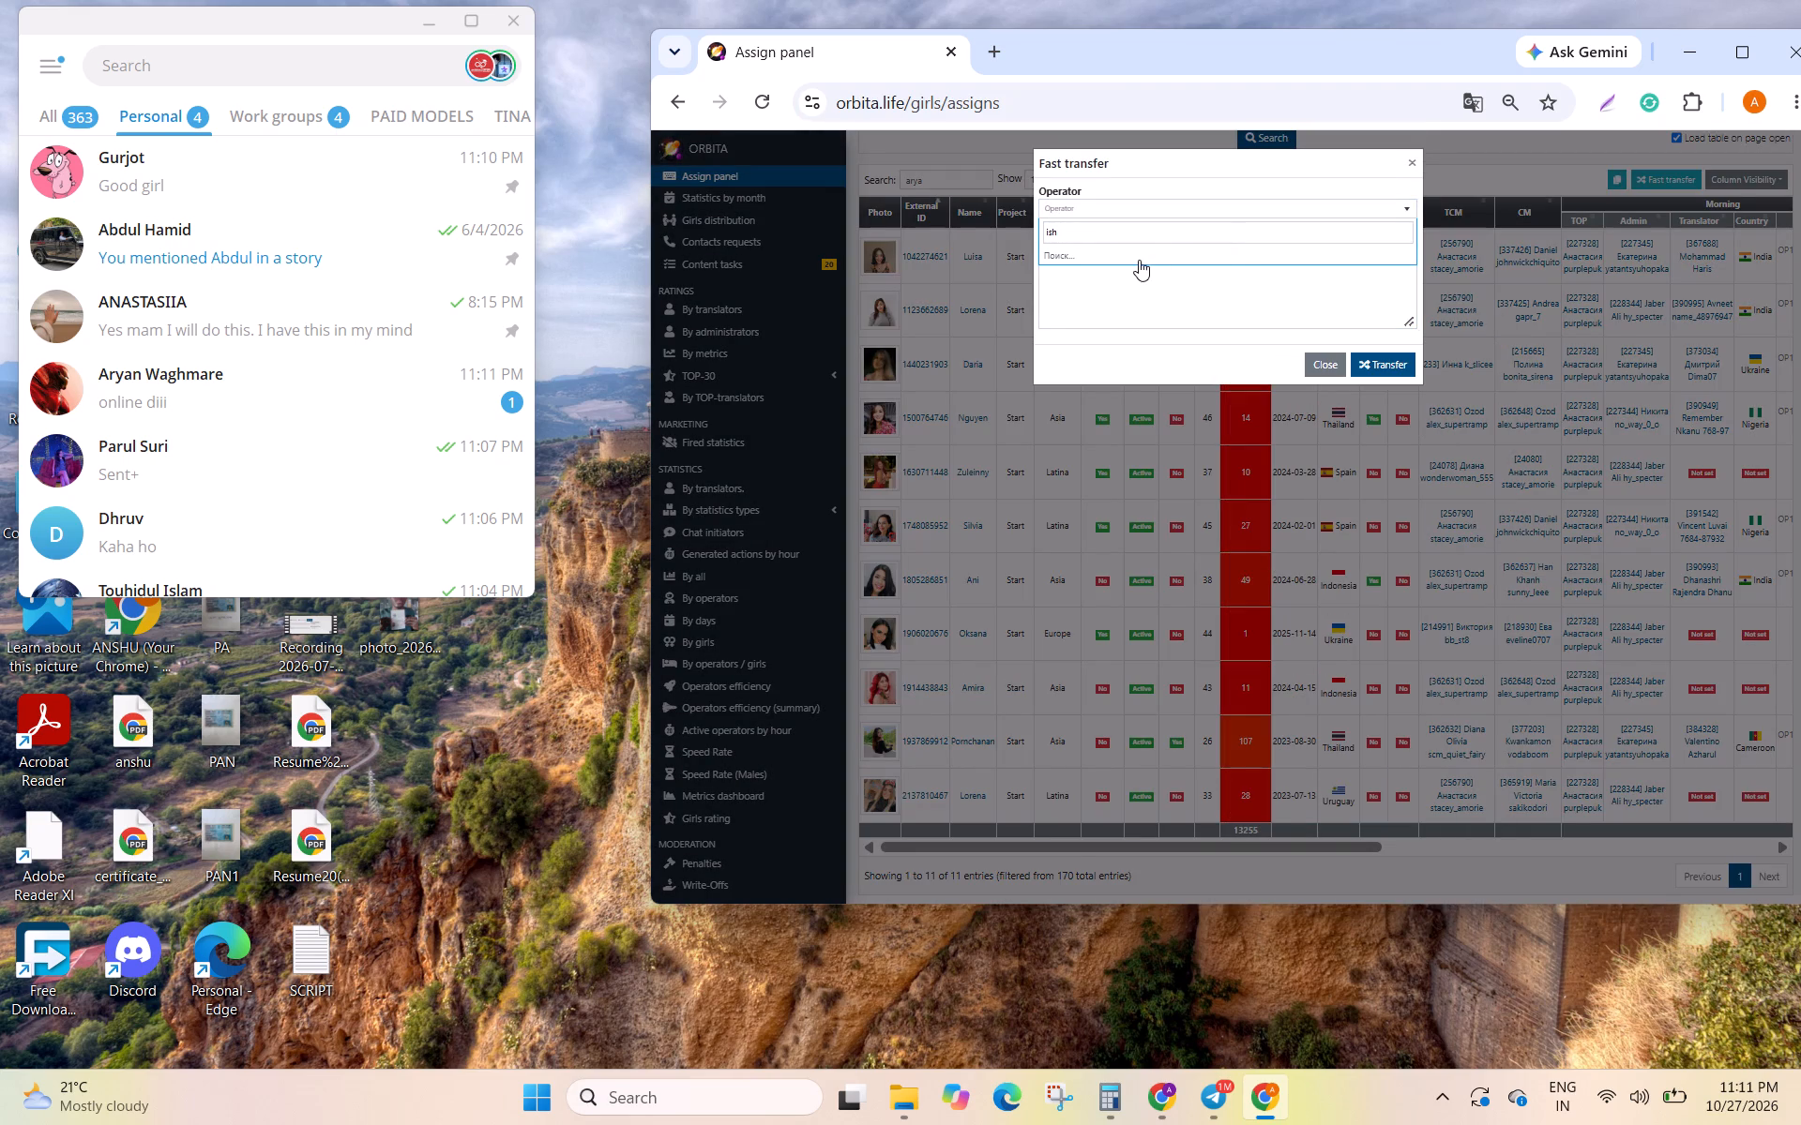
{"action": "left_click", "coordinate": [1138, 276]}
{"action": "left_click", "coordinate": [1370, 359]}
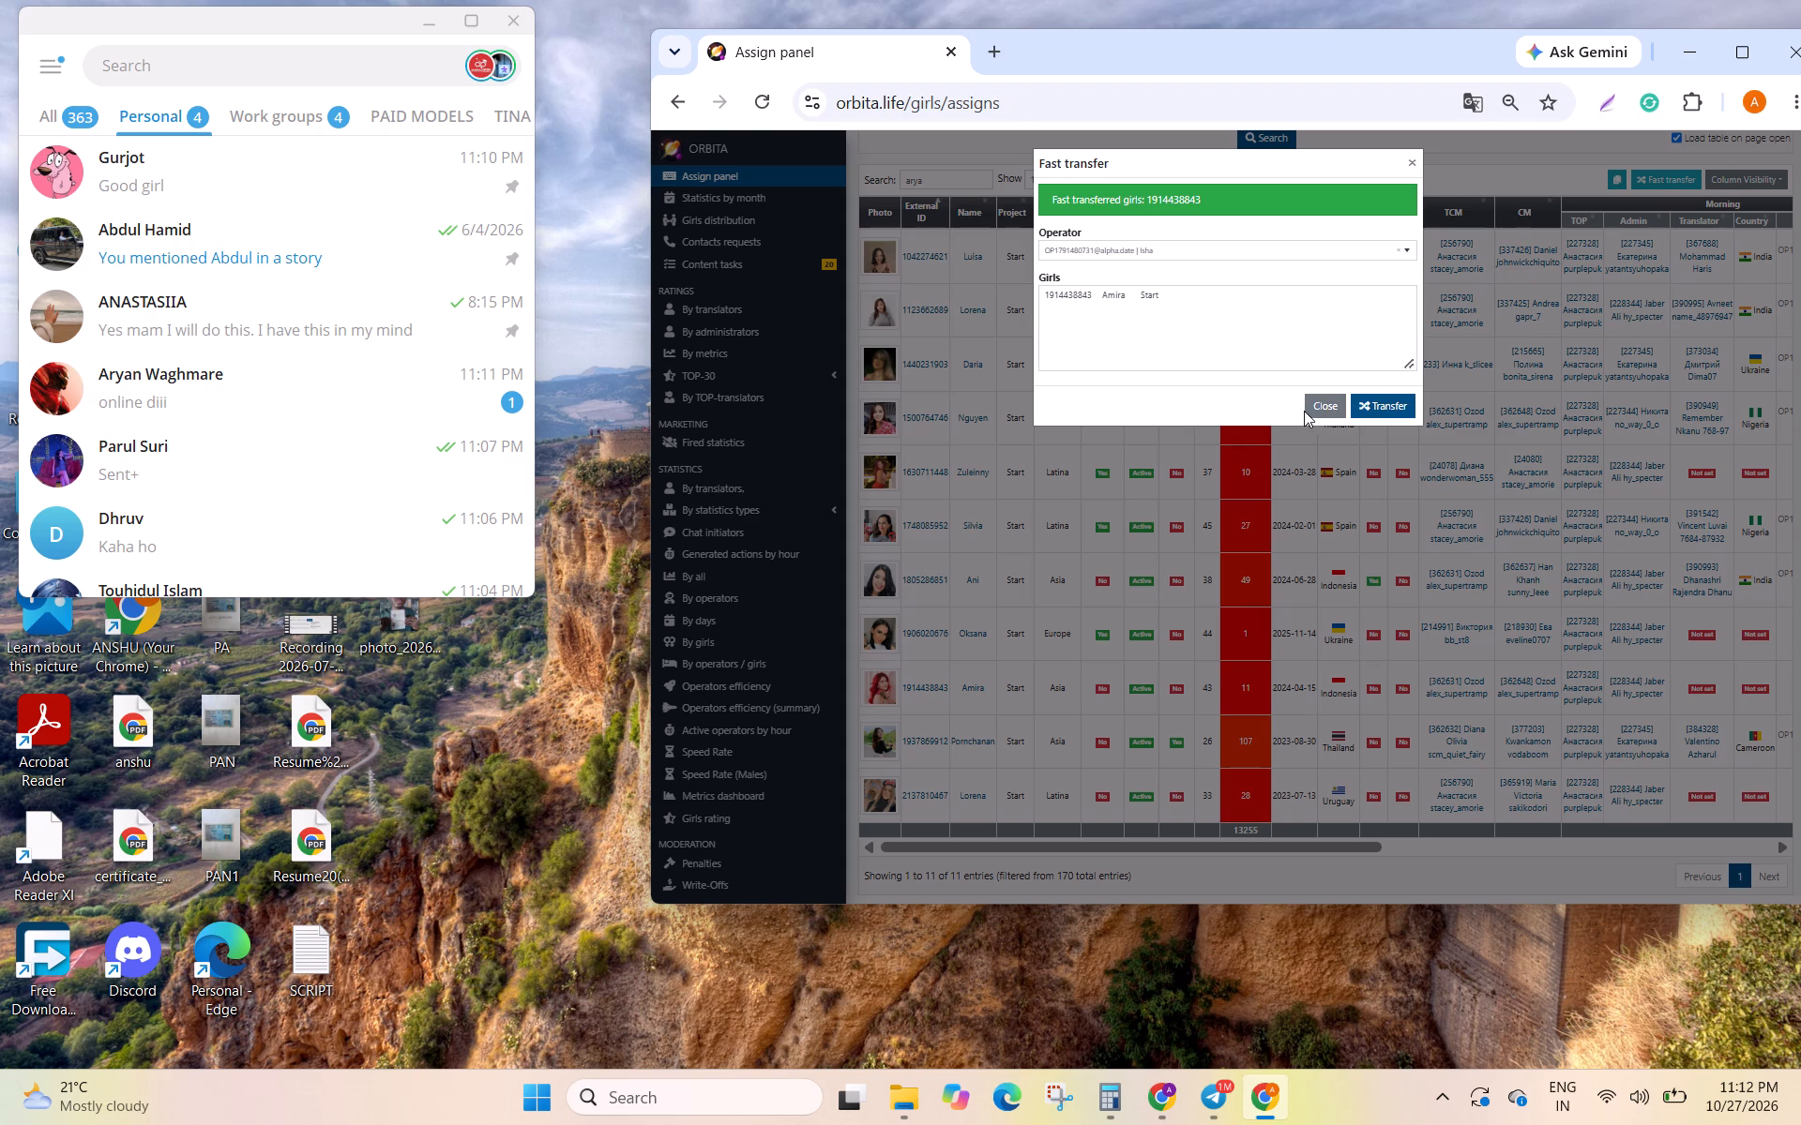
{"action": "left_click", "coordinate": [1326, 404]}
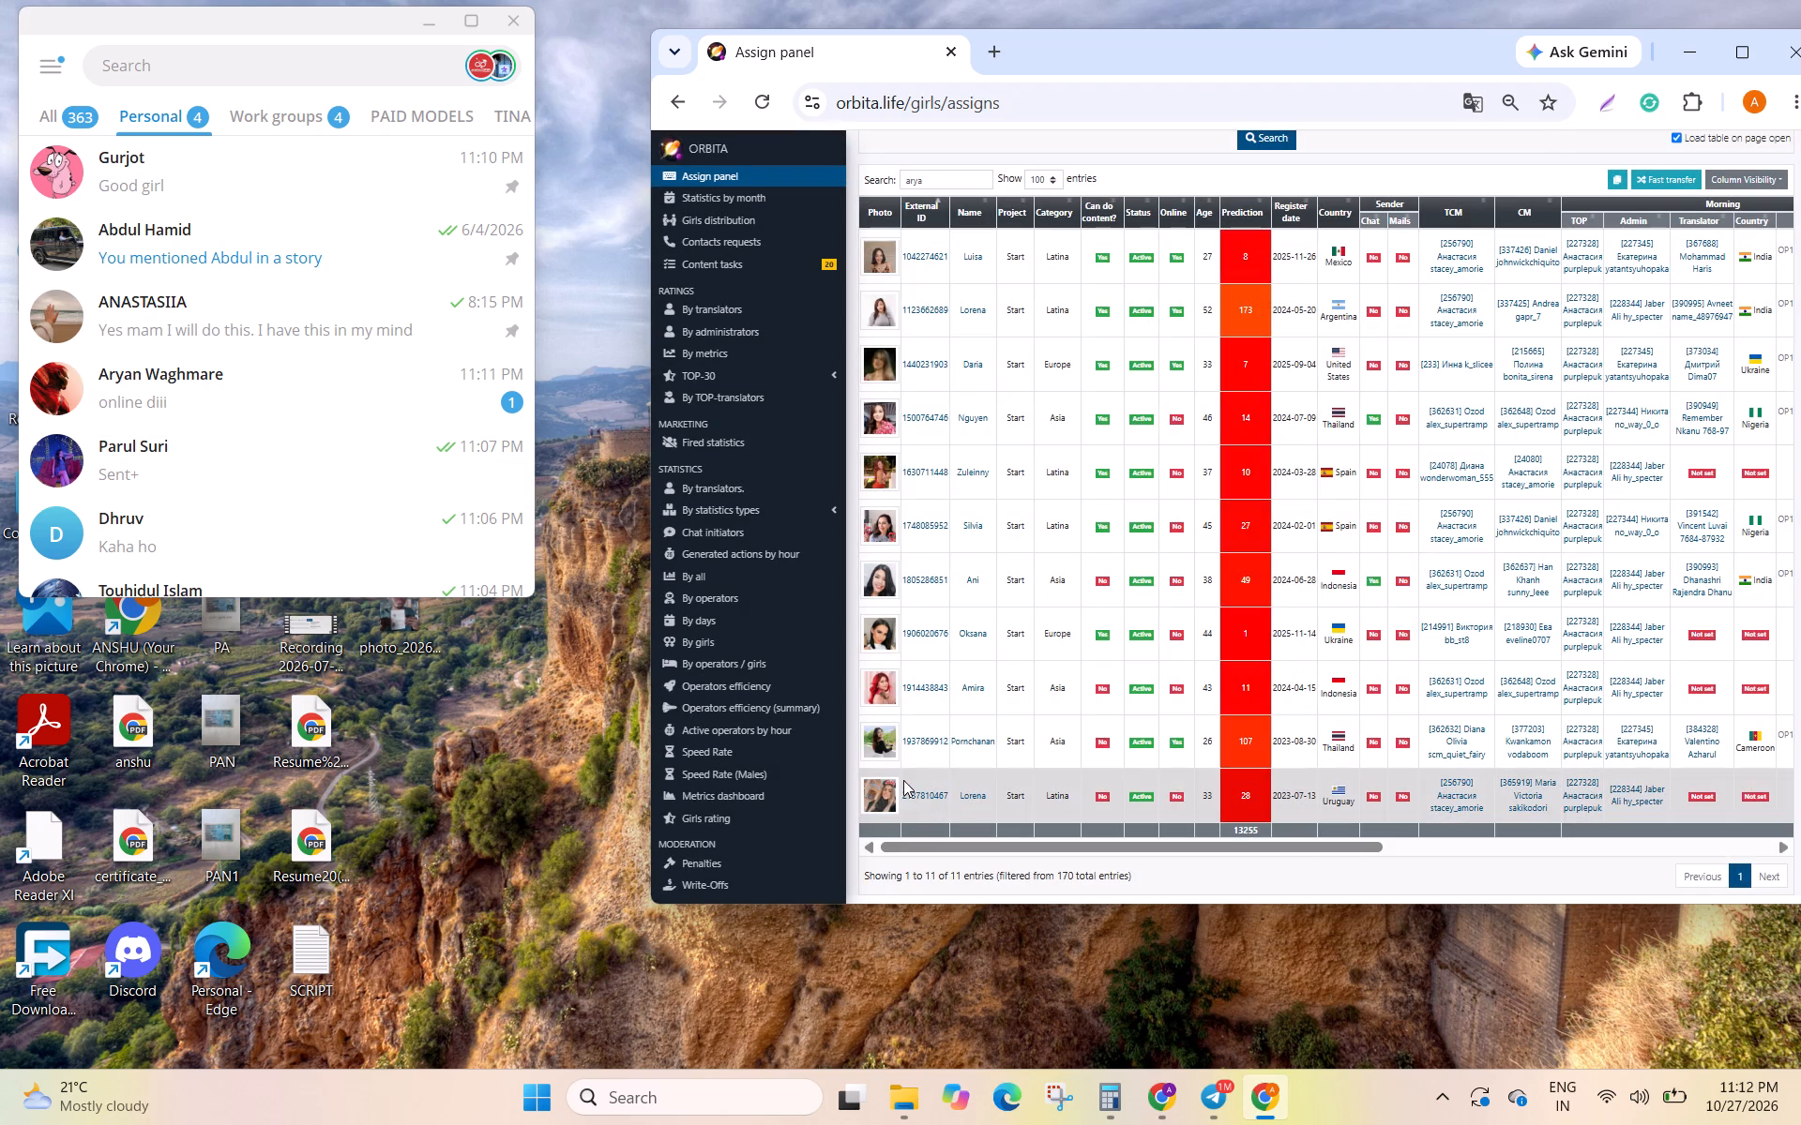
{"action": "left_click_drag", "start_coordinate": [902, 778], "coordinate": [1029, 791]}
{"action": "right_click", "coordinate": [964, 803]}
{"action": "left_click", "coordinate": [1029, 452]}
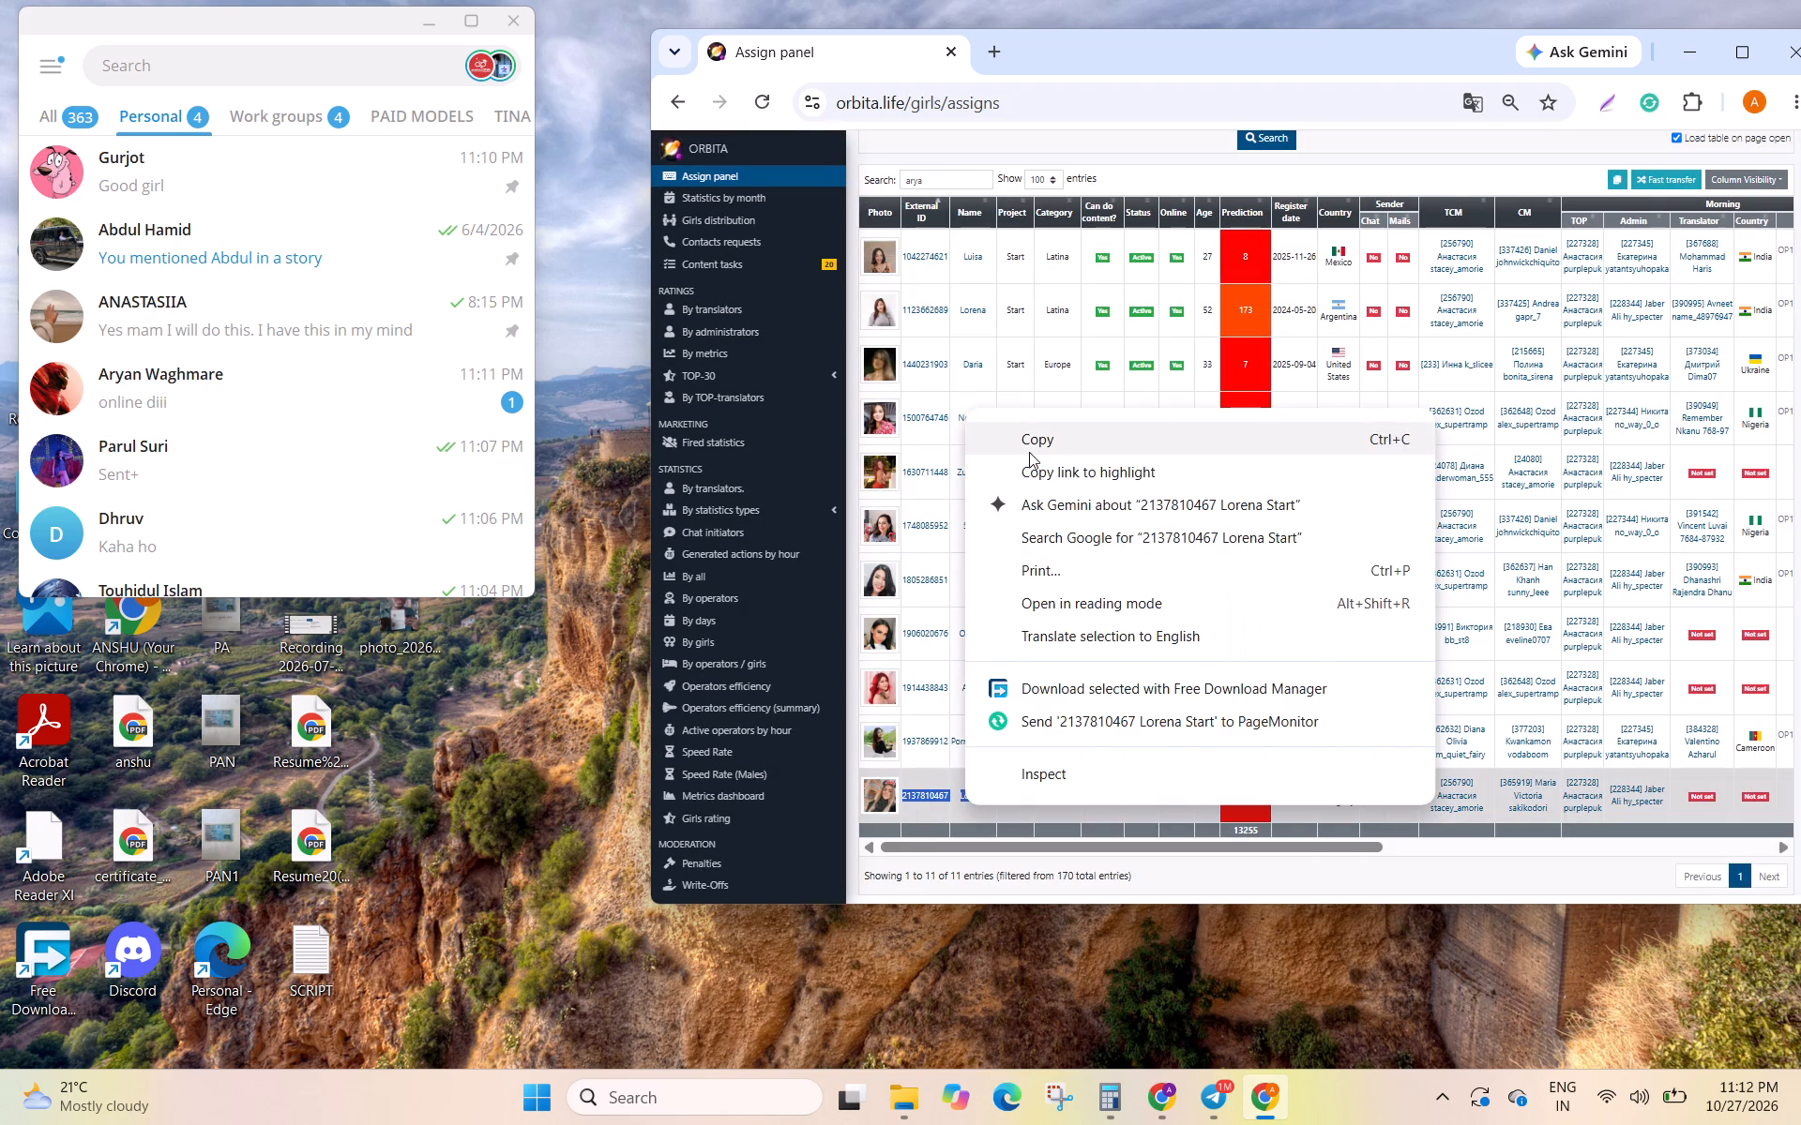